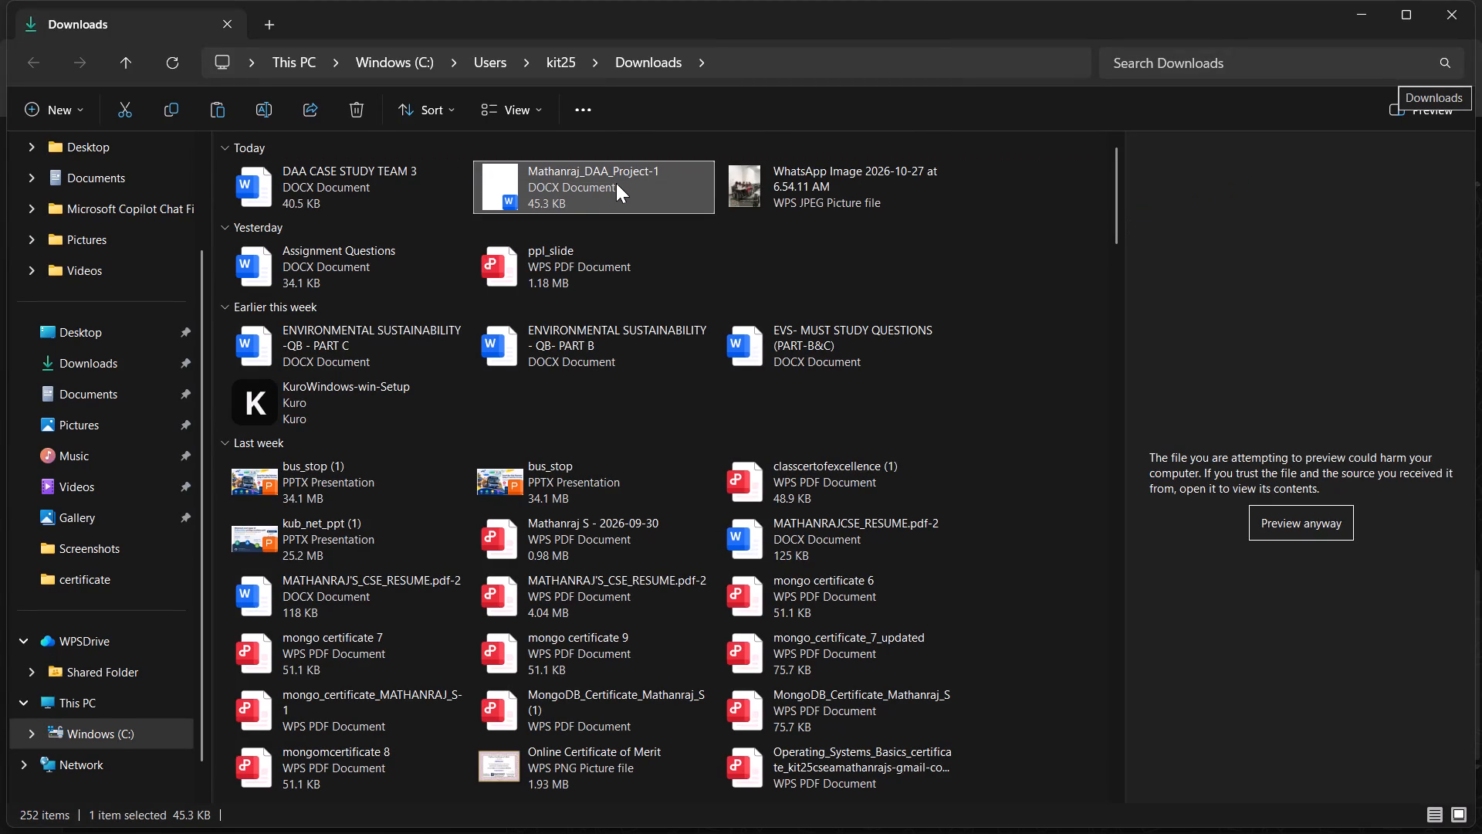
# Open the DAA_Project-1 DOCX document from today's files in the Downloads folder with Word.
pyautogui.rightClick(616, 185)
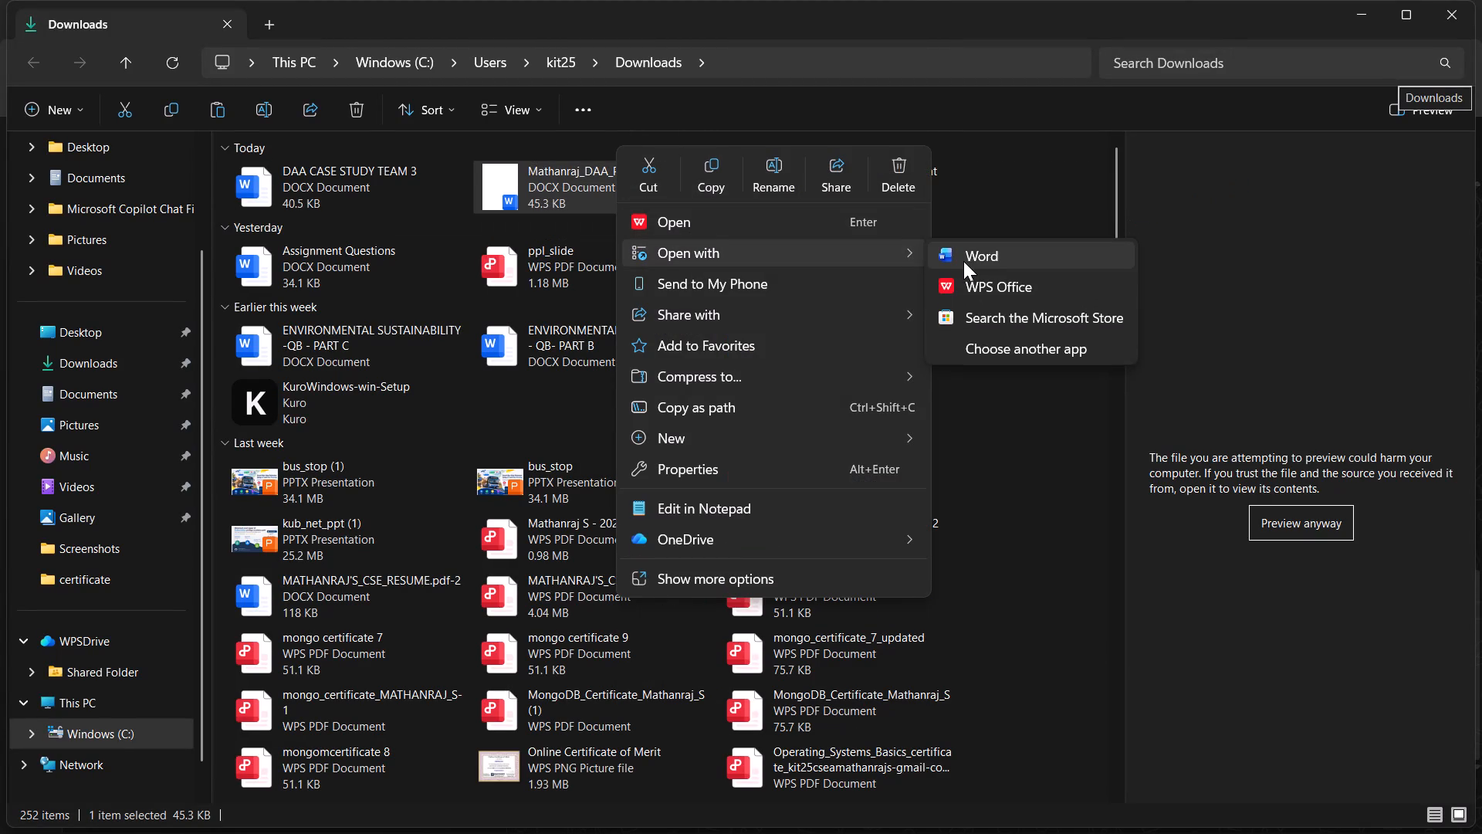
pyautogui.click(966, 262)
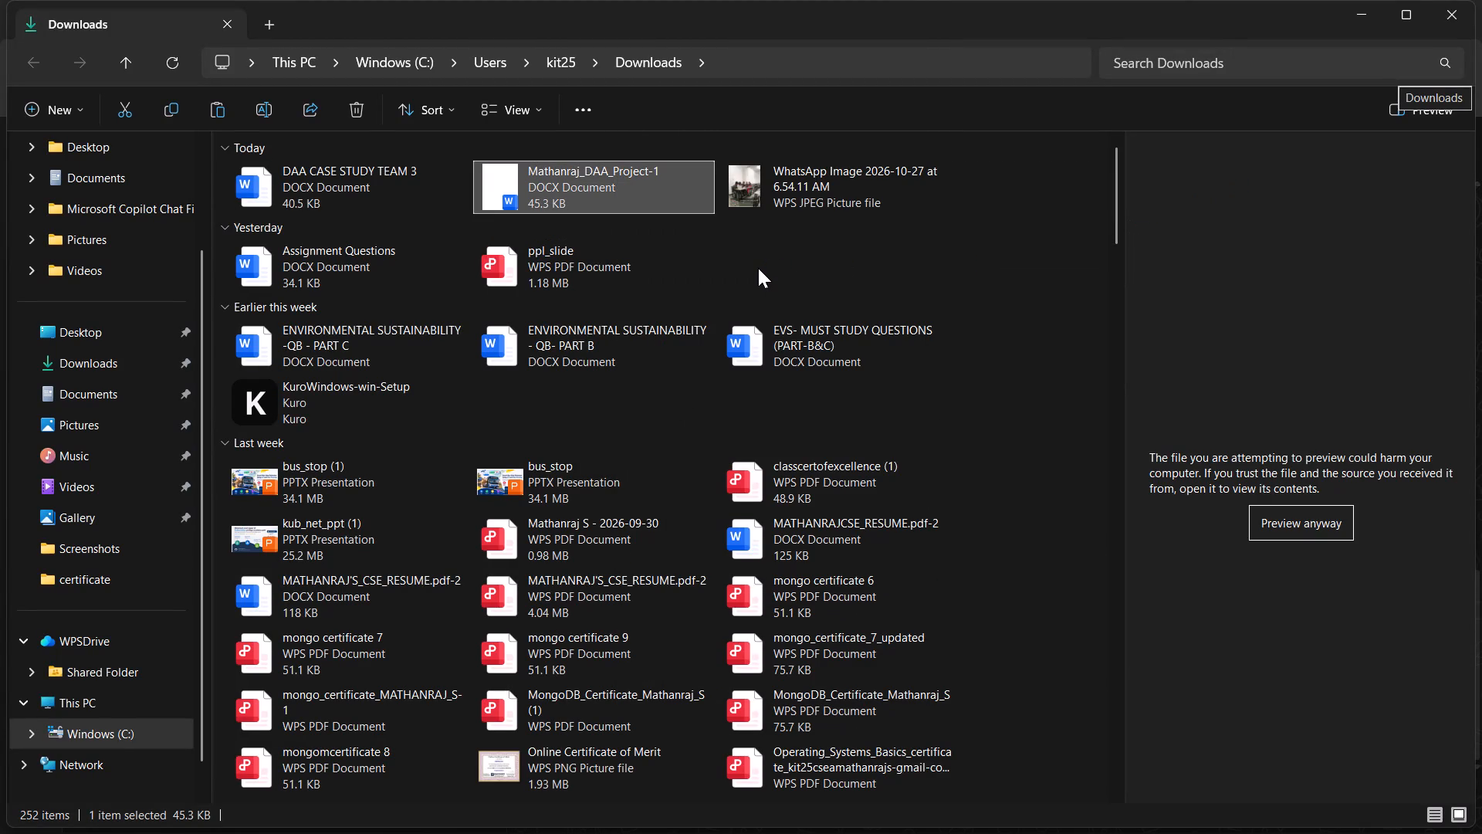
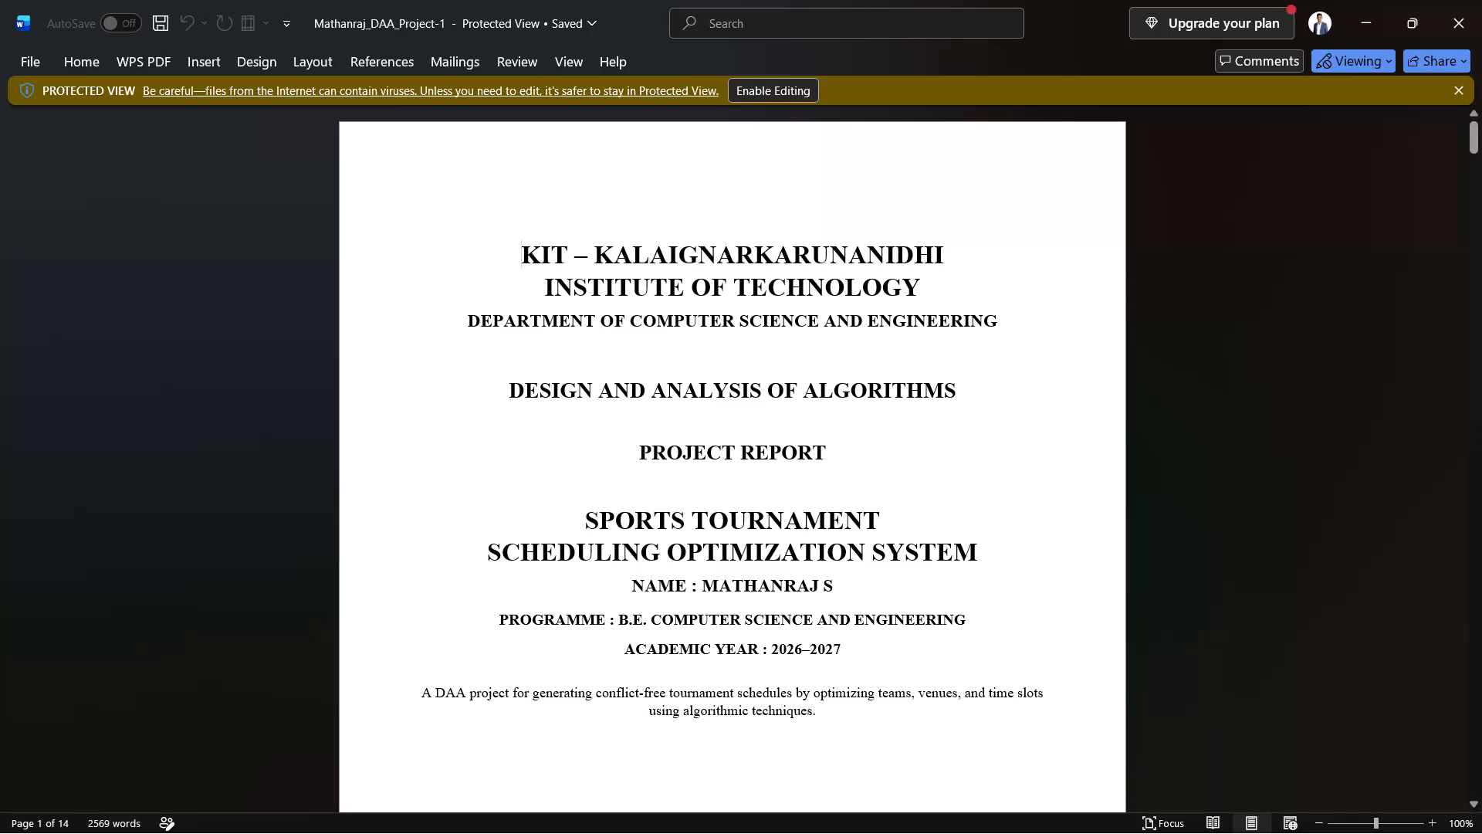
# Enable editing for the protected project report.
pyautogui.click(770, 100)
pyautogui.keyDown('ctrl'); pyautogui.scroll(-1, 782, 302); pyautogui.keyUp('ctrl')
pyautogui.scroll(-1, 782, 302)
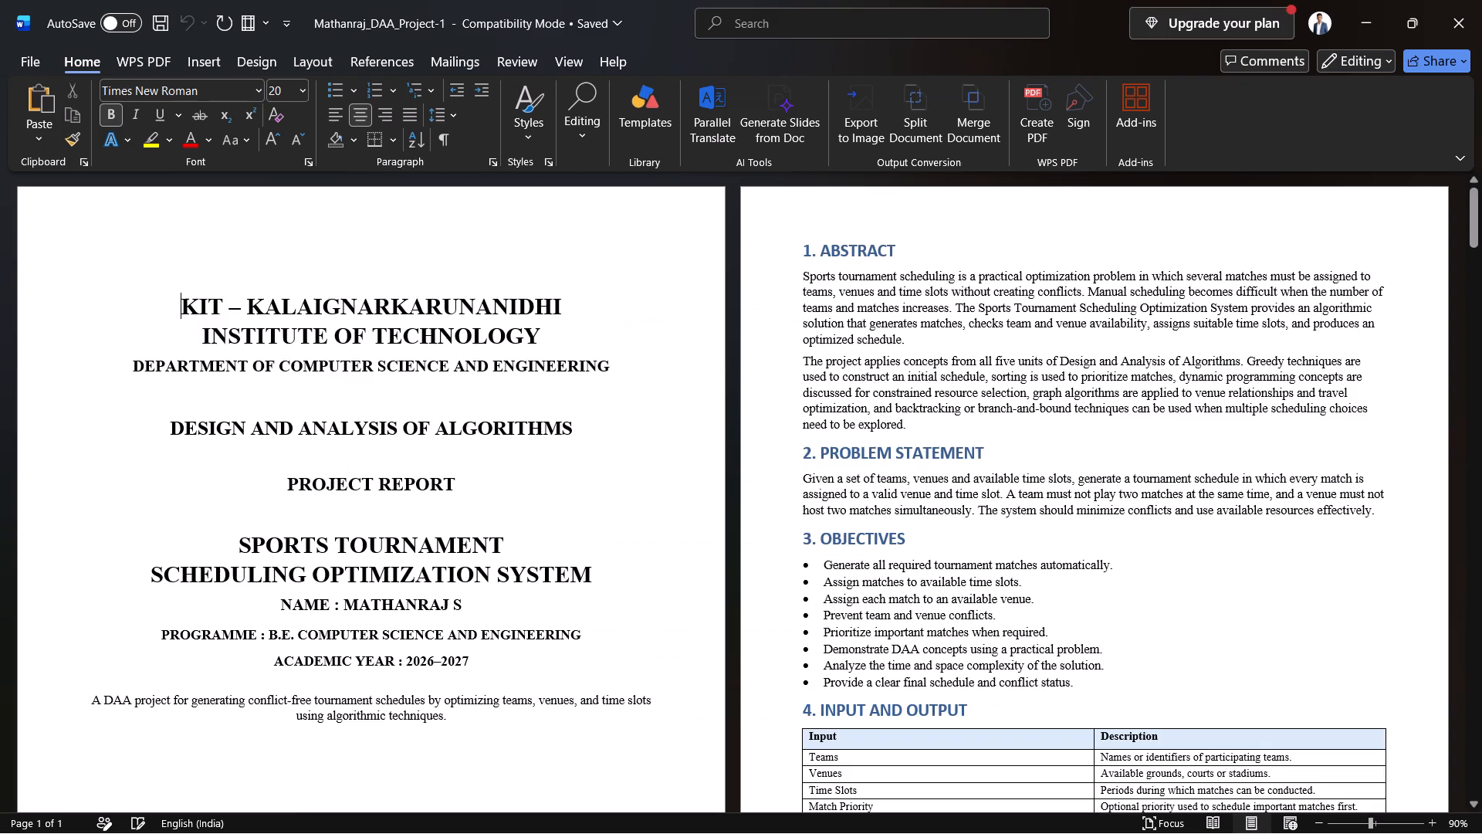
pyautogui.scroll(-1, 782, 302)
pyautogui.scroll(2, 782, 302)
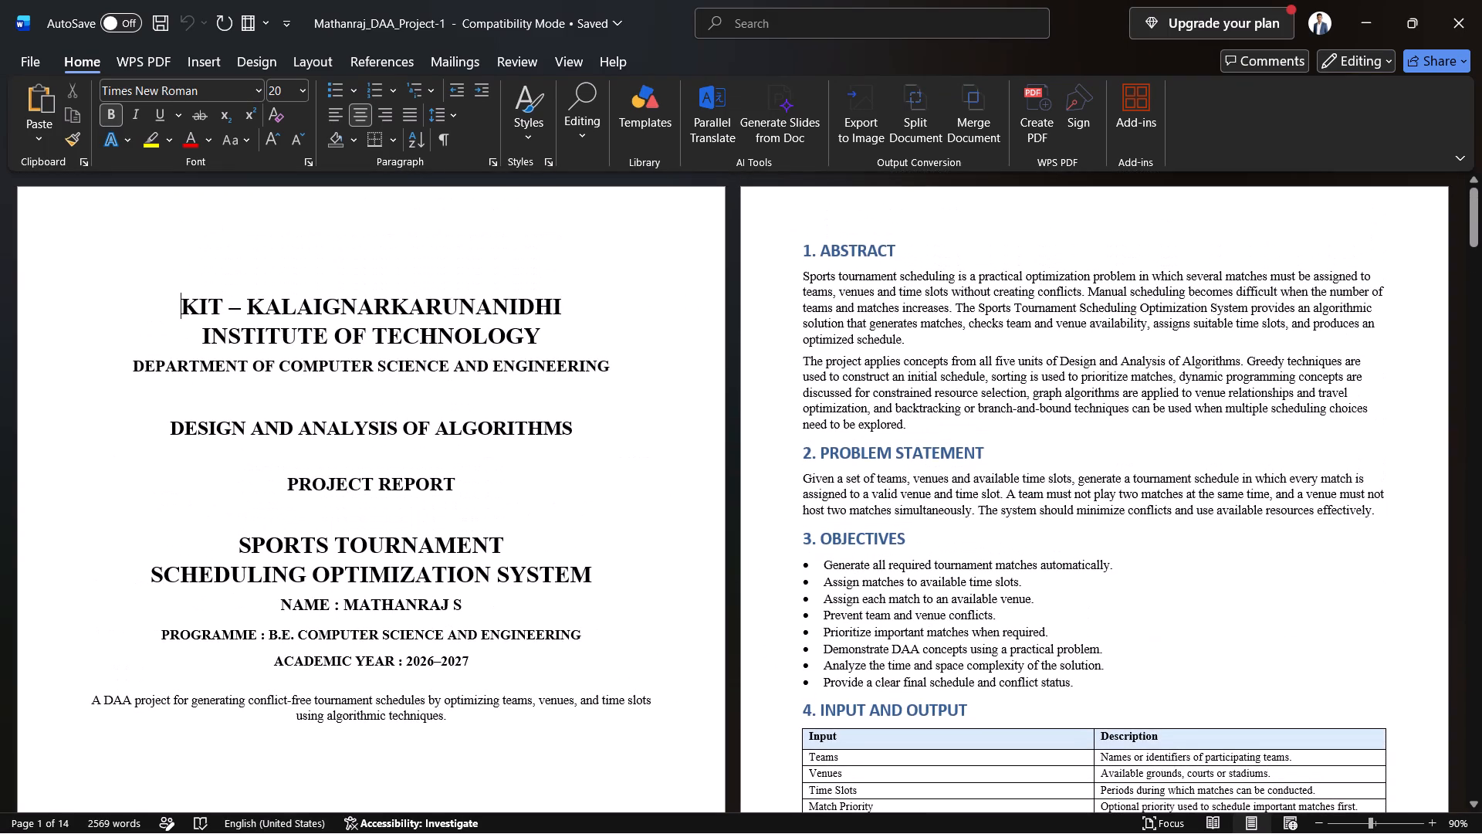
# Join INSTITUTE OF TECHNOLOGY onto the KIT – KALAIGNARKARUNANIDHI line of the cover page, separated by a single space.
pyautogui.press('BackSpace')
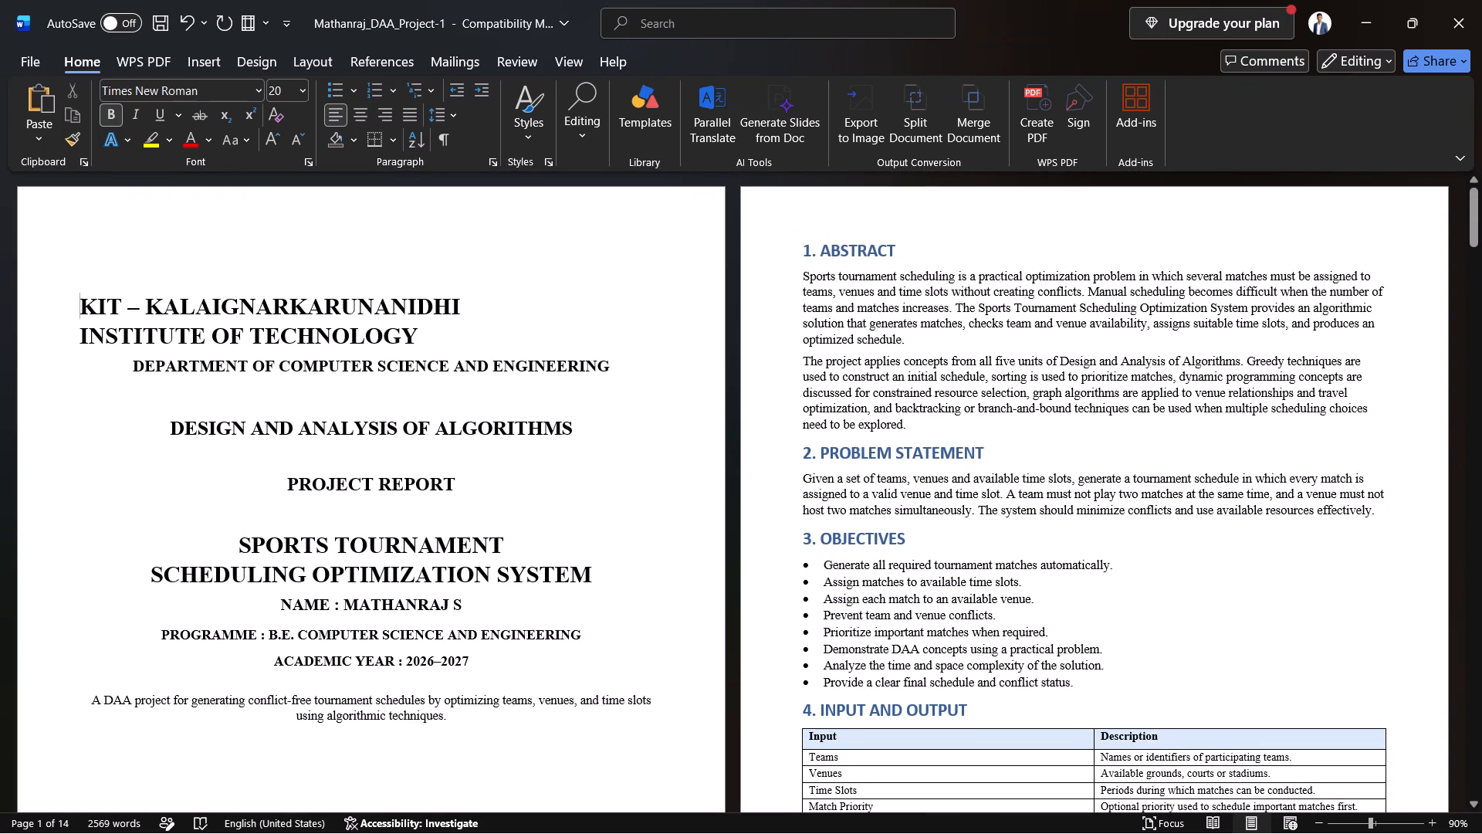
pyautogui.click(67, 336)
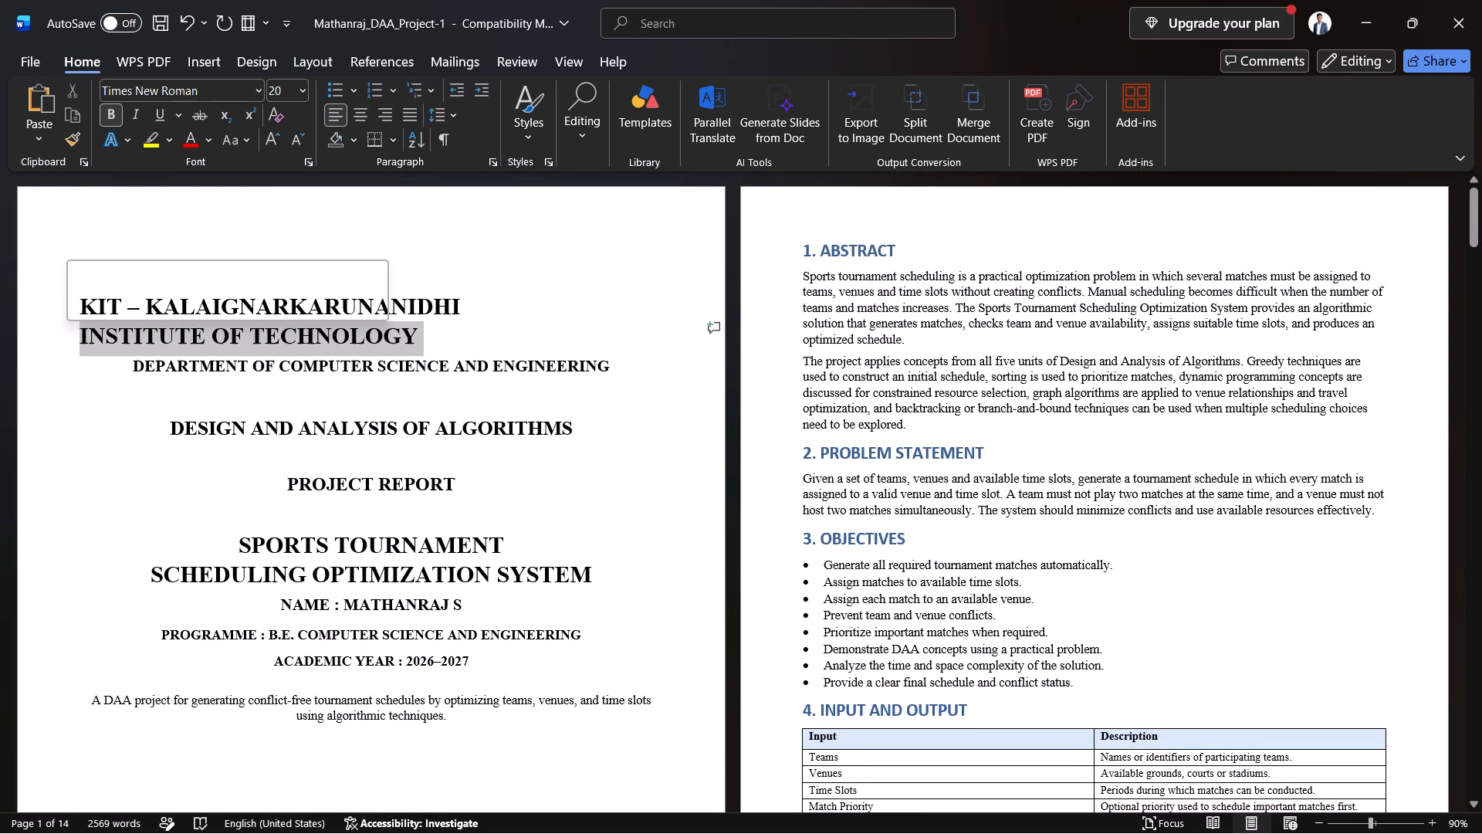
pyautogui.click(79, 336)
pyautogui.press('BackSpace')
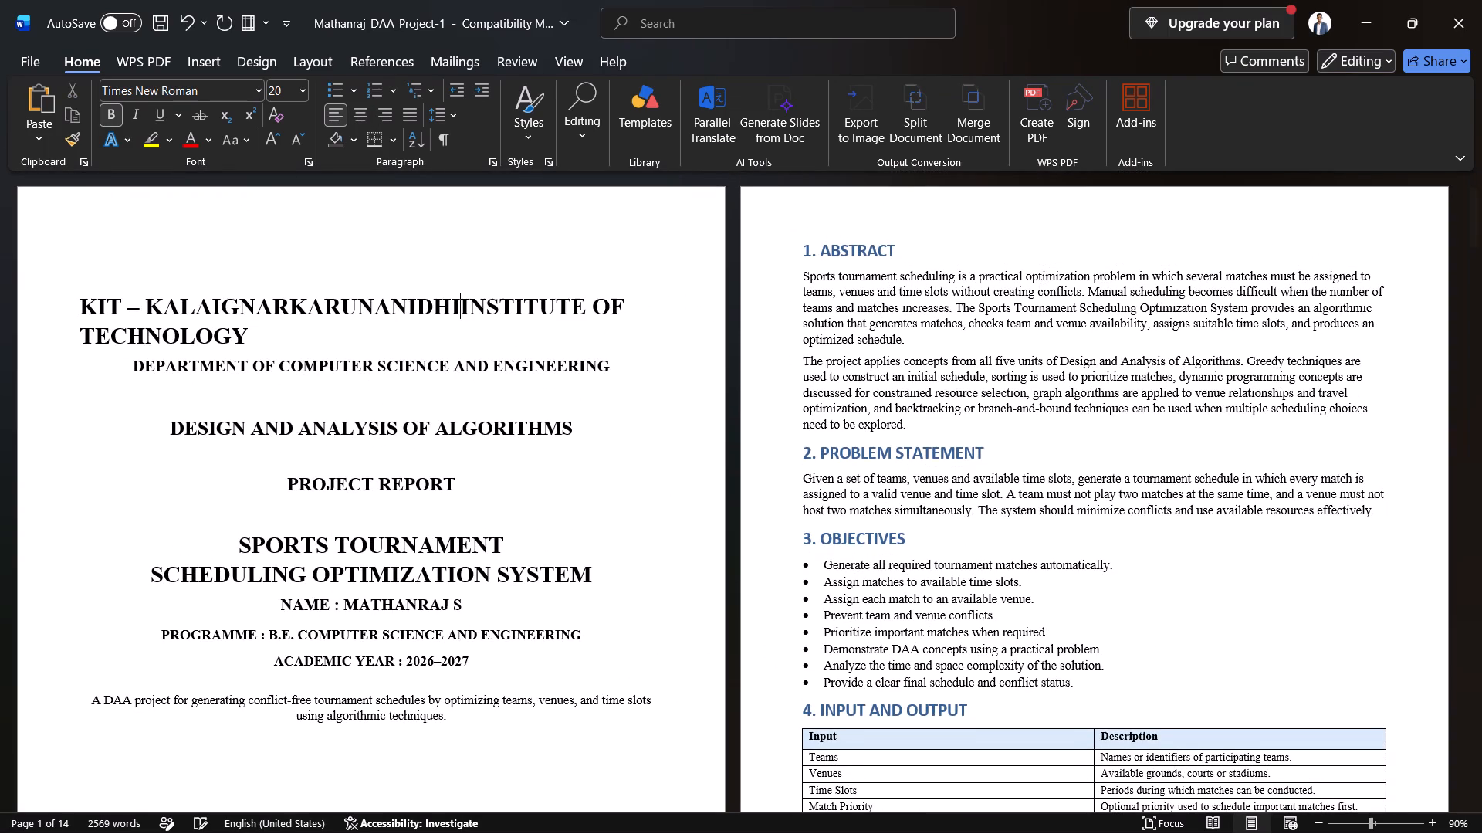
pyautogui.press('space')
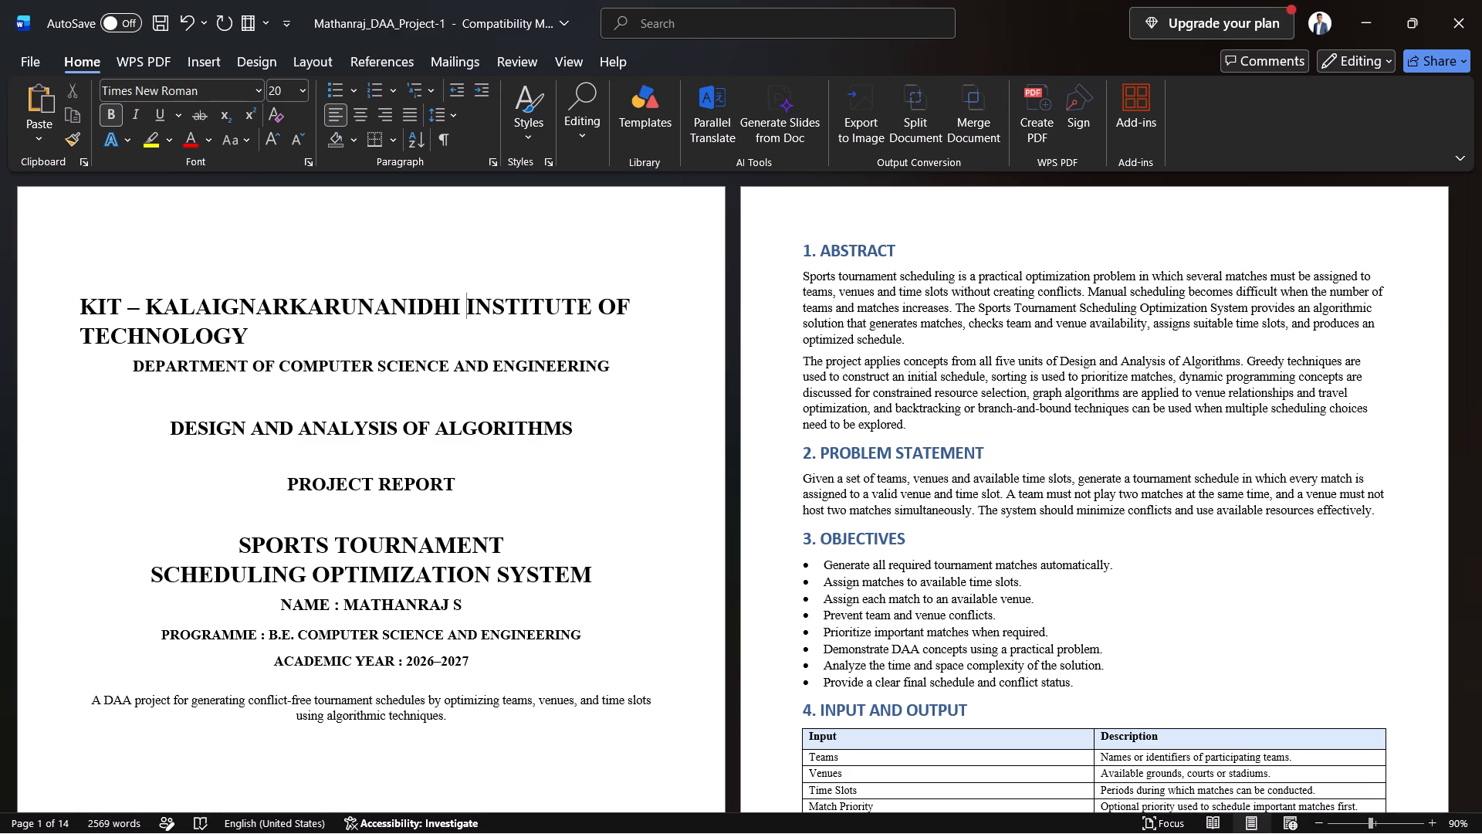
# Insert 20 spaces before TECHNOLOGY in the institute name on the cover page.
pyautogui.click(82, 327)
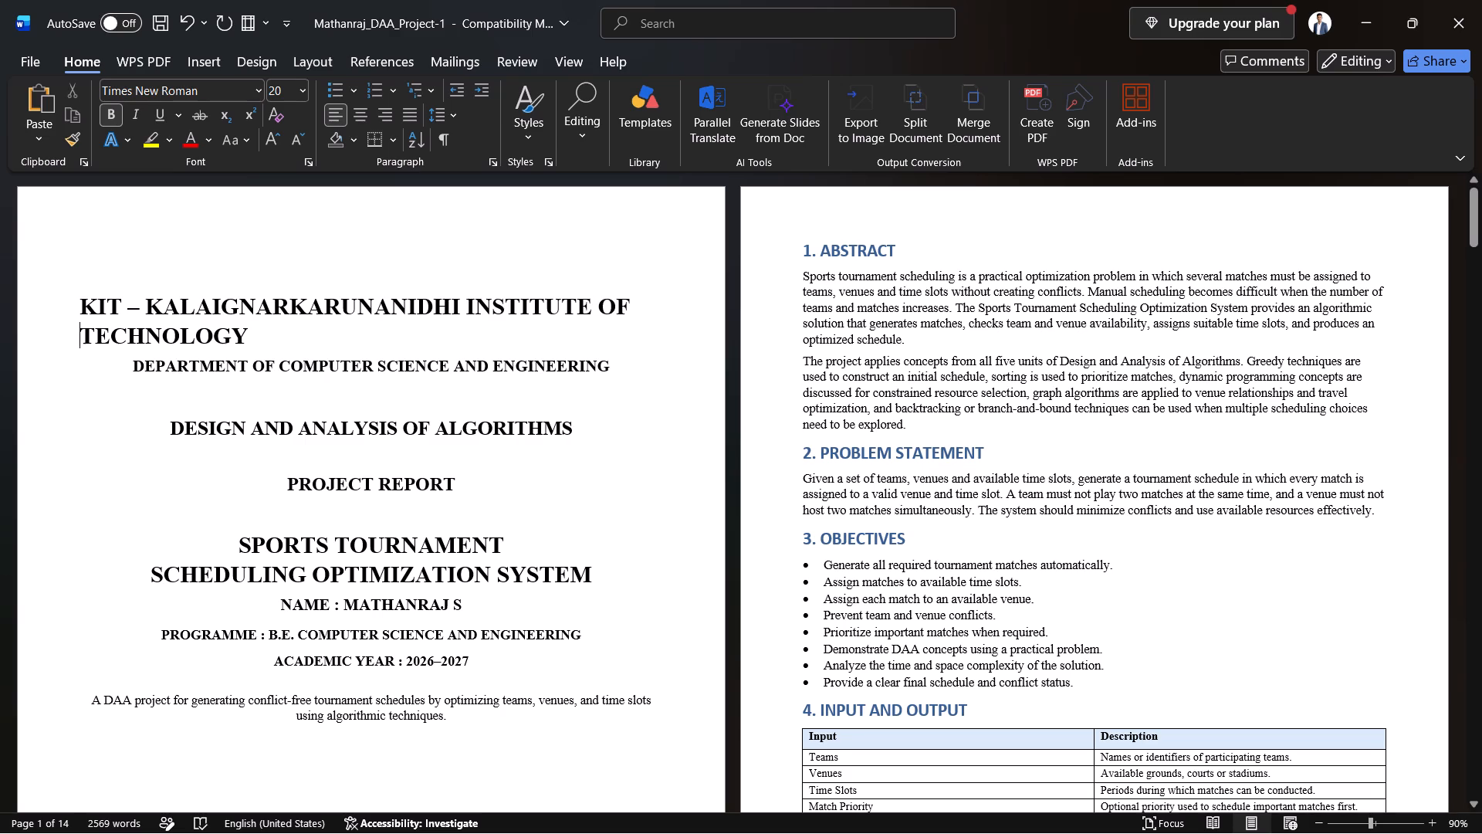
pyautogui.press('space')
pyautogui.press('space')
pyautogui.press('space')
pyautogui.press('space')
pyautogui.press('space')
pyautogui.press('space')
pyautogui.press('space')
pyautogui.press('space')
pyautogui.press('space')
pyautogui.press('space')
pyautogui.press('space')
pyautogui.press('space')
pyautogui.press('space')
pyautogui.press('space')
pyautogui.press('space')
pyautogui.press('space')
pyautogui.press('space')
pyautogui.press('space')
pyautogui.press('space')
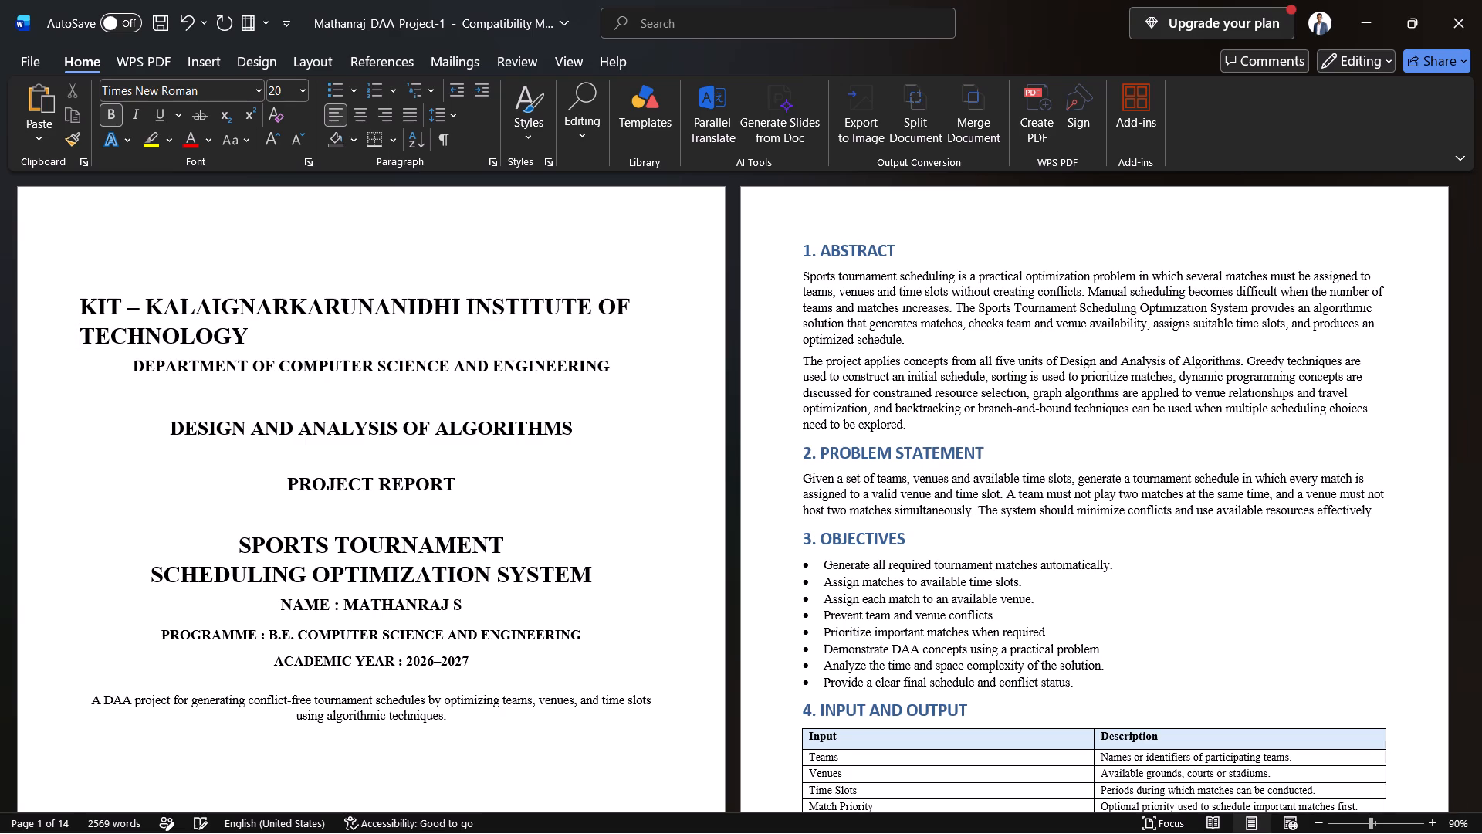
pyautogui.press('space')
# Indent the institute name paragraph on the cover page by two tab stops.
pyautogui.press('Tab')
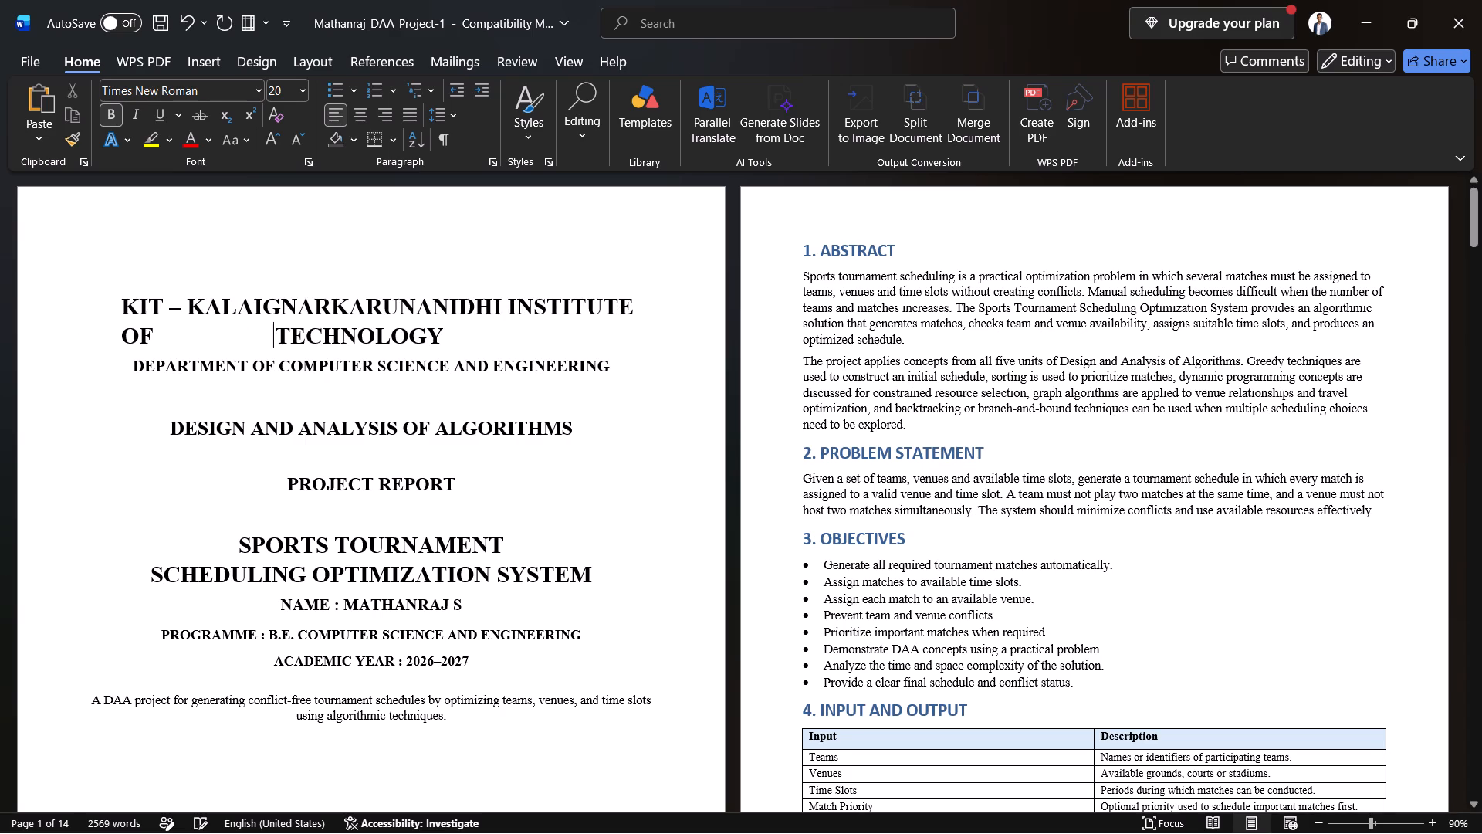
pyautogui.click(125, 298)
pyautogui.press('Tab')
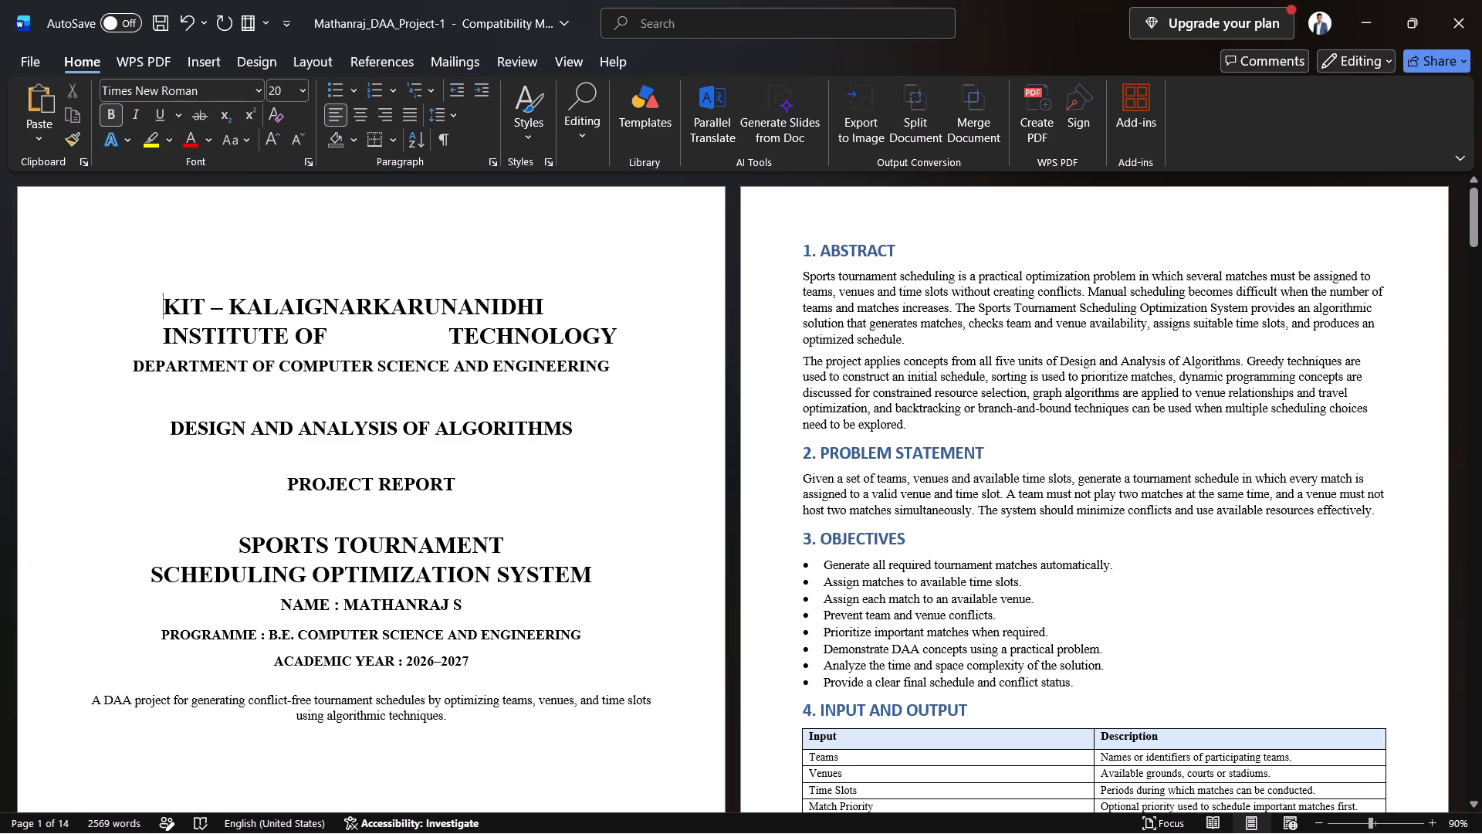
# Copy the formatting of the DEPARTMENT OF COMPUTER SCIENCE AND ENGINEERING line onto the institute name with Format Painter.
pyautogui.moveTo(622, 337); pyautogui.dragTo(296, 296)
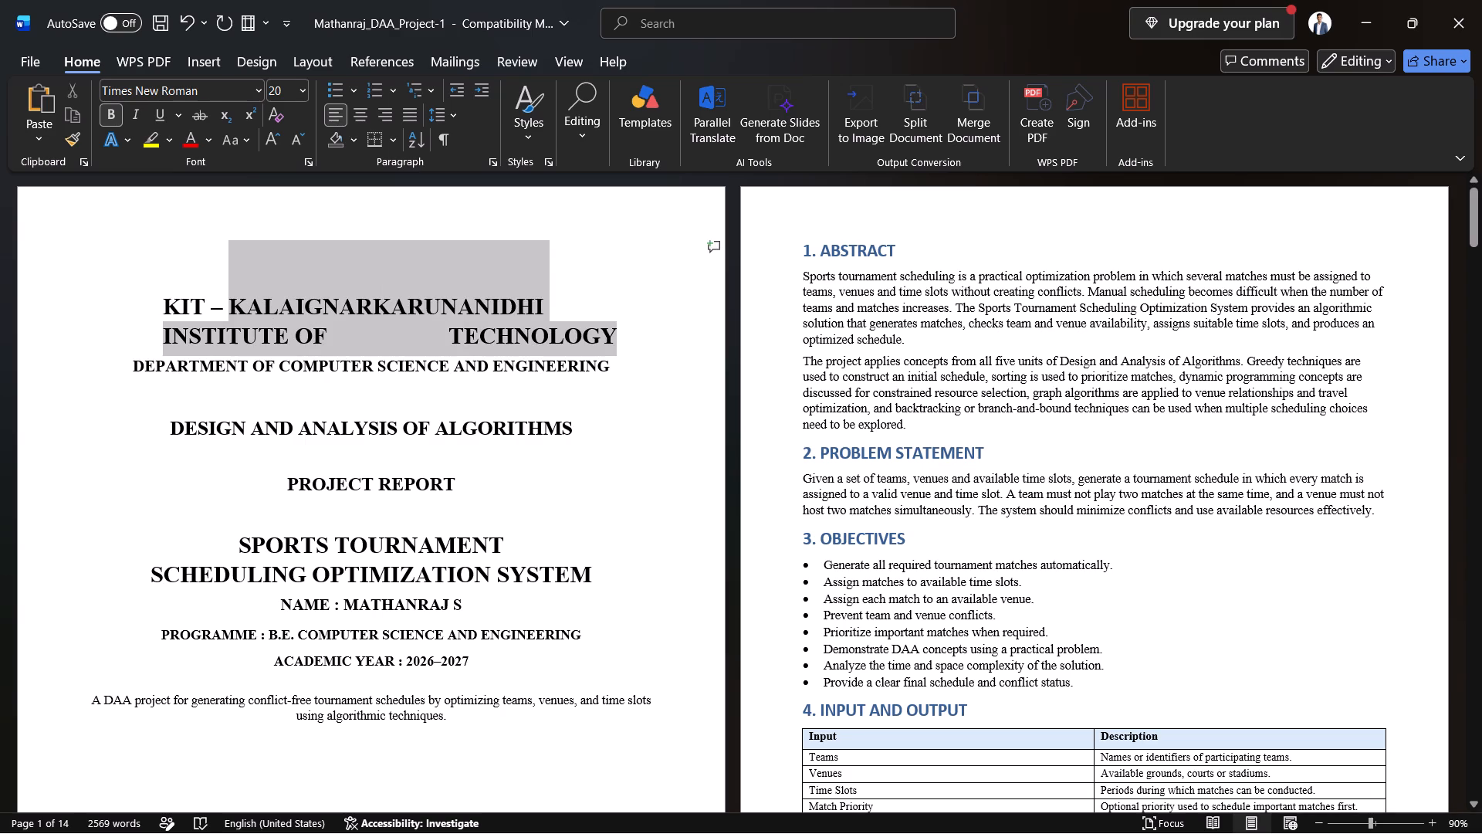
pyautogui.moveTo(296, 296); pyautogui.dragTo(182, 305)
pyautogui.click(156, 369)
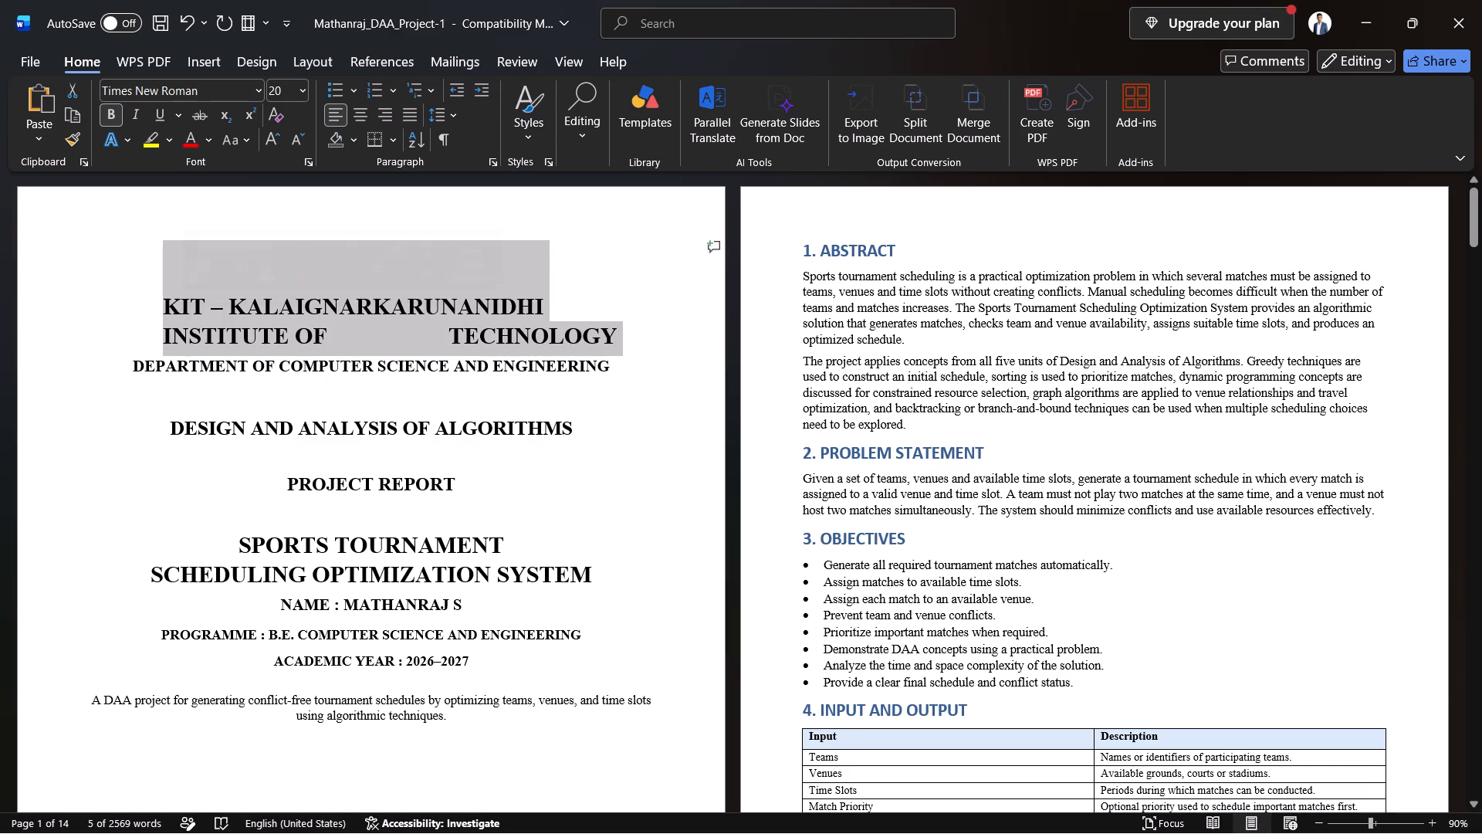
pyautogui.tripleClick(156, 369)
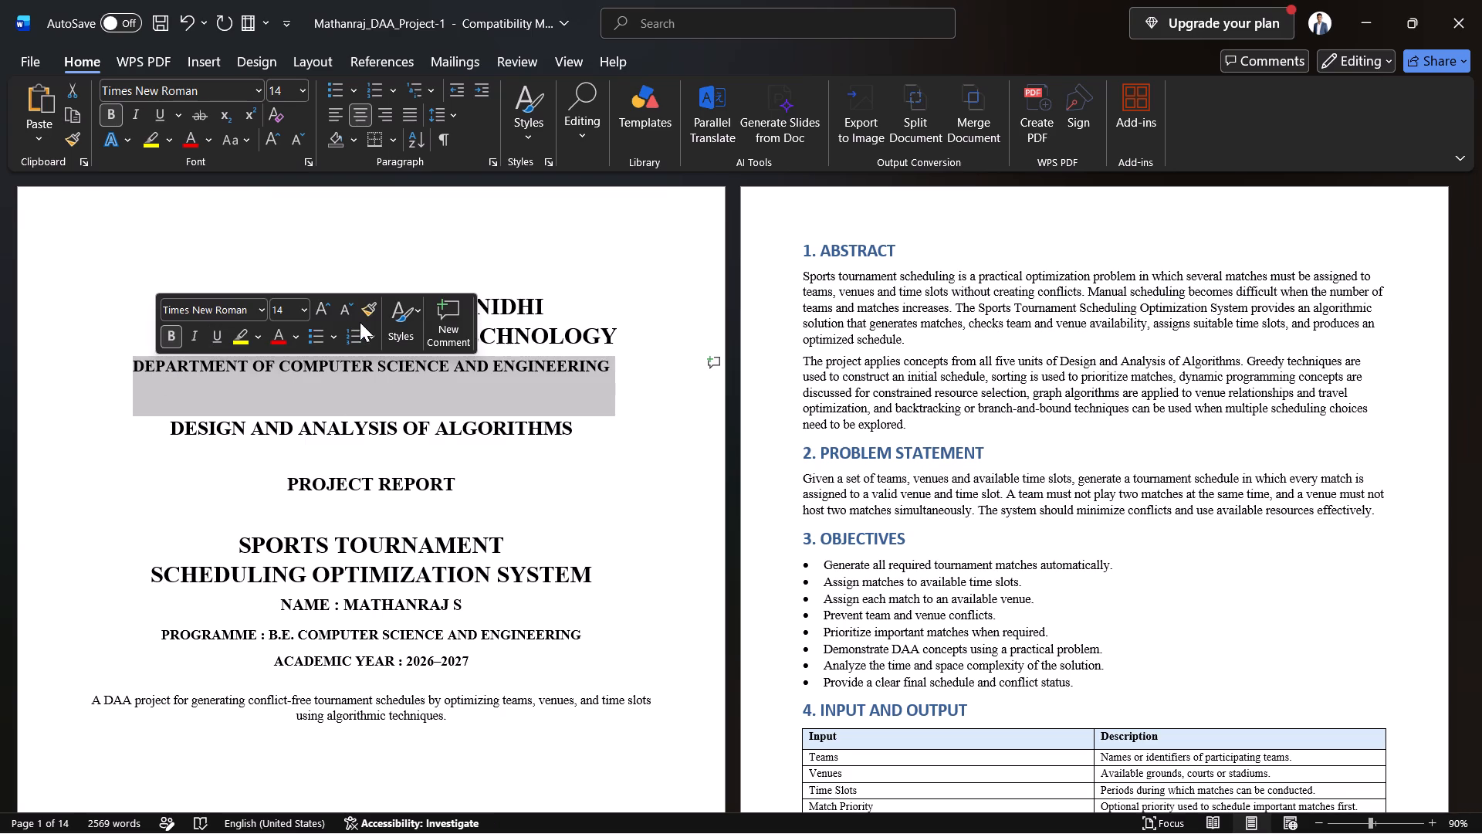
pyautogui.click(367, 310)
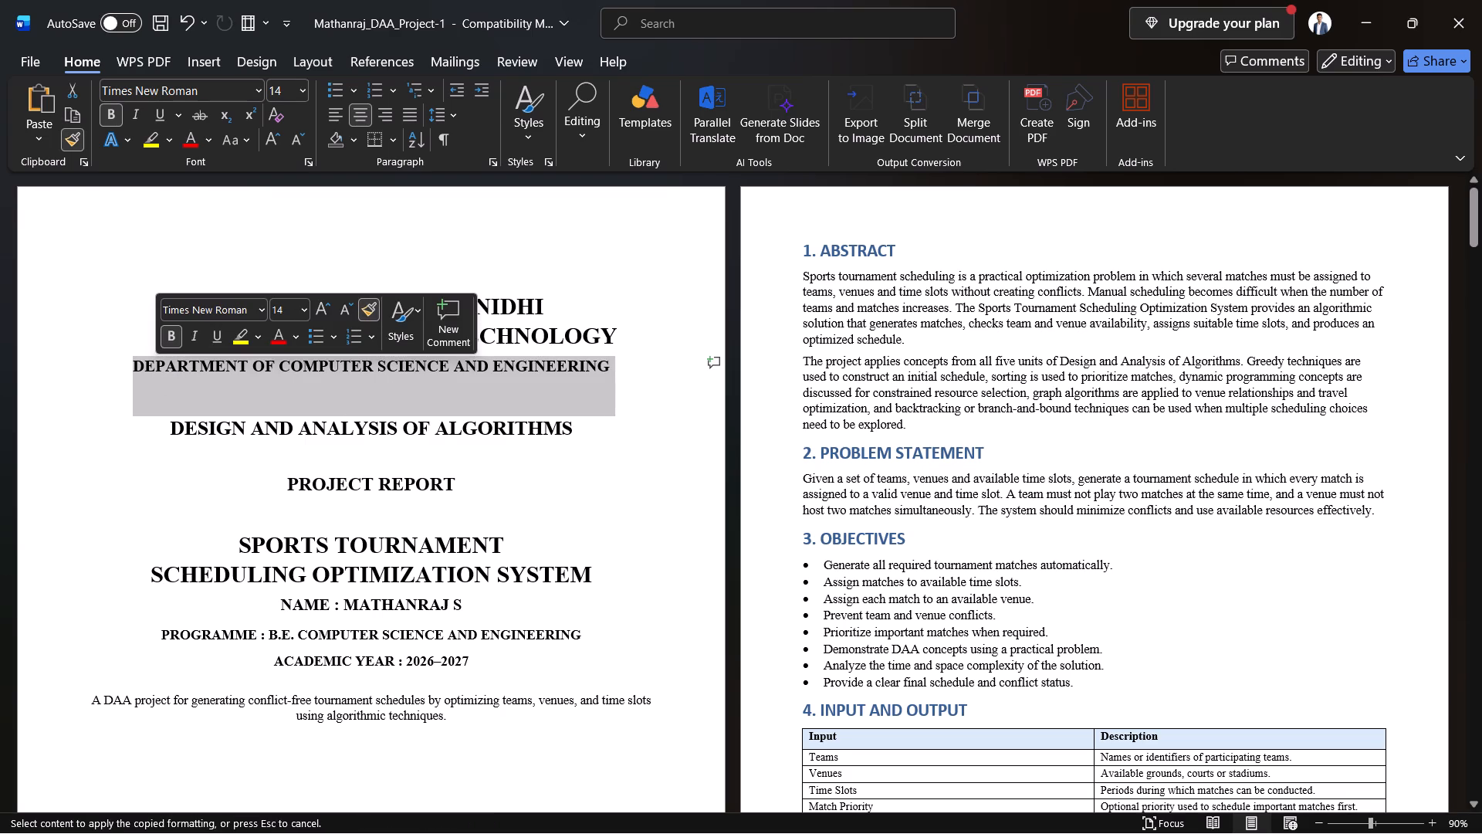
pyautogui.moveTo(206, 267); pyautogui.dragTo(562, 337)
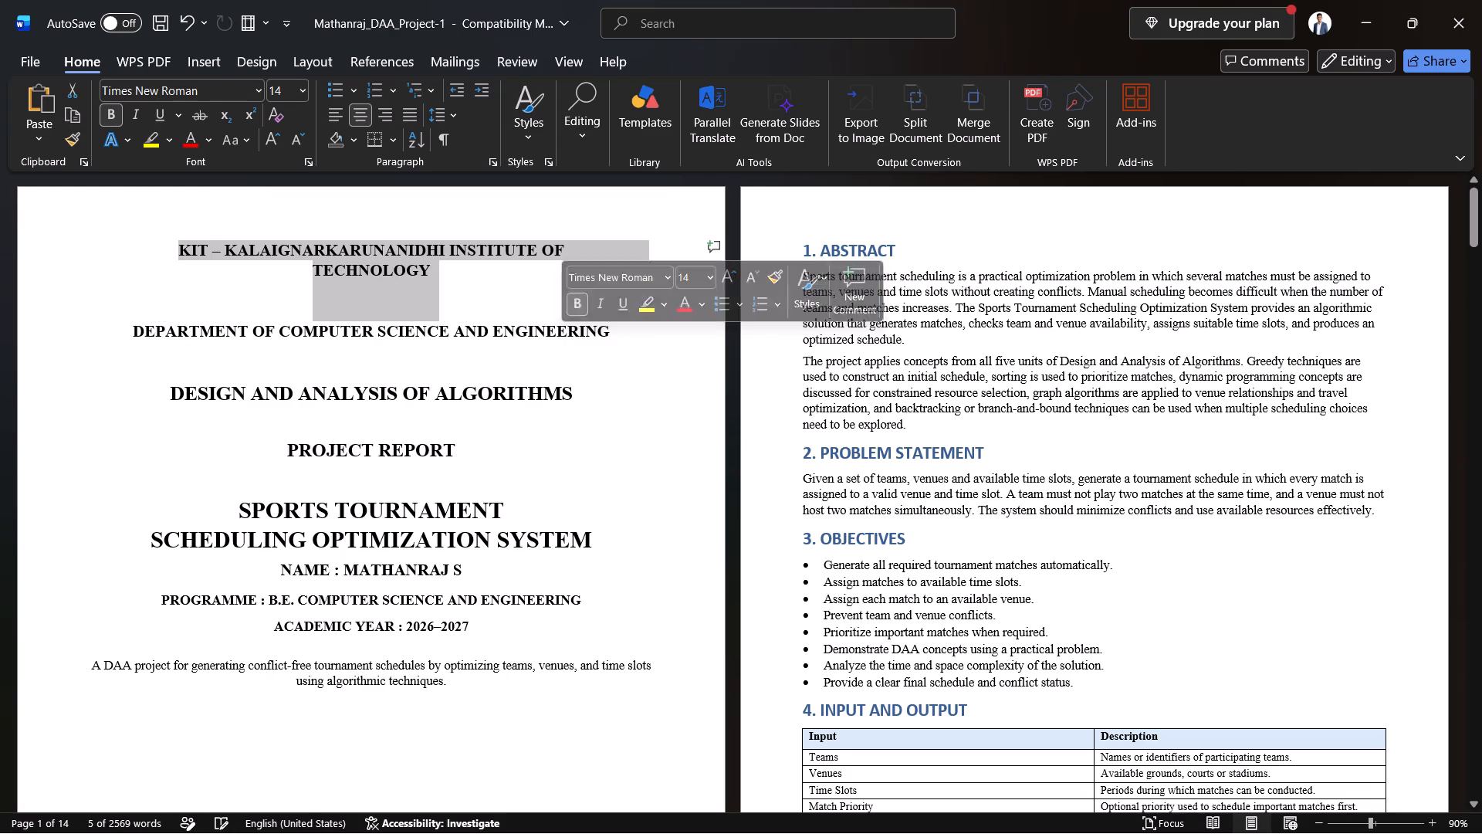
pyautogui.click(501, 305)
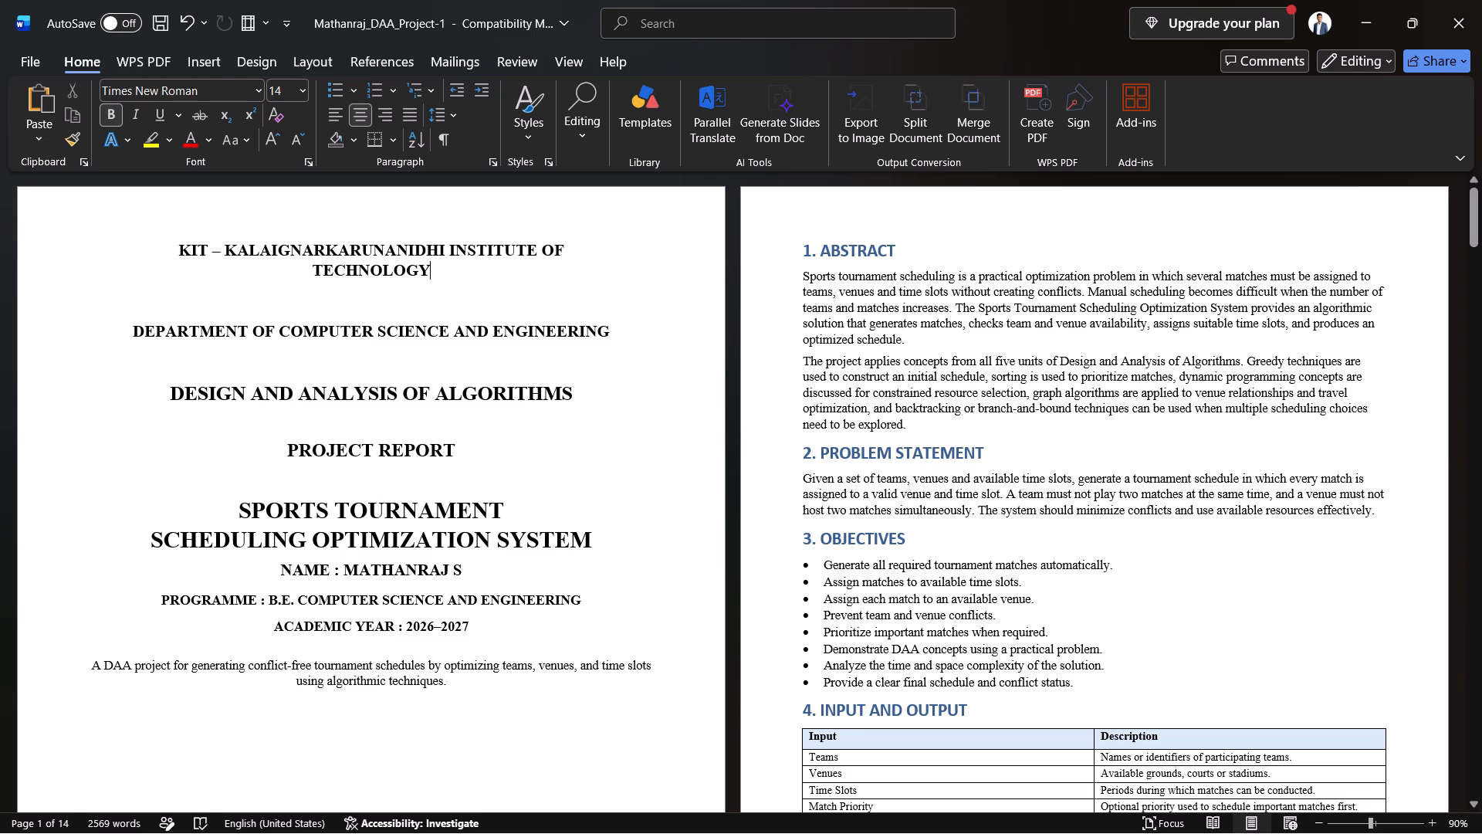
# Reduce the font size of the DEPARTMENT OF COMPUTER SCIENCE AND ENGINEERING line to 12.
pyautogui.moveTo(621, 332); pyautogui.dragTo(107, 351)
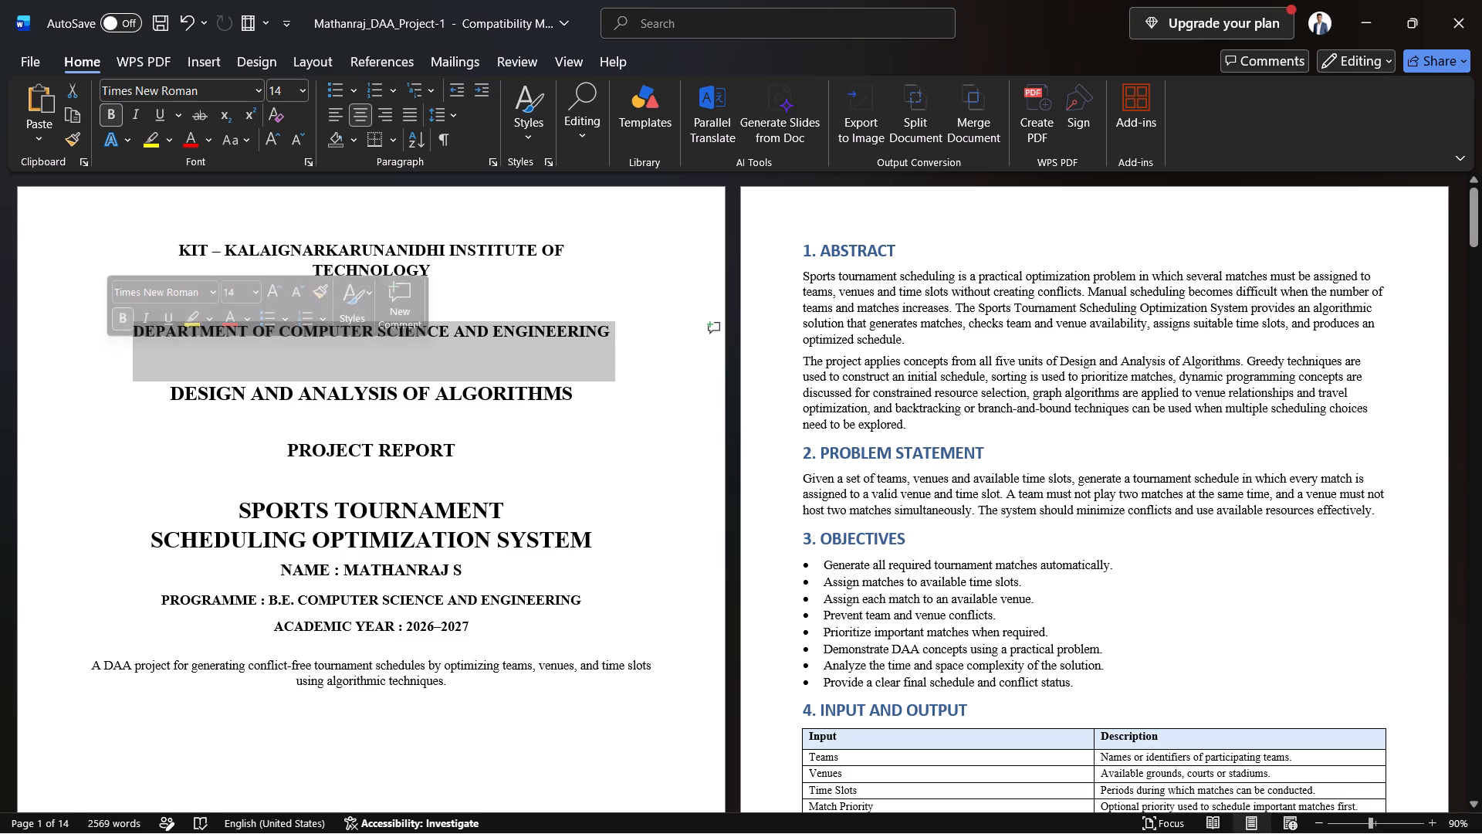
pyautogui.click(302, 294)
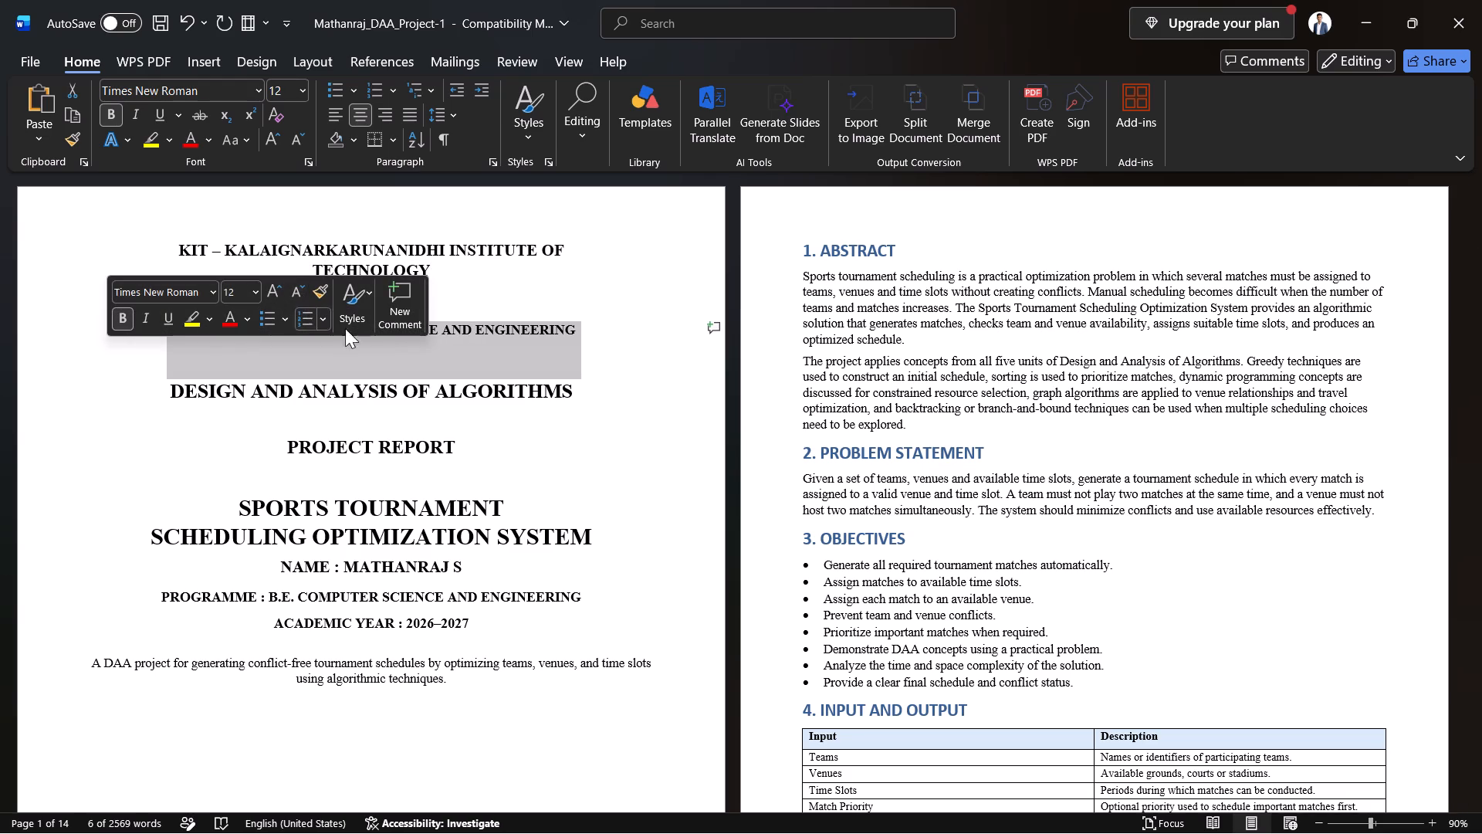
pyautogui.click(394, 428)
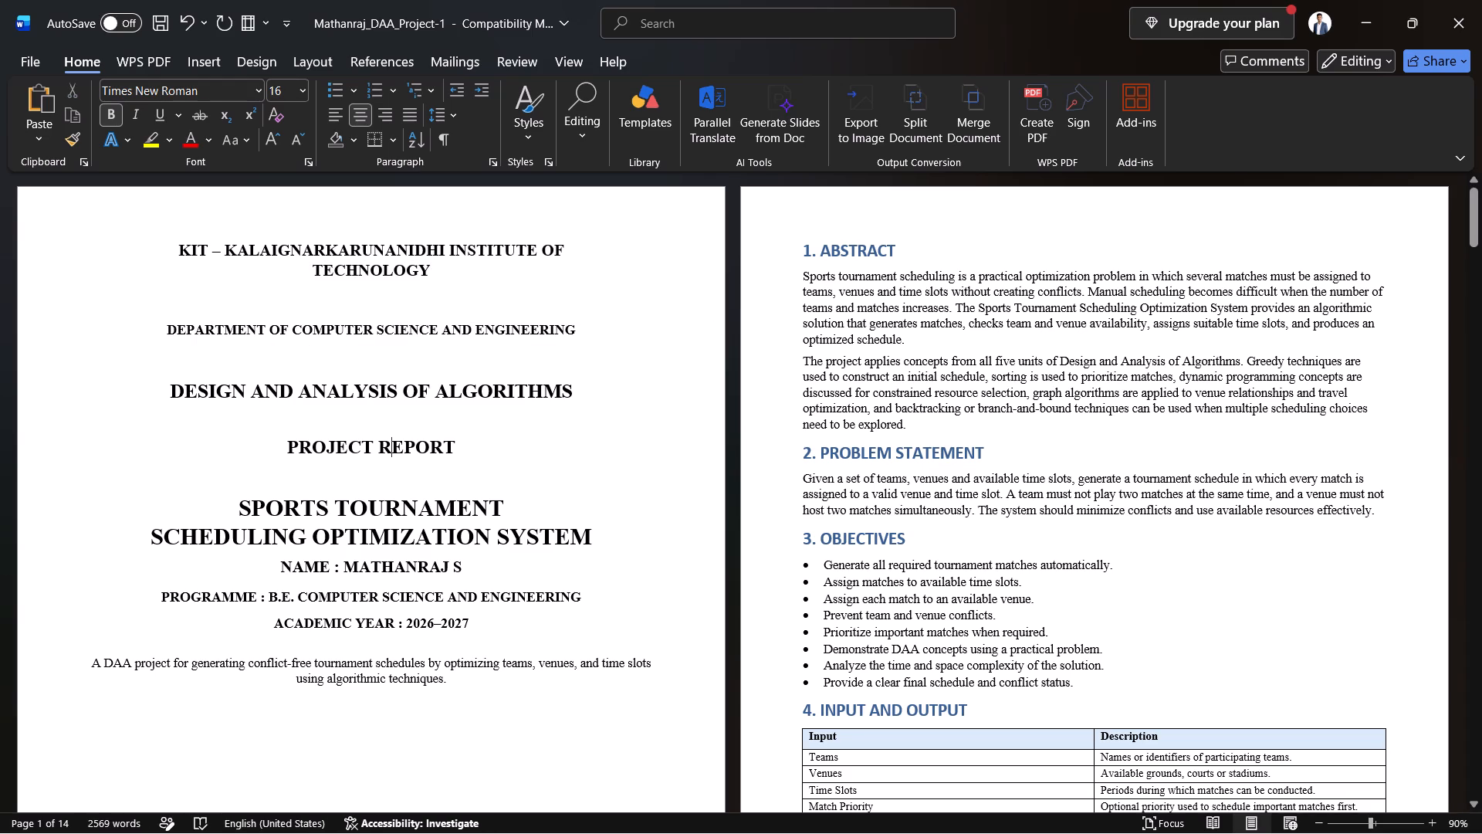
# Enlarge the DESIGN AND ANALYSIS OF ALGORITHMS heading on the cover page to font size 18 and underline it.
pyautogui.moveTo(173, 388); pyautogui.dragTo(559, 392)
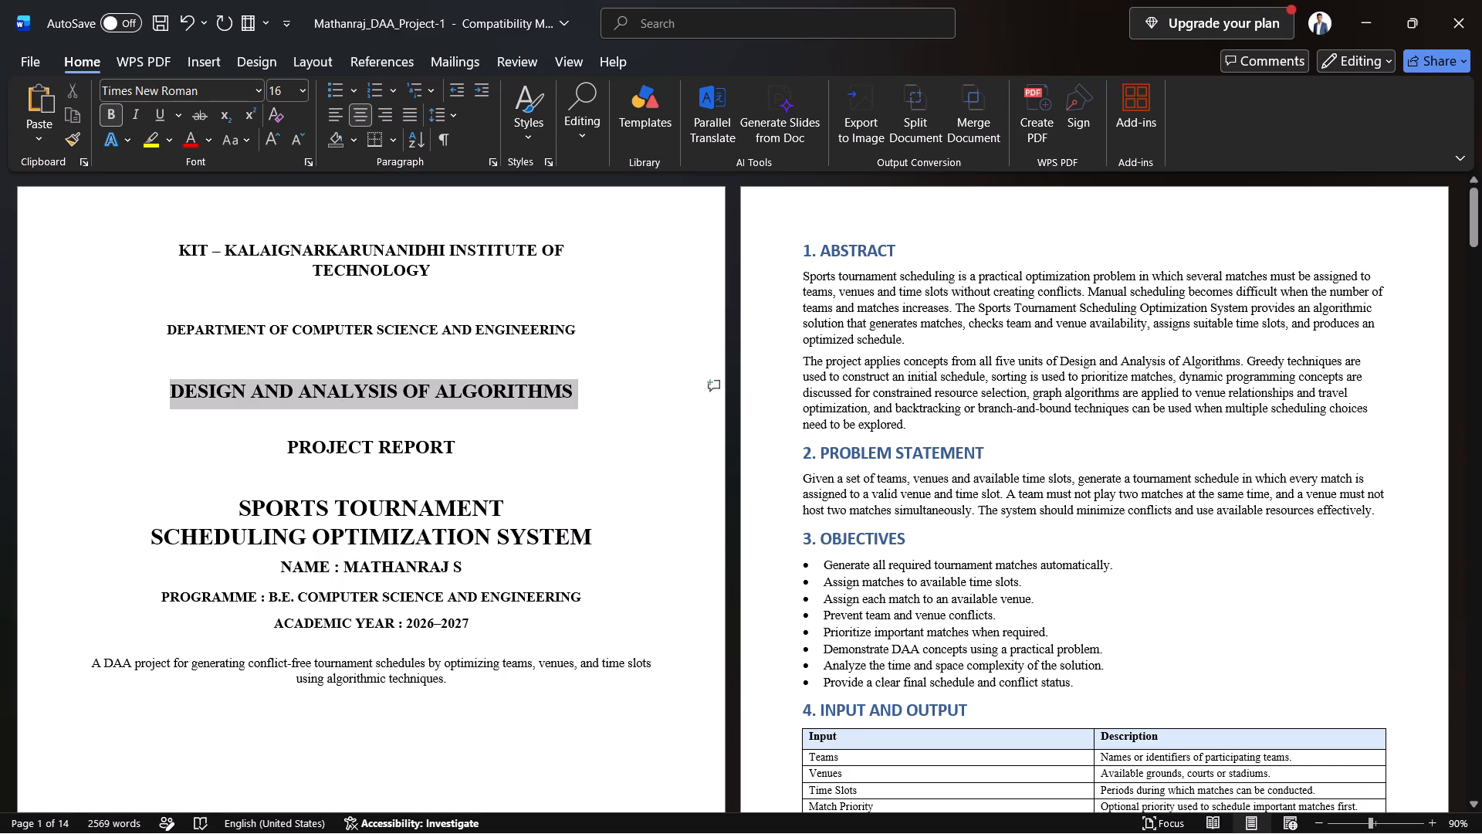
pyautogui.moveTo(559, 392); pyautogui.dragTo(581, 397)
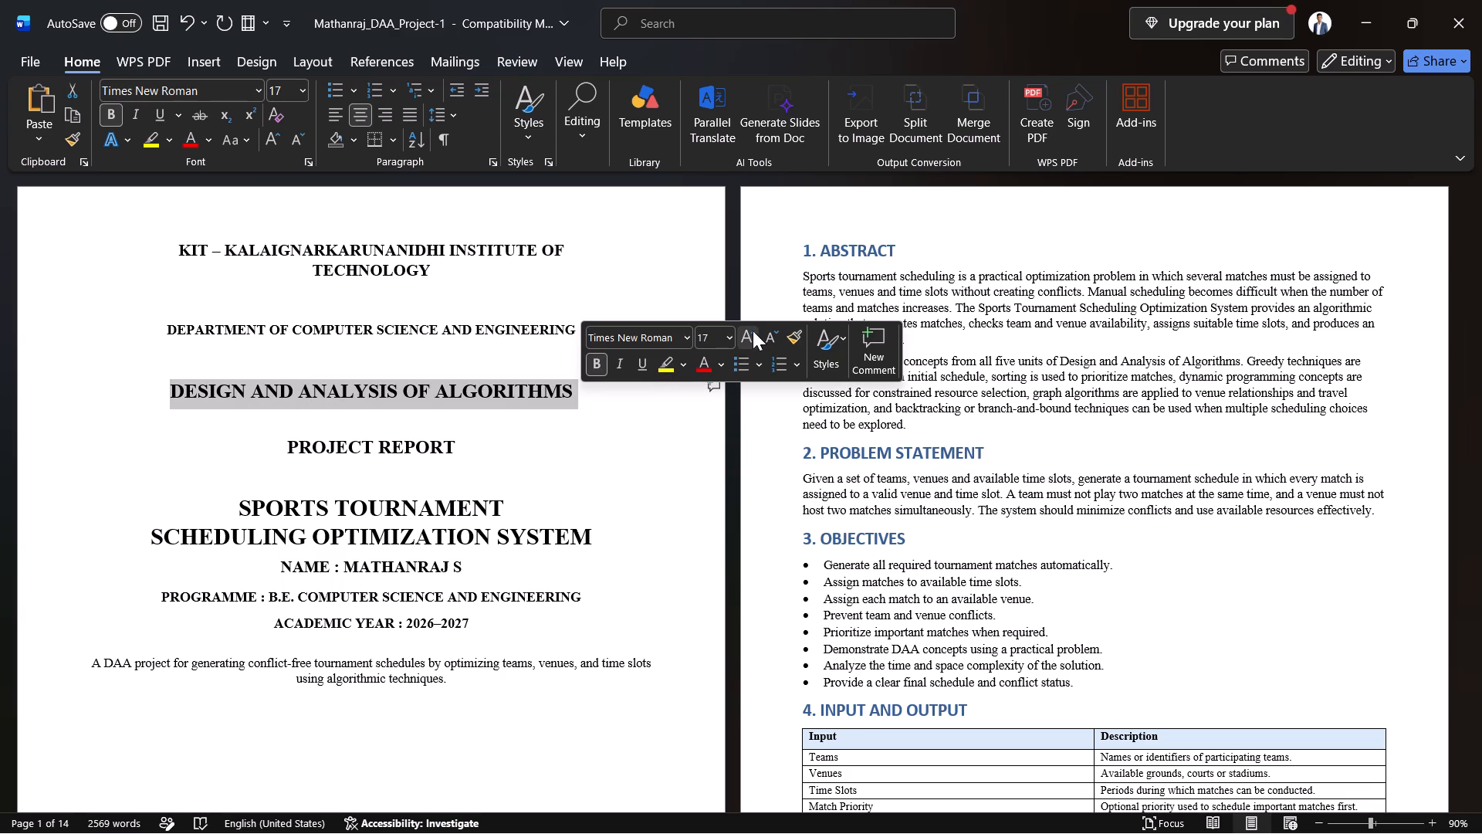
pyautogui.click(753, 331)
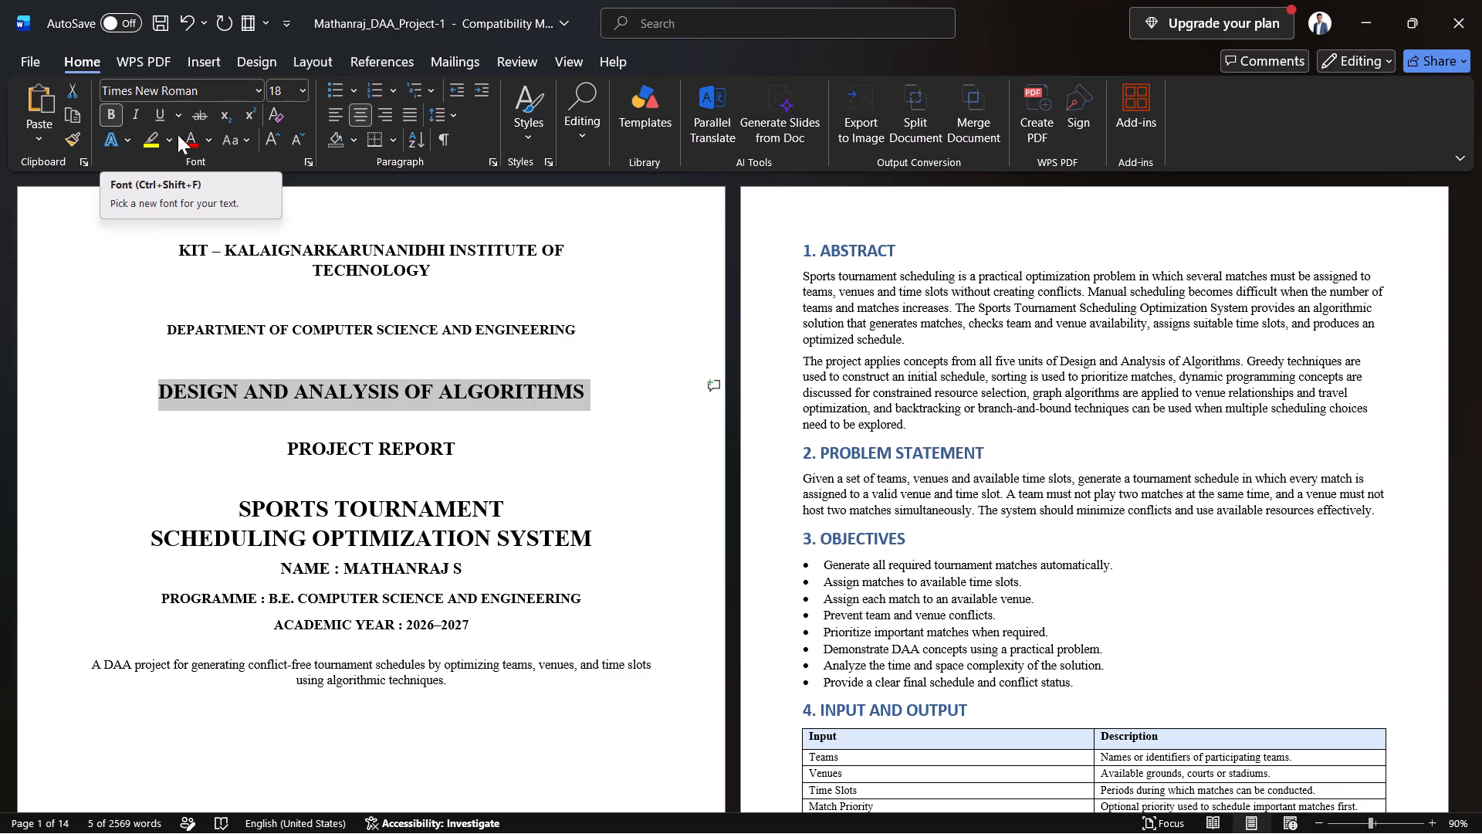
pyautogui.click(160, 117)
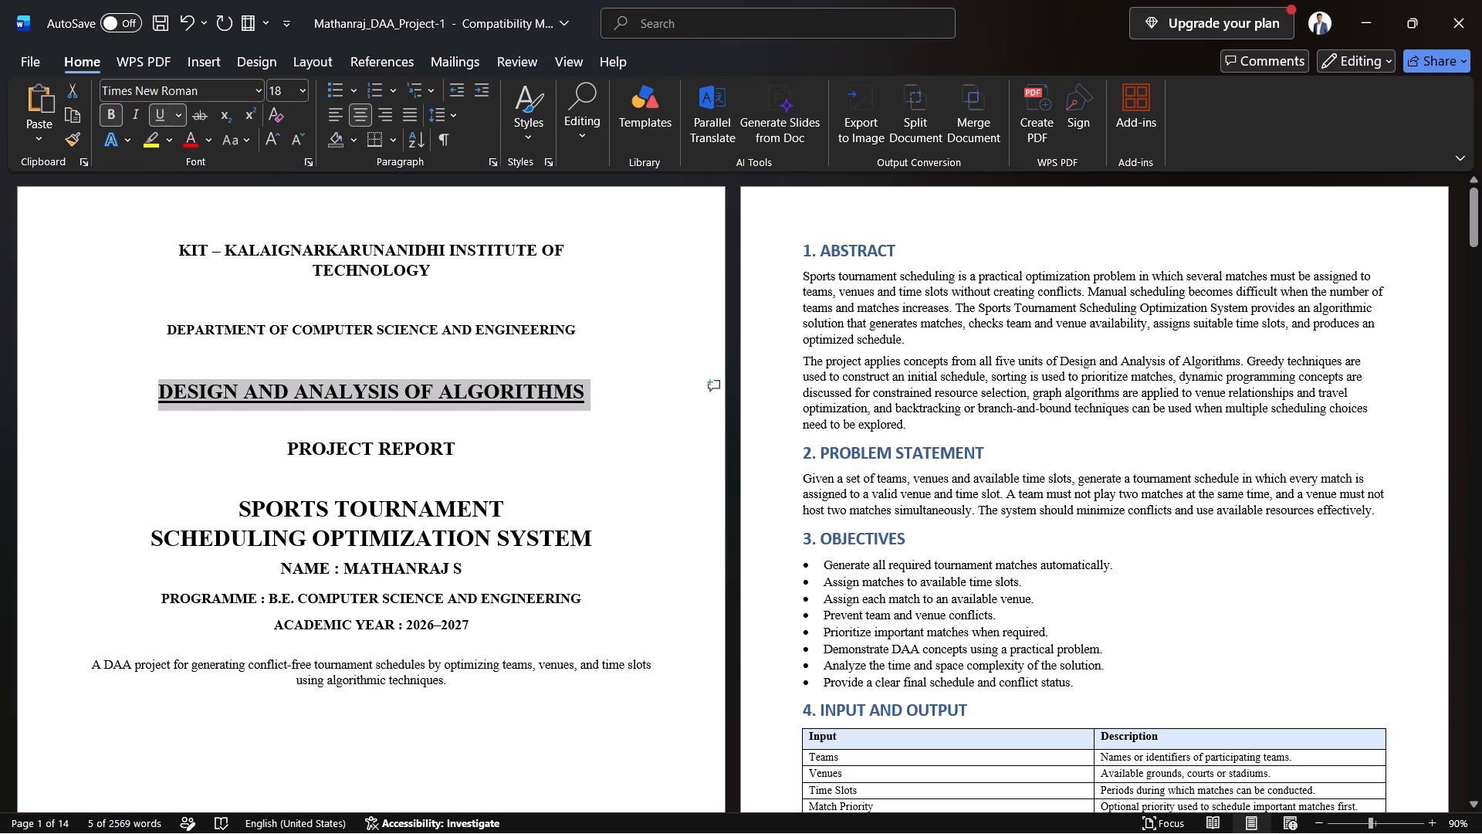
pyautogui.click(246, 401)
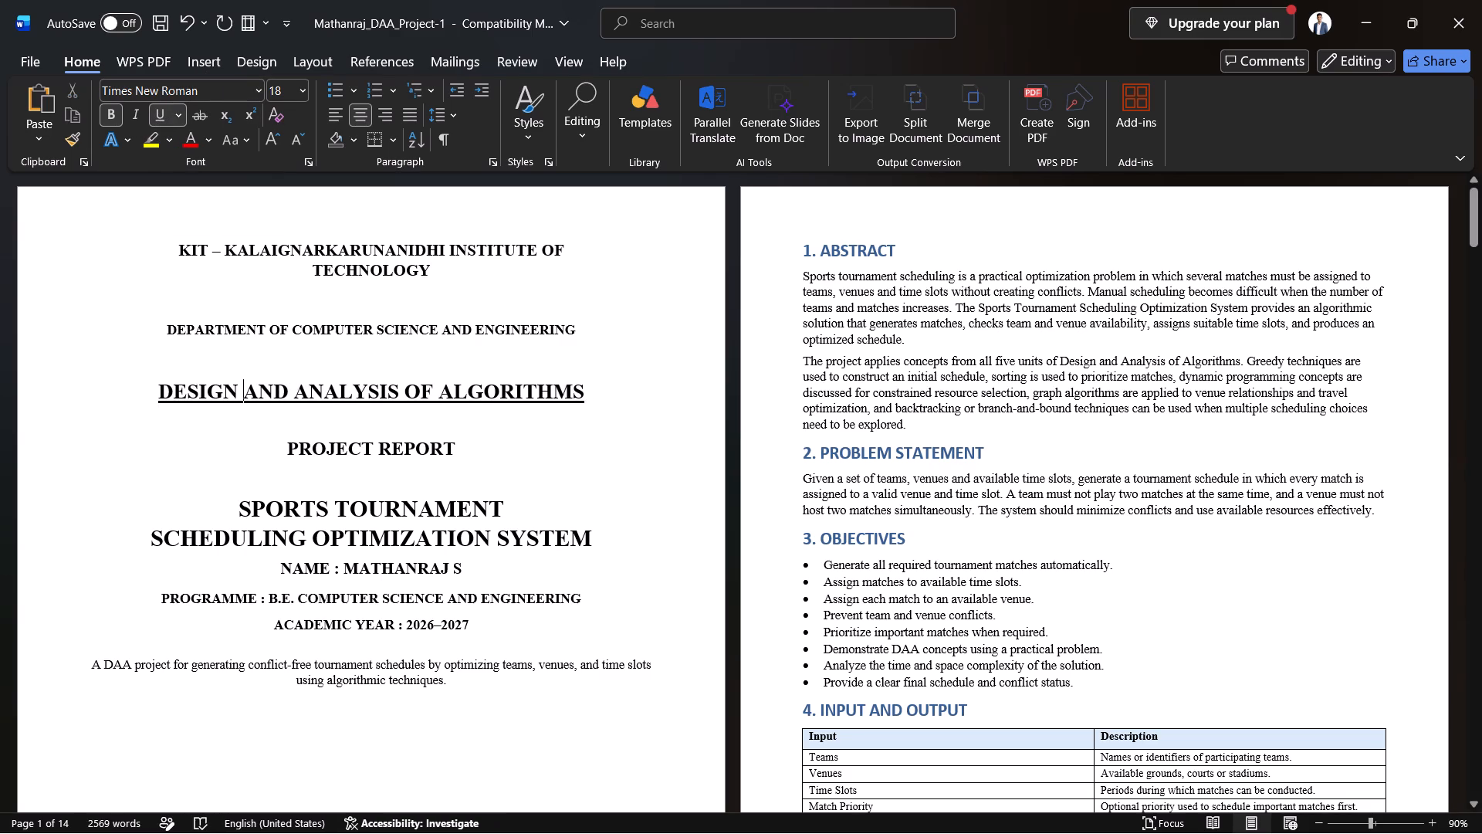
# Underline the PROJECT REPORT heading on the cover page.
pyautogui.moveTo(459, 448); pyautogui.dragTo(350, 456)
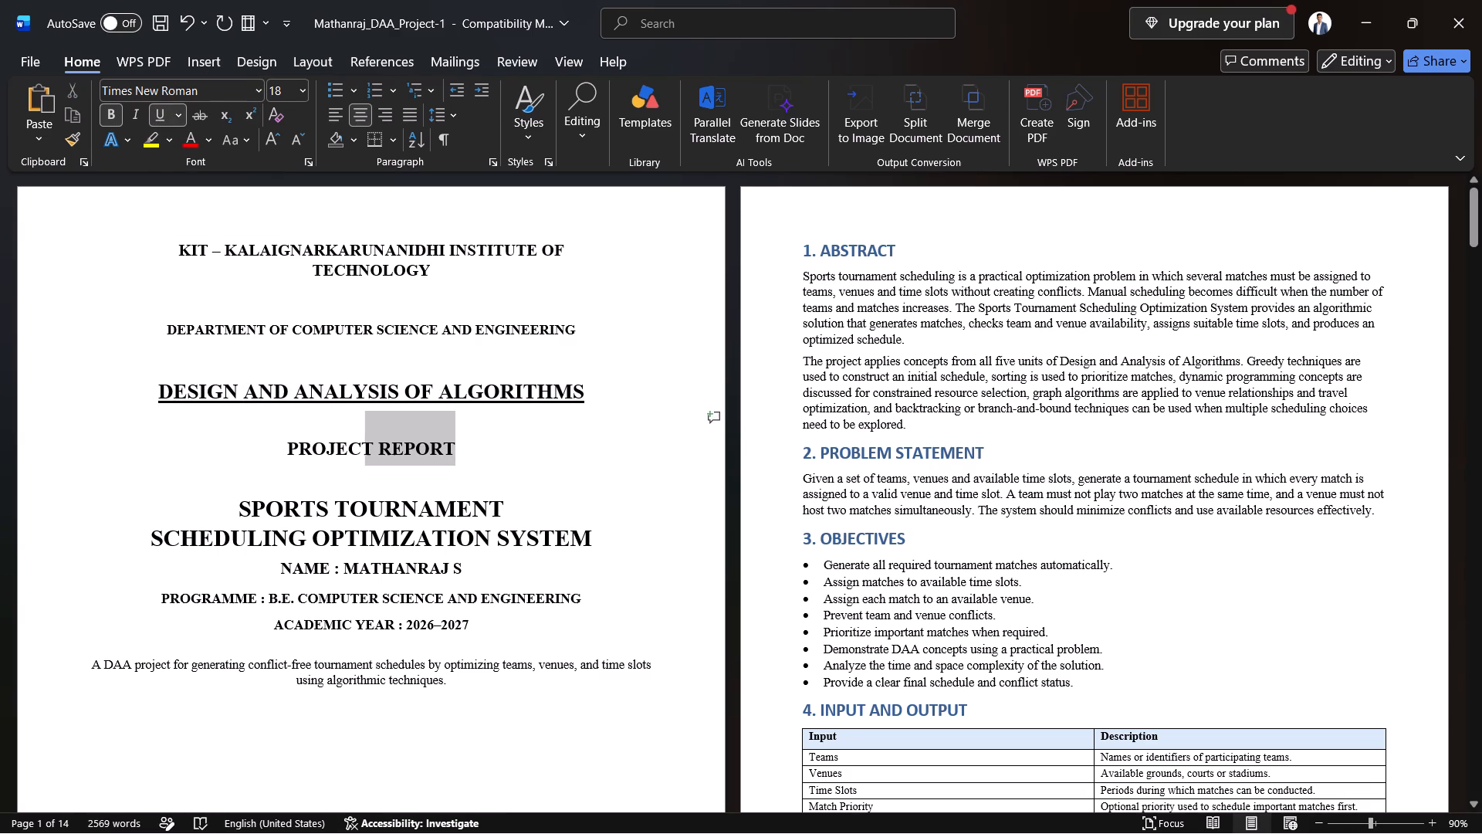
pyautogui.moveTo(350, 456); pyautogui.dragTo(310, 447)
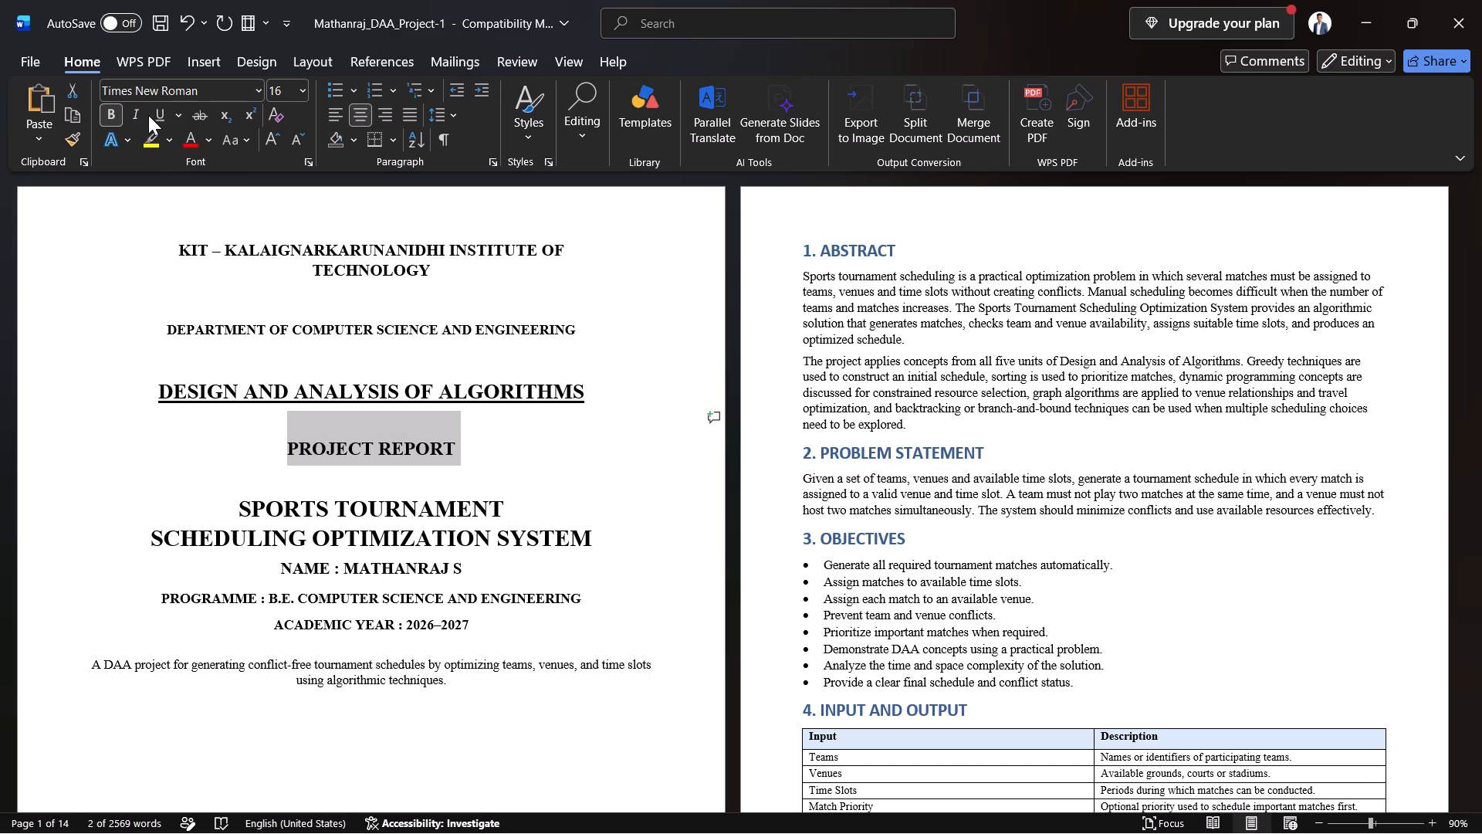
pyautogui.click(155, 115)
# Enclose the project title SPORTS TOURNAMENT SCHEDULING OPTIMIZATION SYSTEM in double quotation marks.
pyautogui.click(249, 507)
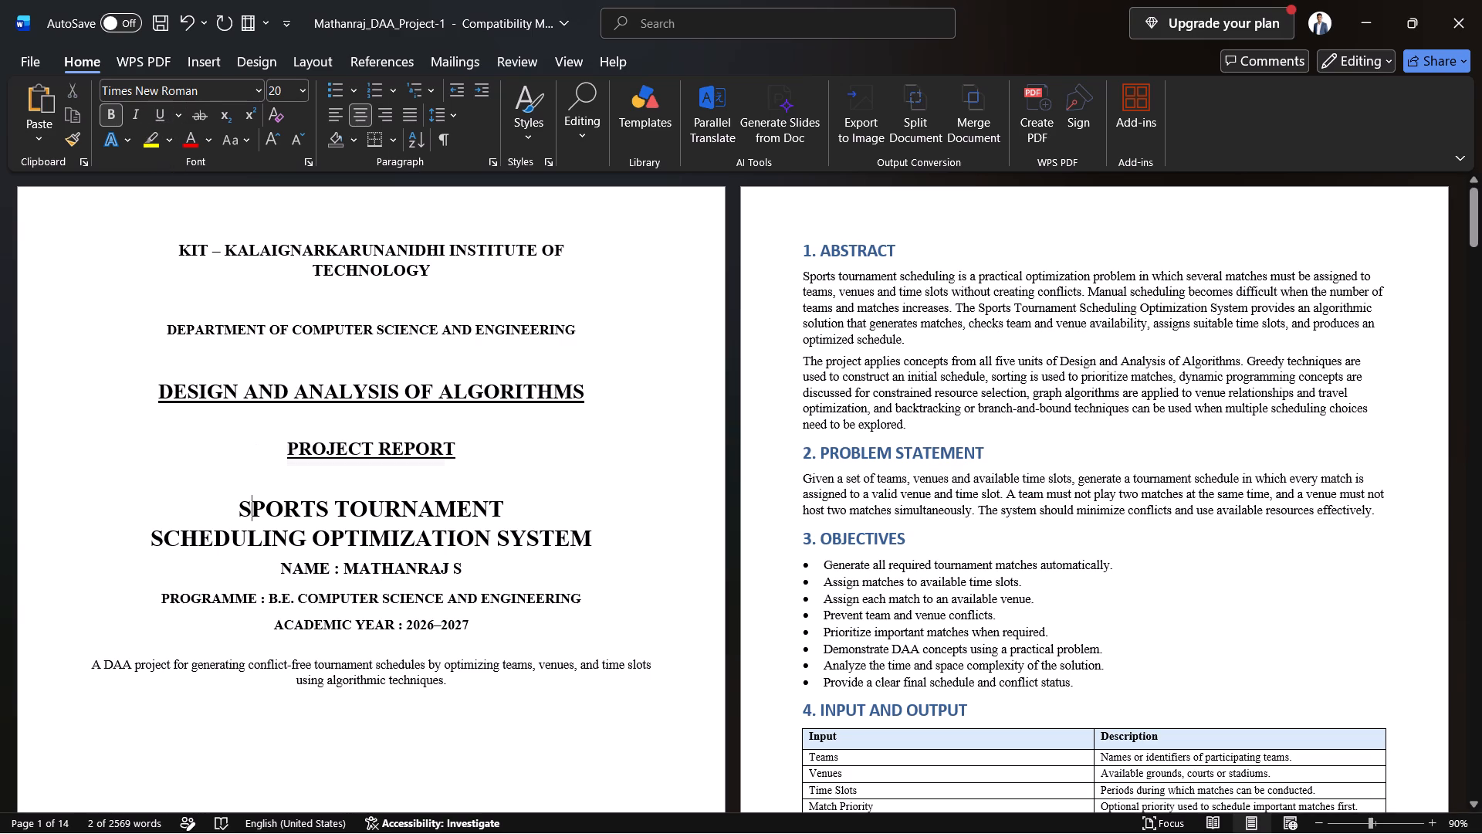
pyautogui.click(237, 500)
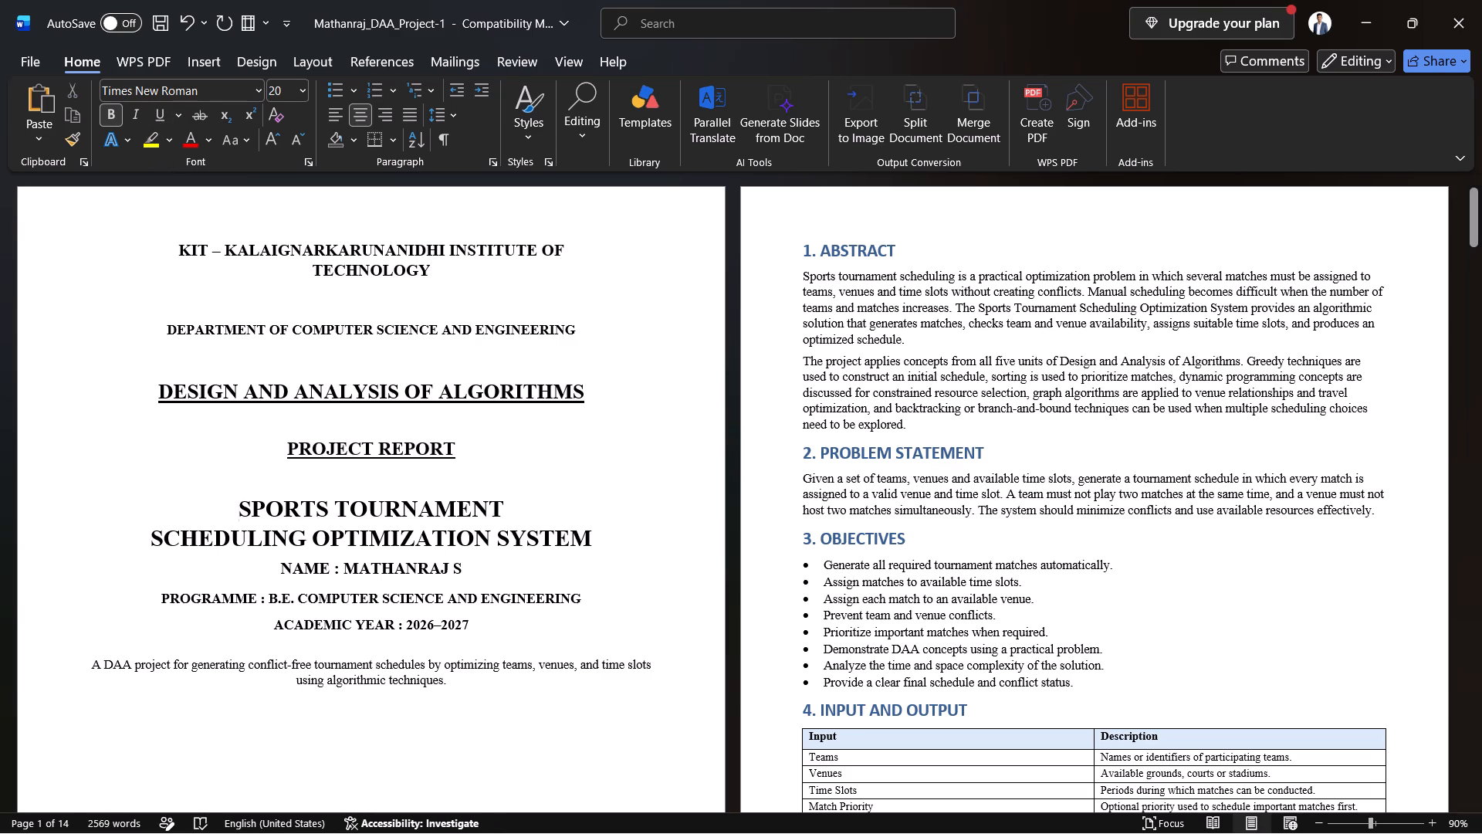
pyautogui.hotkey('shift', '"')
pyautogui.click(597, 538)
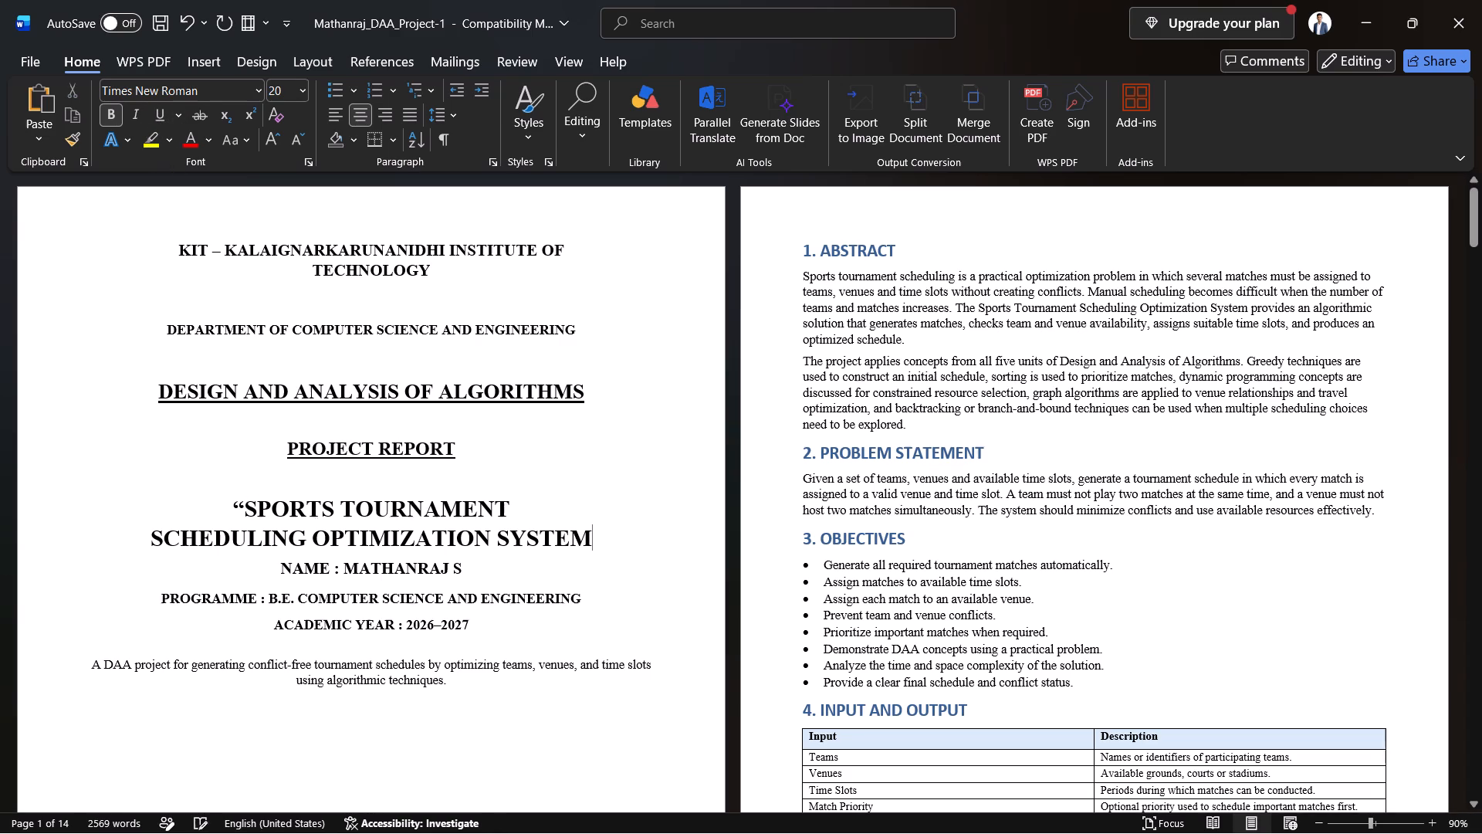
pyautogui.hotkey('shift', '"')
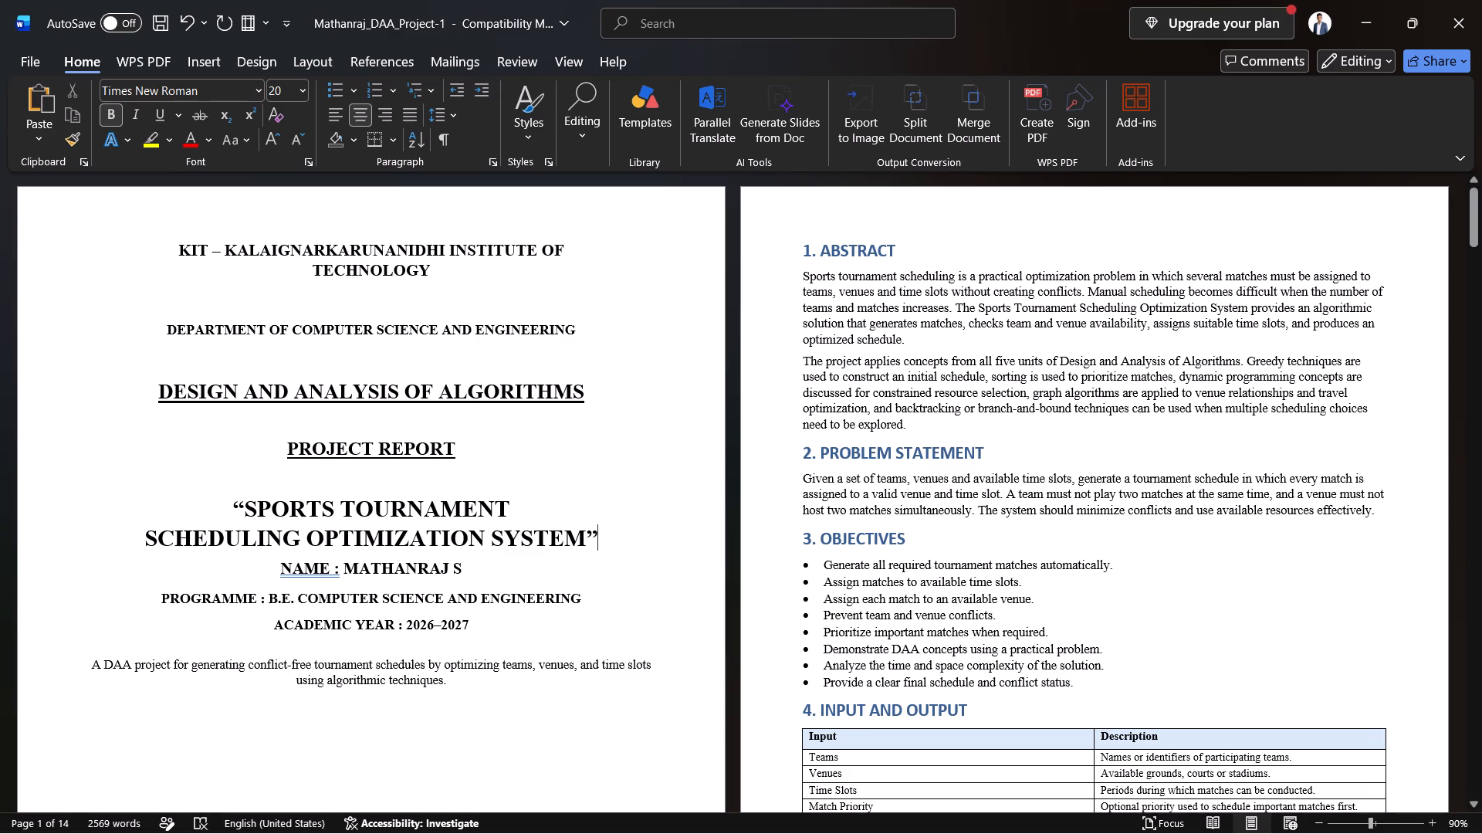
# Insert three blank lines between the project title and the NAME line on the cover page.
pyautogui.click(283, 567)
pyautogui.press('Return')
pyautogui.press('Return')
pyautogui.press('Return')
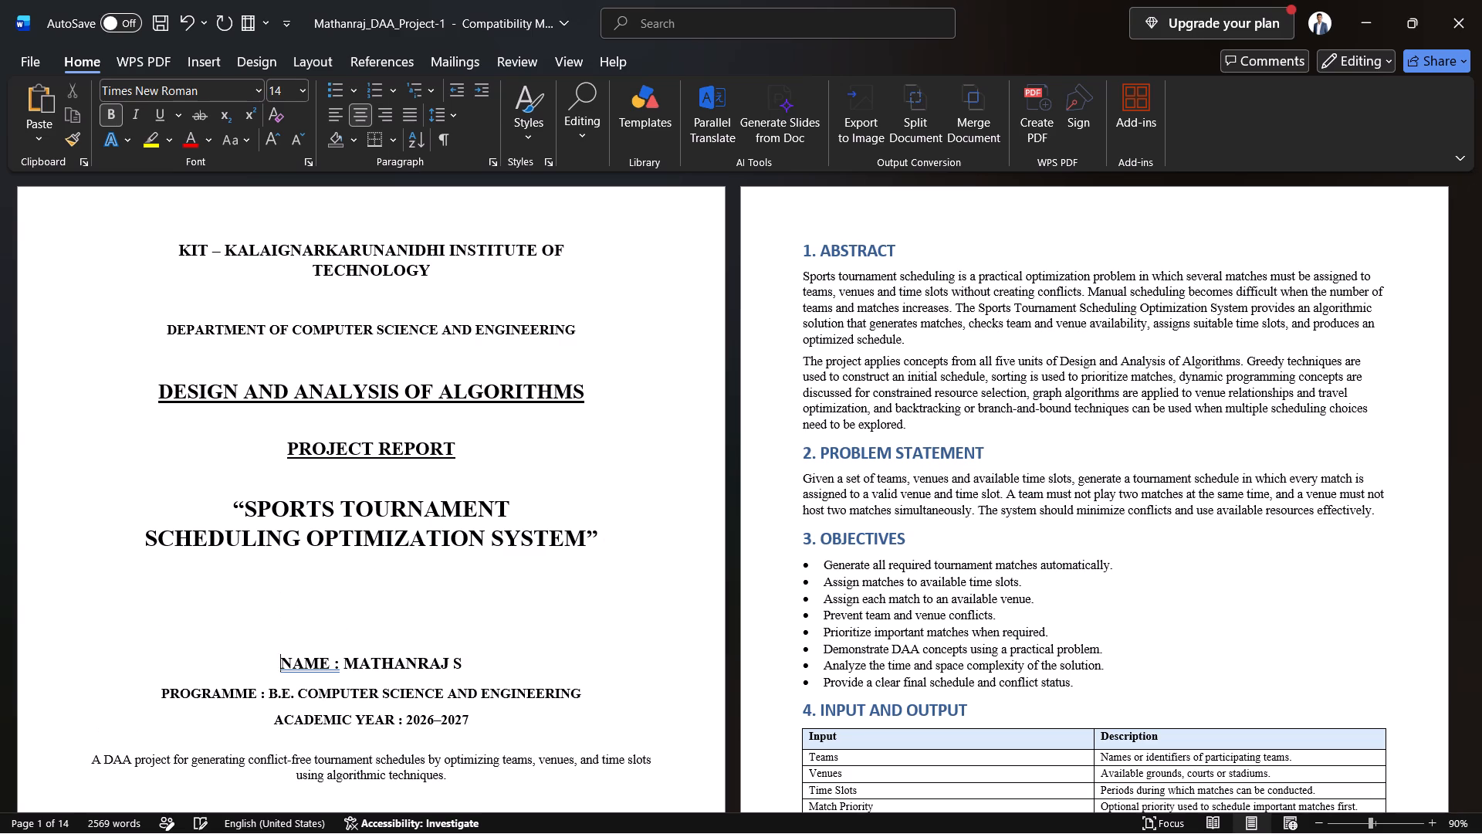
# Delete the project description paragraph below the ACADEMIC YEAR line on the cover page.
pyautogui.keyDown('ctrl'); pyautogui.scroll(-1, 283, 567); pyautogui.keyUp('ctrl')
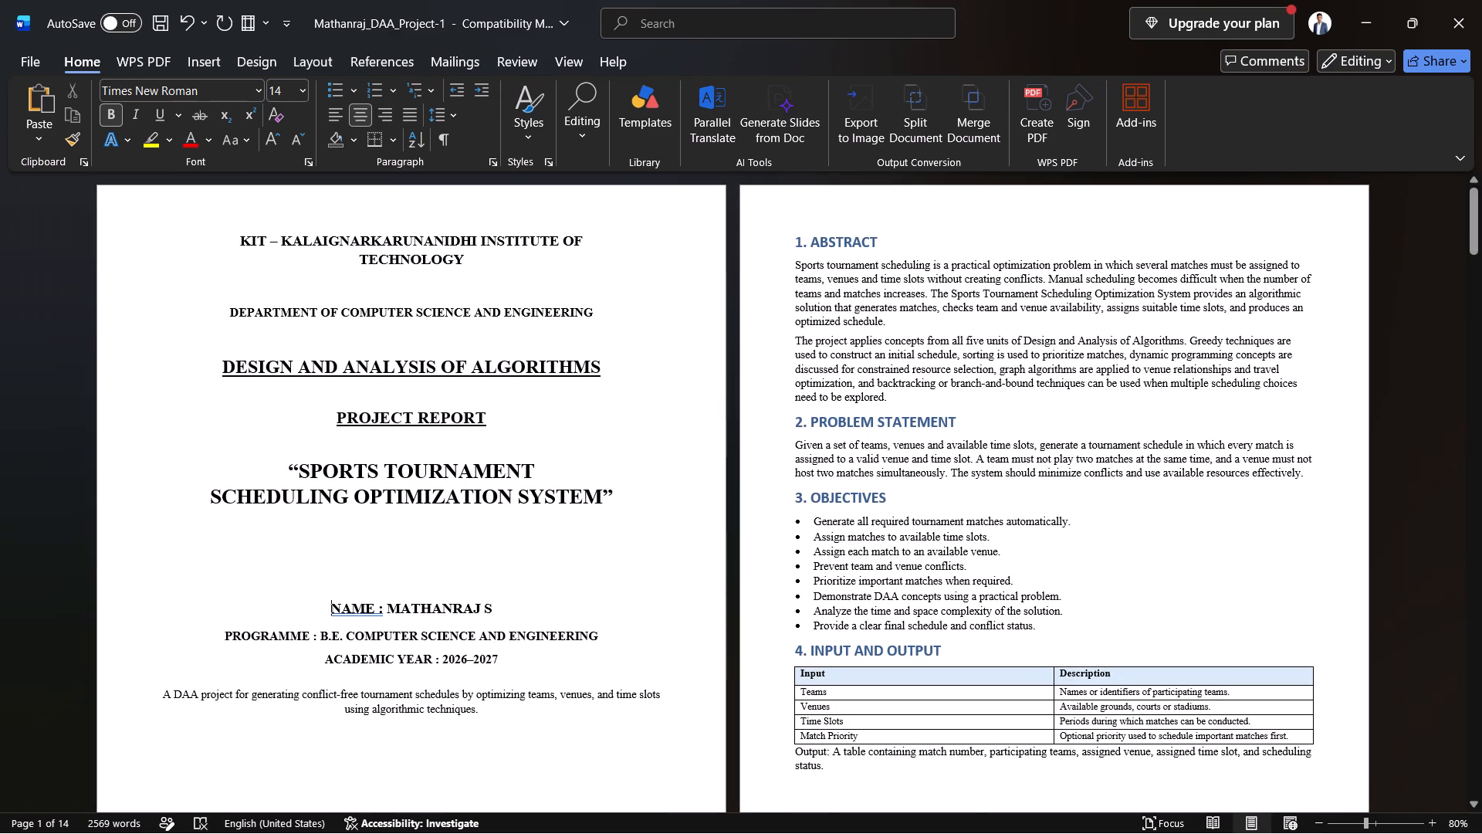
pyautogui.moveTo(487, 713); pyautogui.dragTo(160, 691)
pyautogui.press('BackSpace')
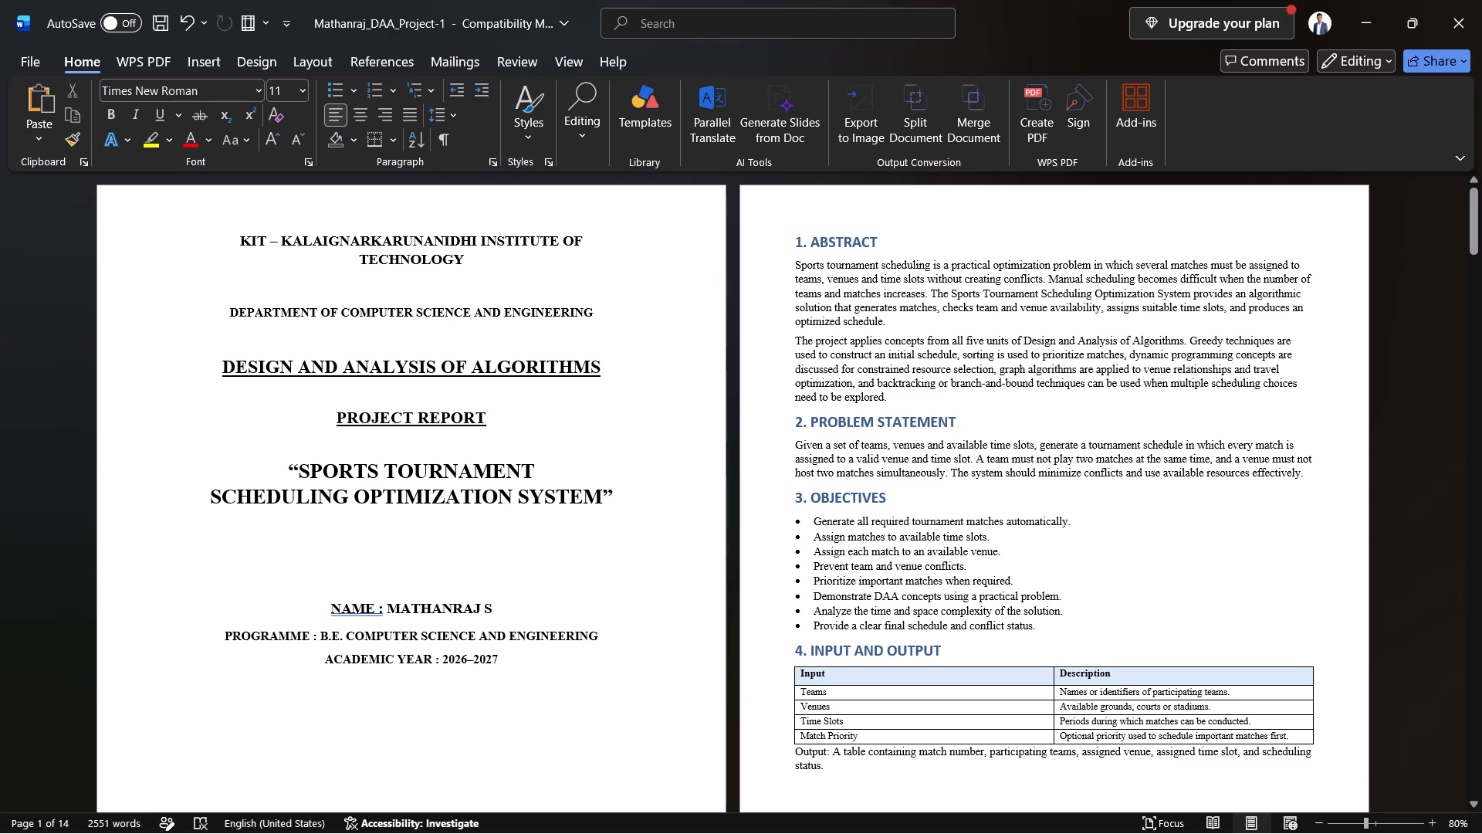
# Left-align the NAME line on the cover page and add one more blank line above it.
pyautogui.click(330, 609)
pyautogui.press('BackSpace')
pyautogui.press('BackSpace')
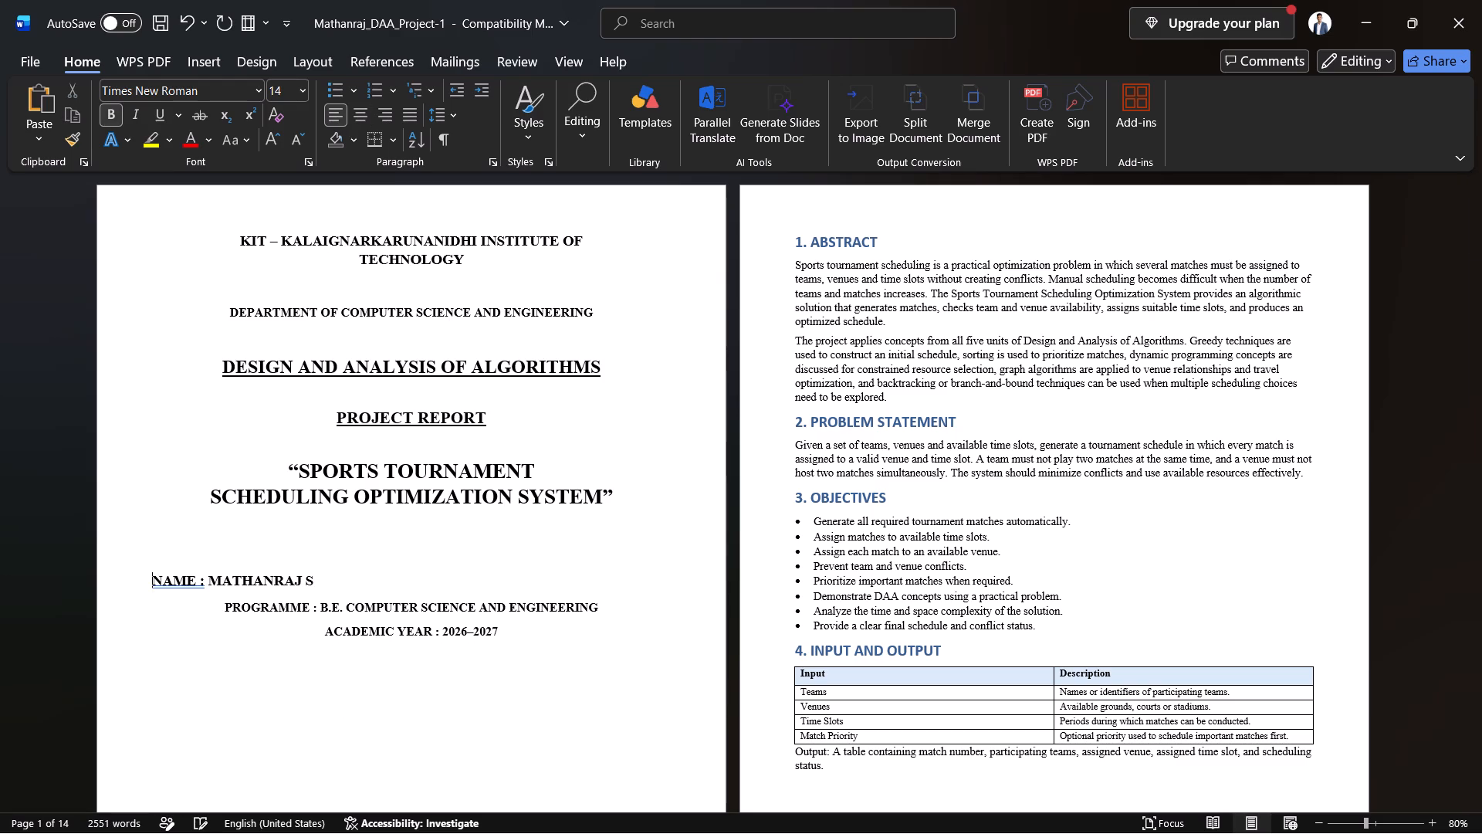
pyautogui.press('Return')
pyautogui.press('Return')
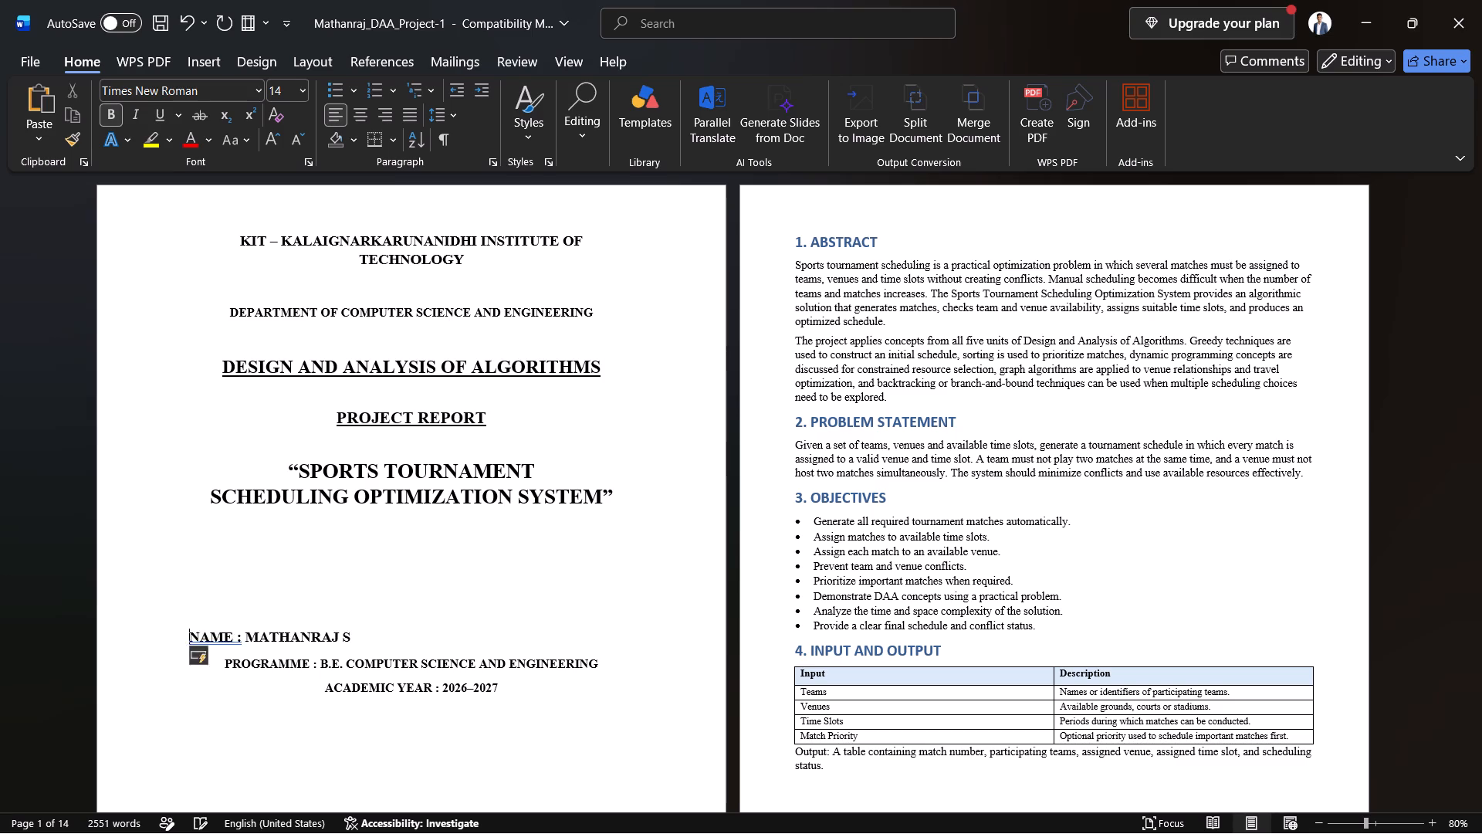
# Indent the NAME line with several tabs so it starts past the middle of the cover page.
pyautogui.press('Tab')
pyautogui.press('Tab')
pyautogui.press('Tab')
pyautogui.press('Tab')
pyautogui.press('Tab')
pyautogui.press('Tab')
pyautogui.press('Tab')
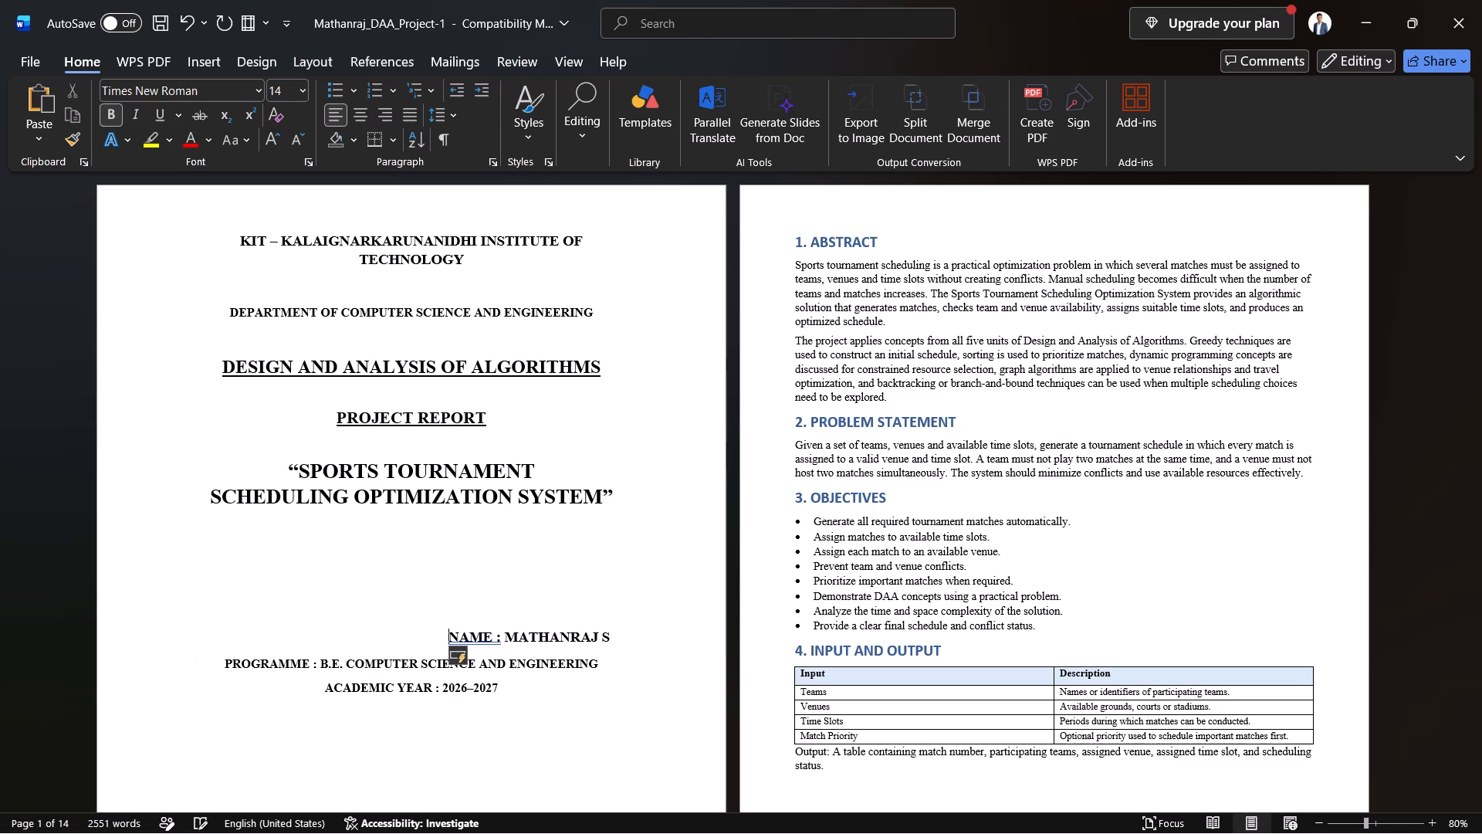
# Shift the PROGRAMME line on the cover page further right with tab indentation.
pyautogui.click(223, 661)
pyautogui.press('Tab')
pyautogui.press('Tab')
pyautogui.press('Tab')
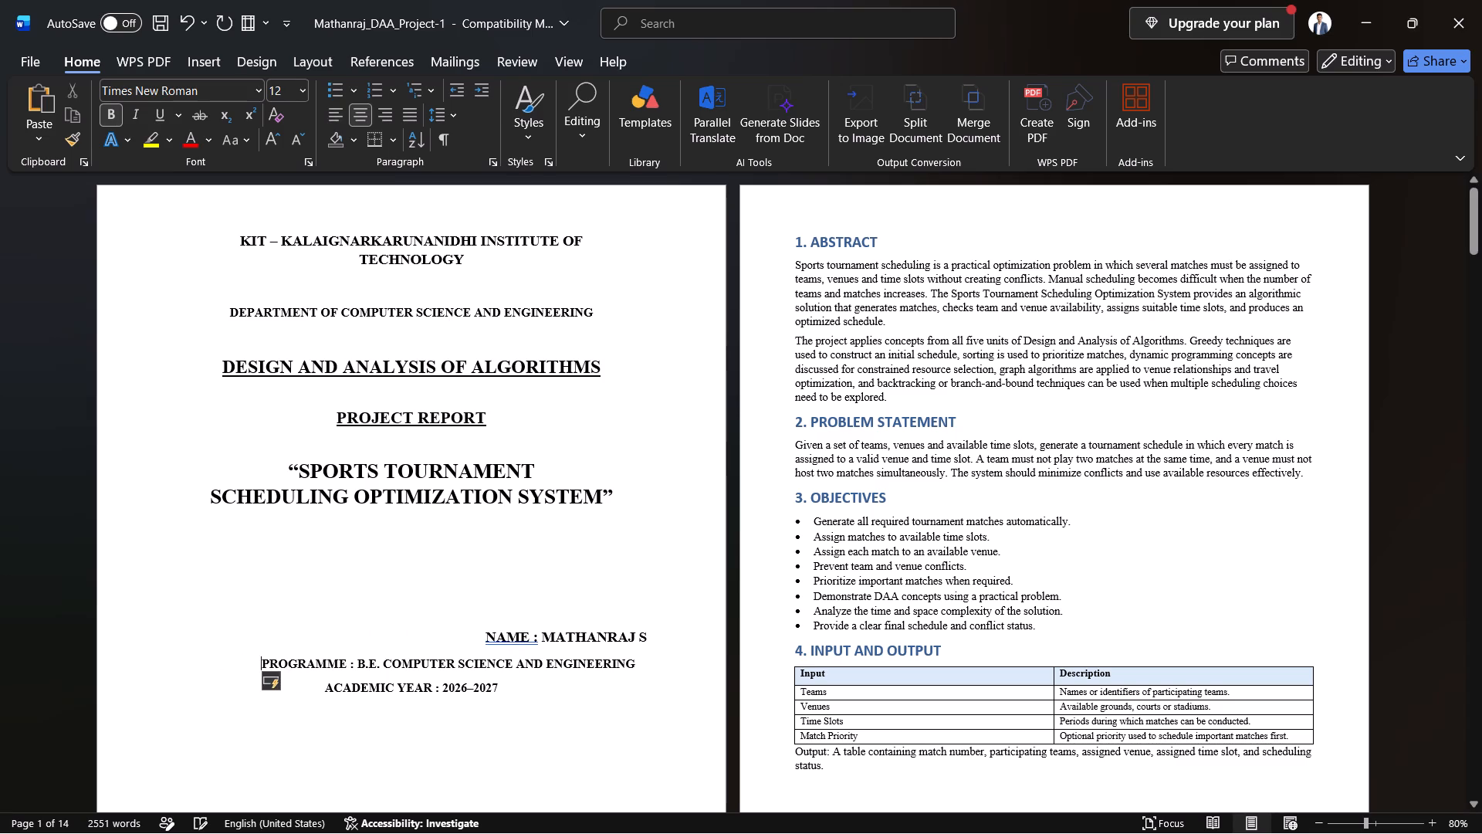
pyautogui.press('Tab')
pyautogui.press('Tab')
pyautogui.press('BackSpace')
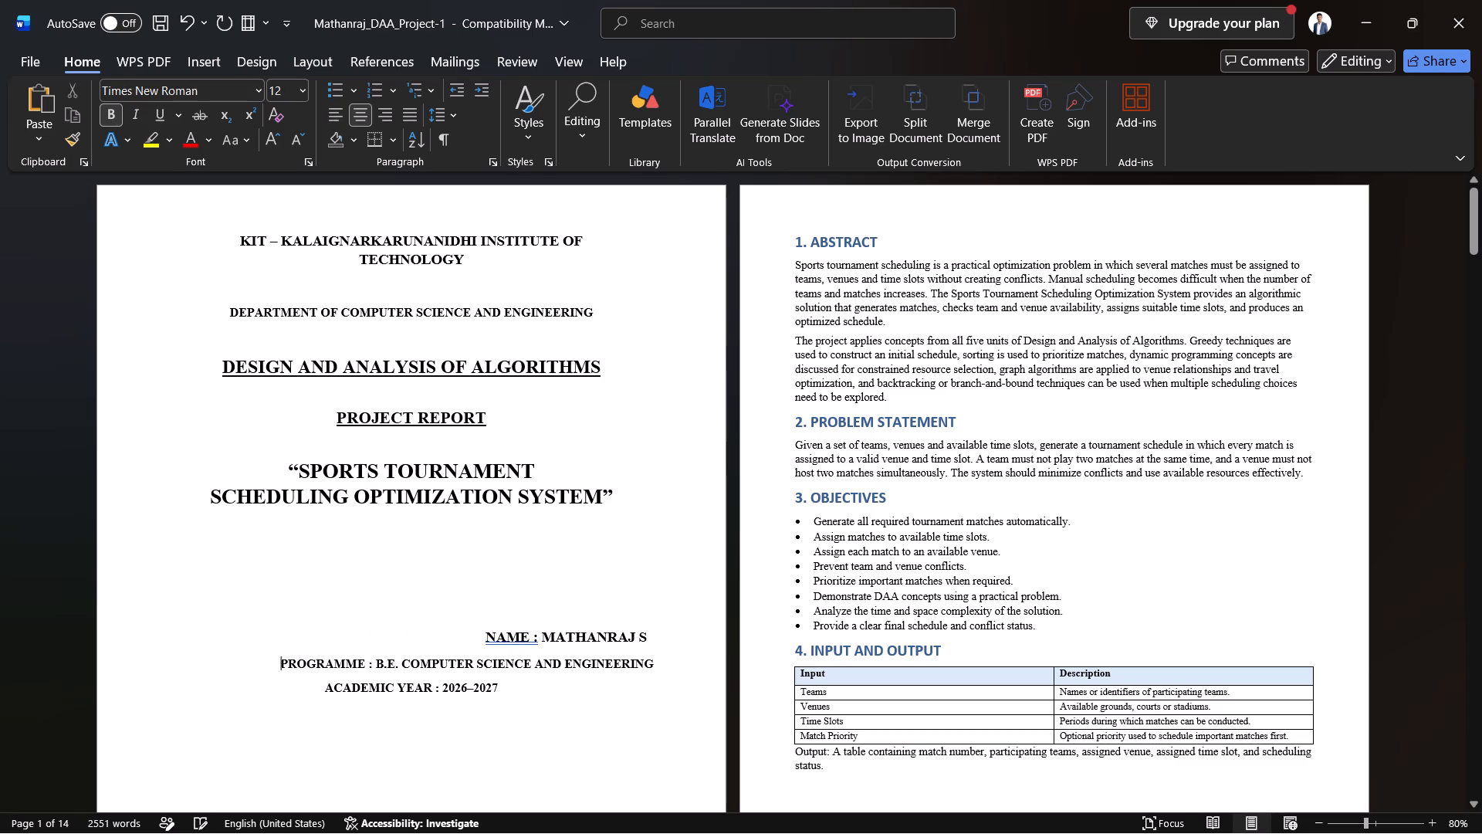
# Replace the NAME line's indentation with spaces so that it starts level with the PROGRAMME line.
pyautogui.click(476, 632)
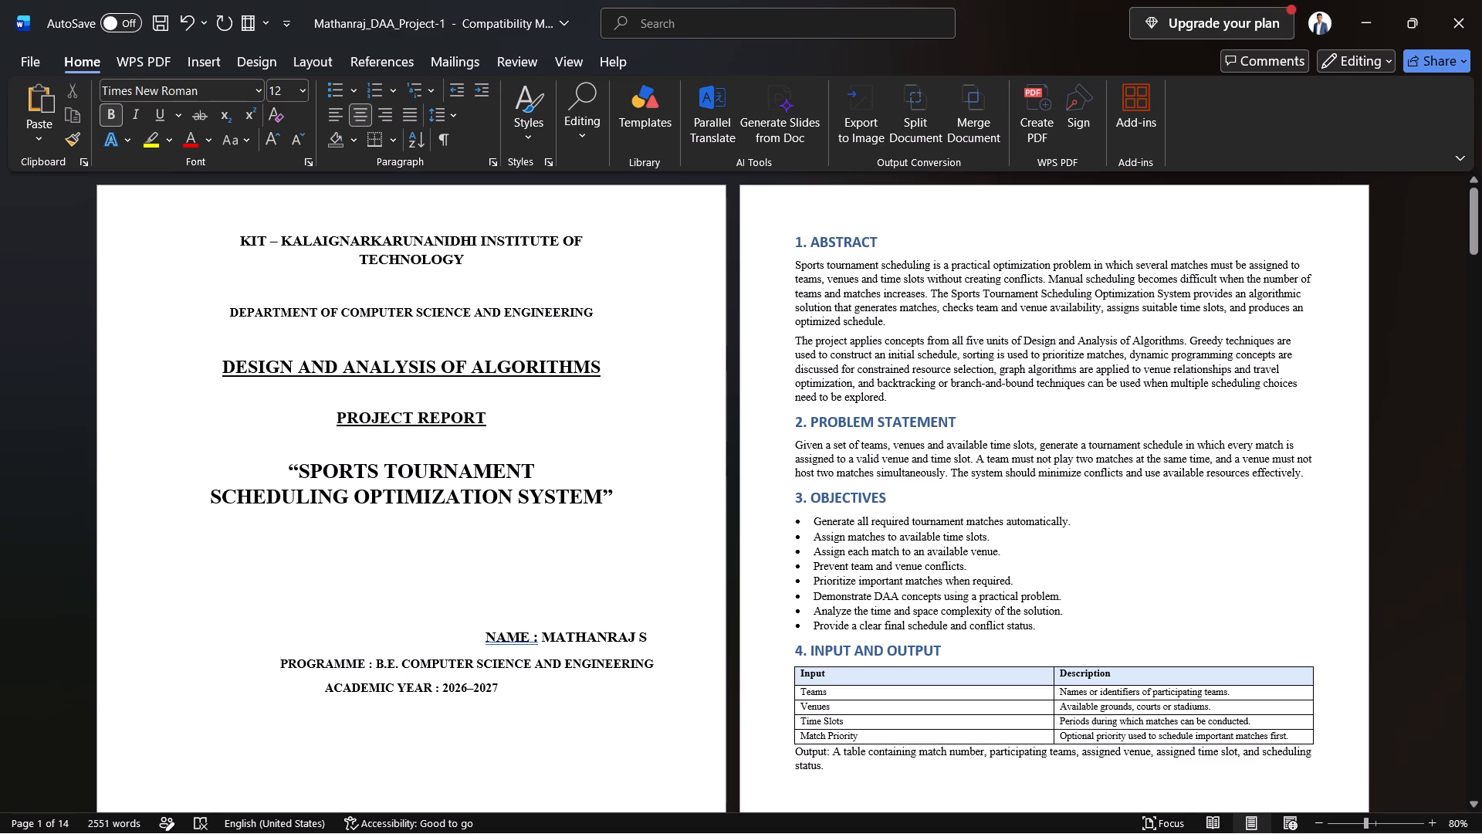
pyautogui.press('BackSpace')
pyautogui.press('space')
pyautogui.press('space')
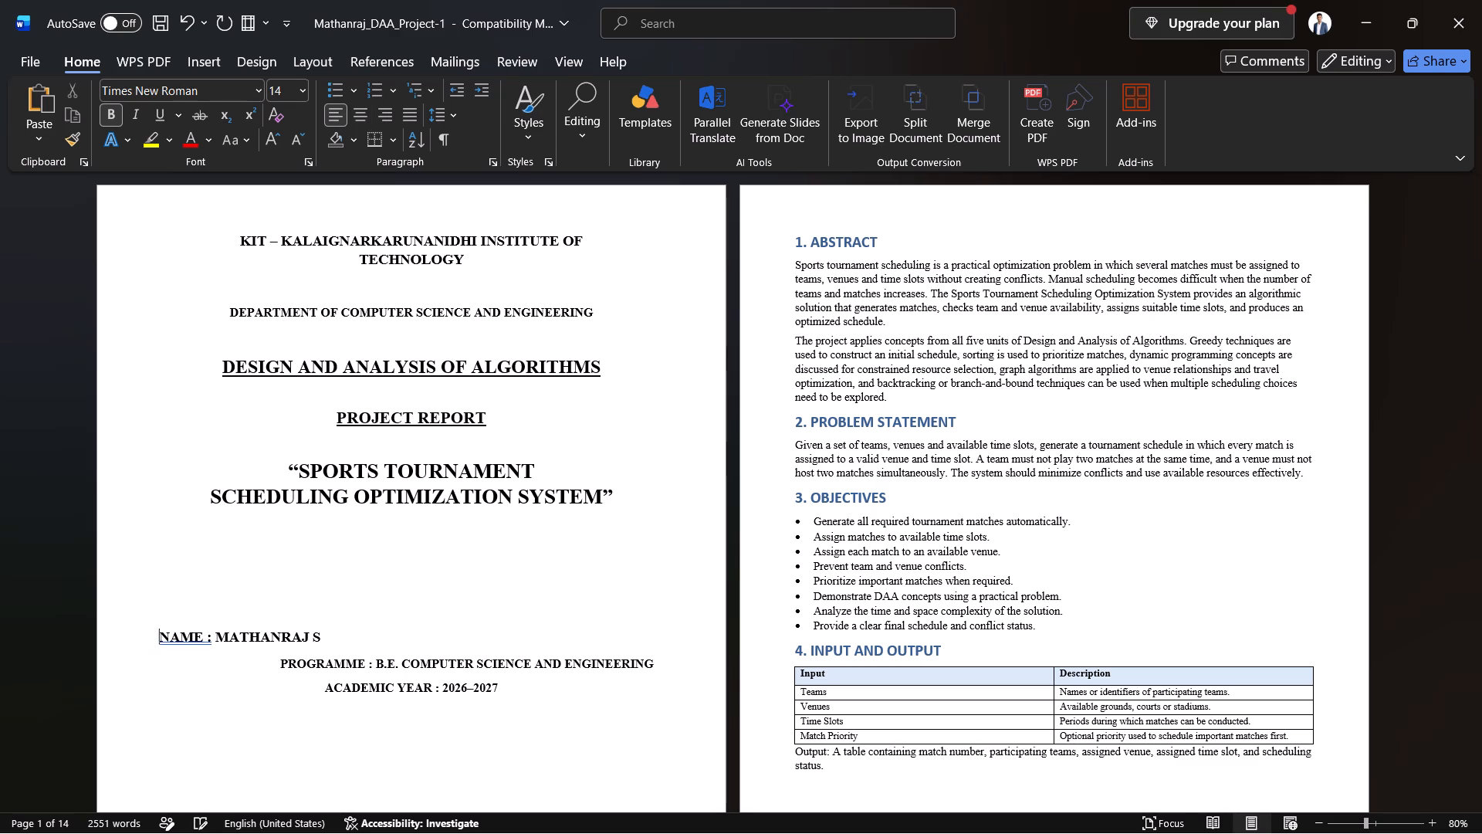
pyautogui.press('space')
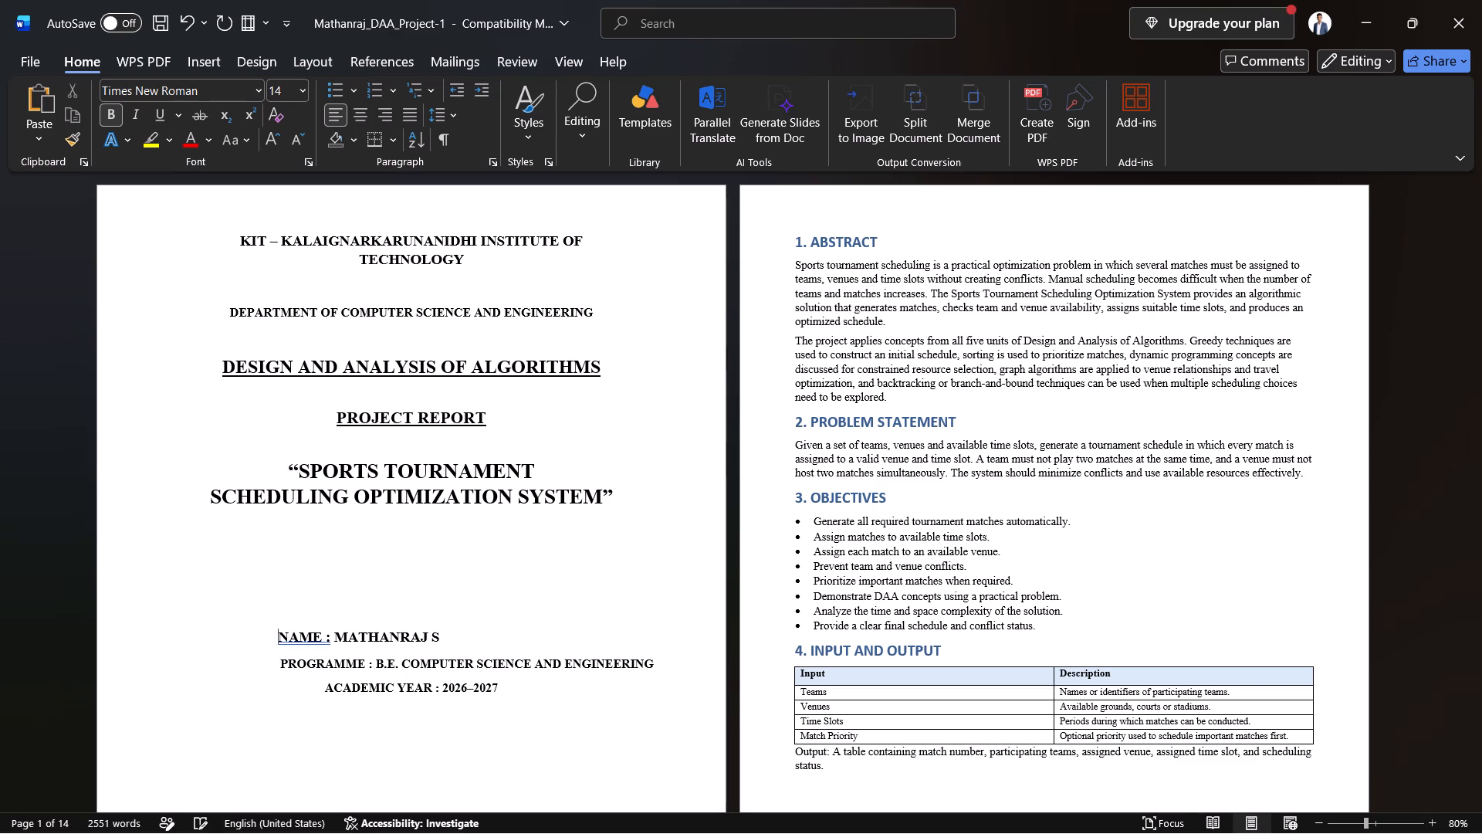
pyautogui.press('space')
# Widen the gap between NAME and its colon with spaces to line the colon up with the PROGRAMME colon.
pyautogui.press('Right')
pyautogui.press('Right')
pyautogui.press('Right')
pyautogui.press('Right')
pyautogui.press('Right')
pyautogui.press('Right')
pyautogui.press('Right')
pyautogui.press('Right')
pyautogui.press('Right')
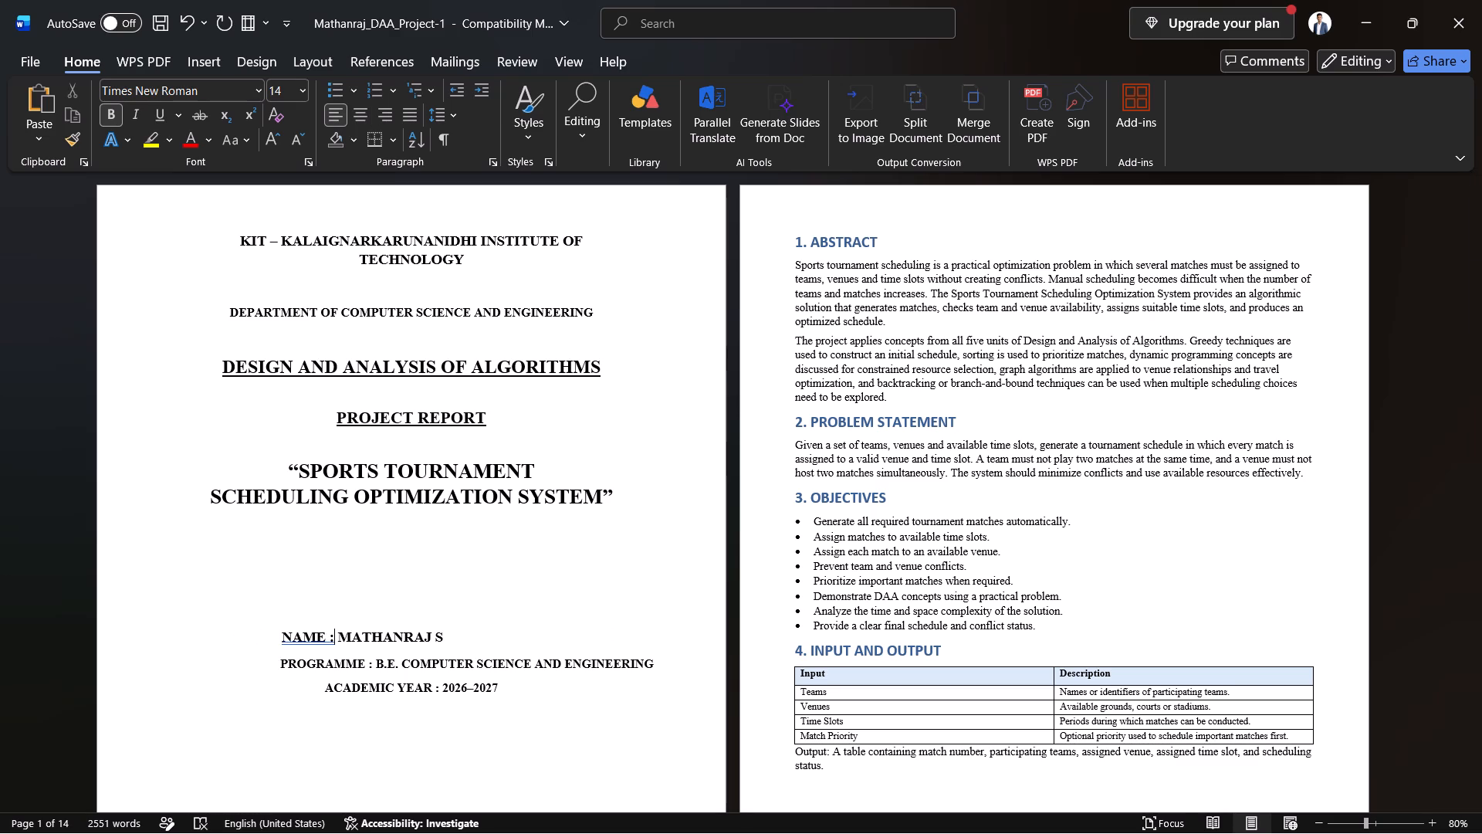
pyautogui.press('Left')
pyautogui.press('Left')
pyautogui.press('Left')
pyautogui.press('Left')
pyautogui.press('space')
pyautogui.press('space')
pyautogui.press('space')
pyautogui.press('space')
pyautogui.press('space')
pyautogui.press('space')
pyautogui.press('space')
pyautogui.press('space')
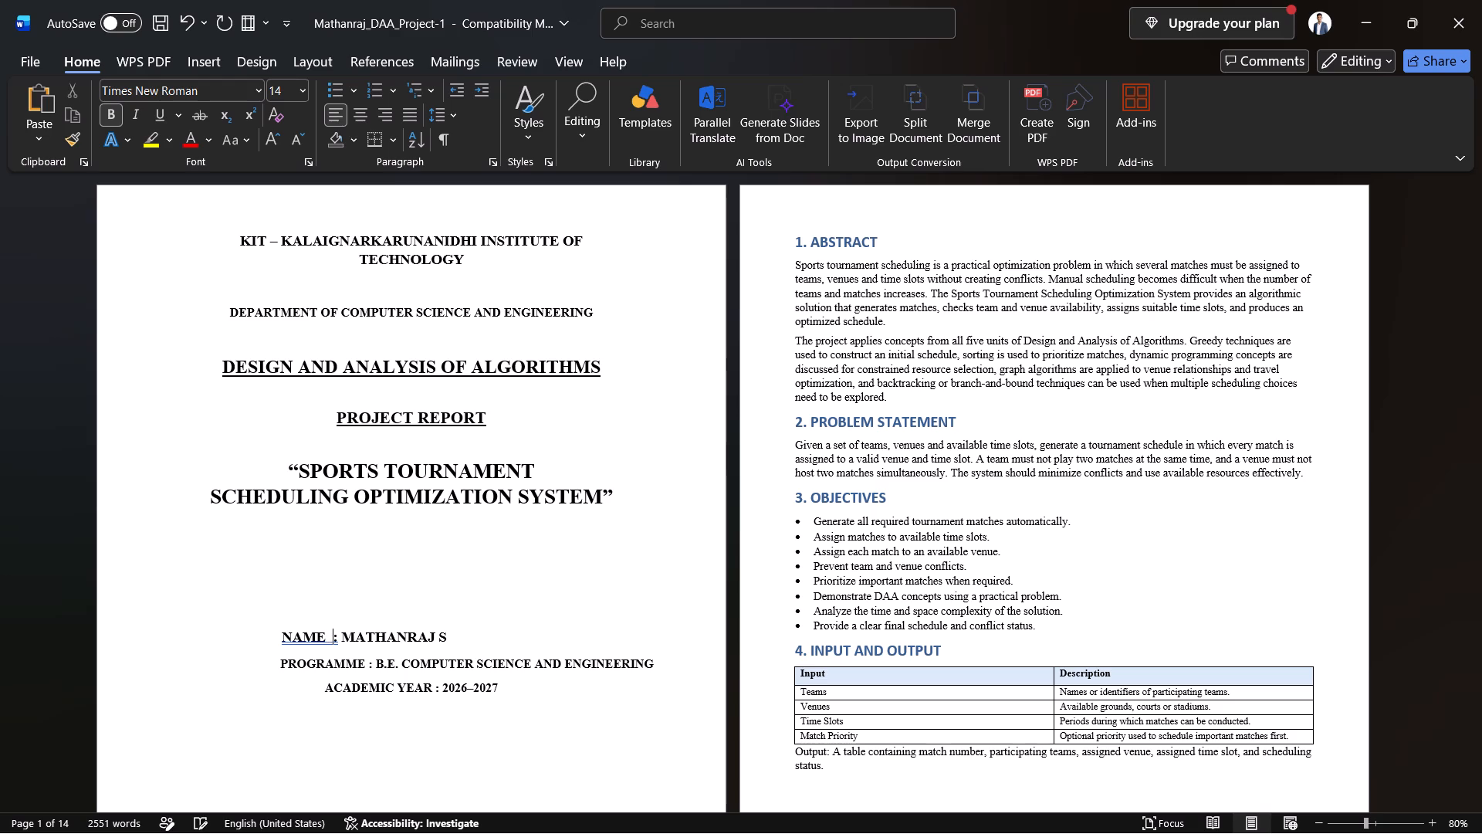
pyautogui.press('space')
pyautogui.press('space')
pyautogui.press('space')
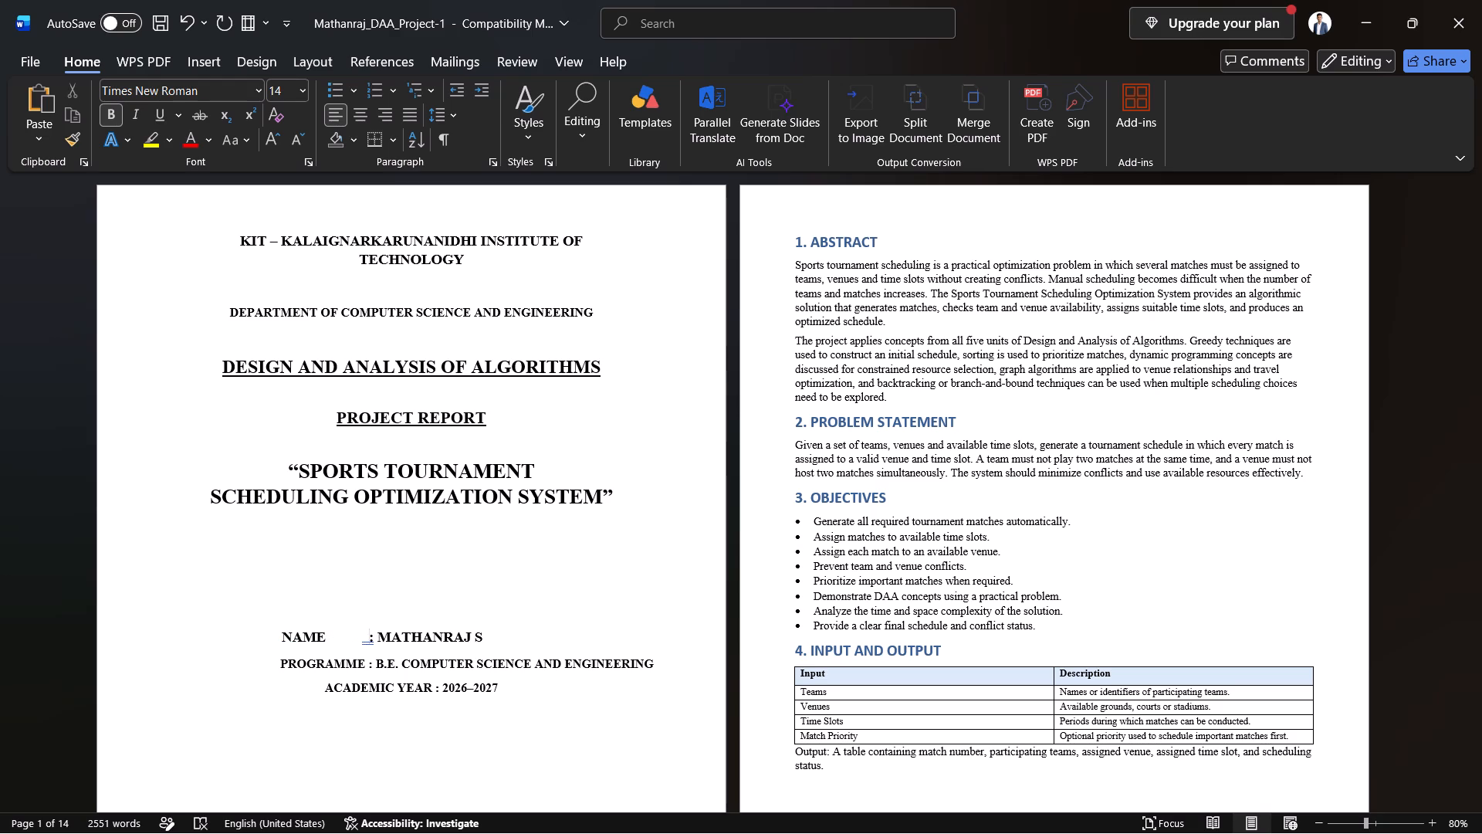
# Left-align the ACADEMIC YEAR line and indent it with spaces so it starts under the PROGRAMME line.
pyautogui.click(330, 685)
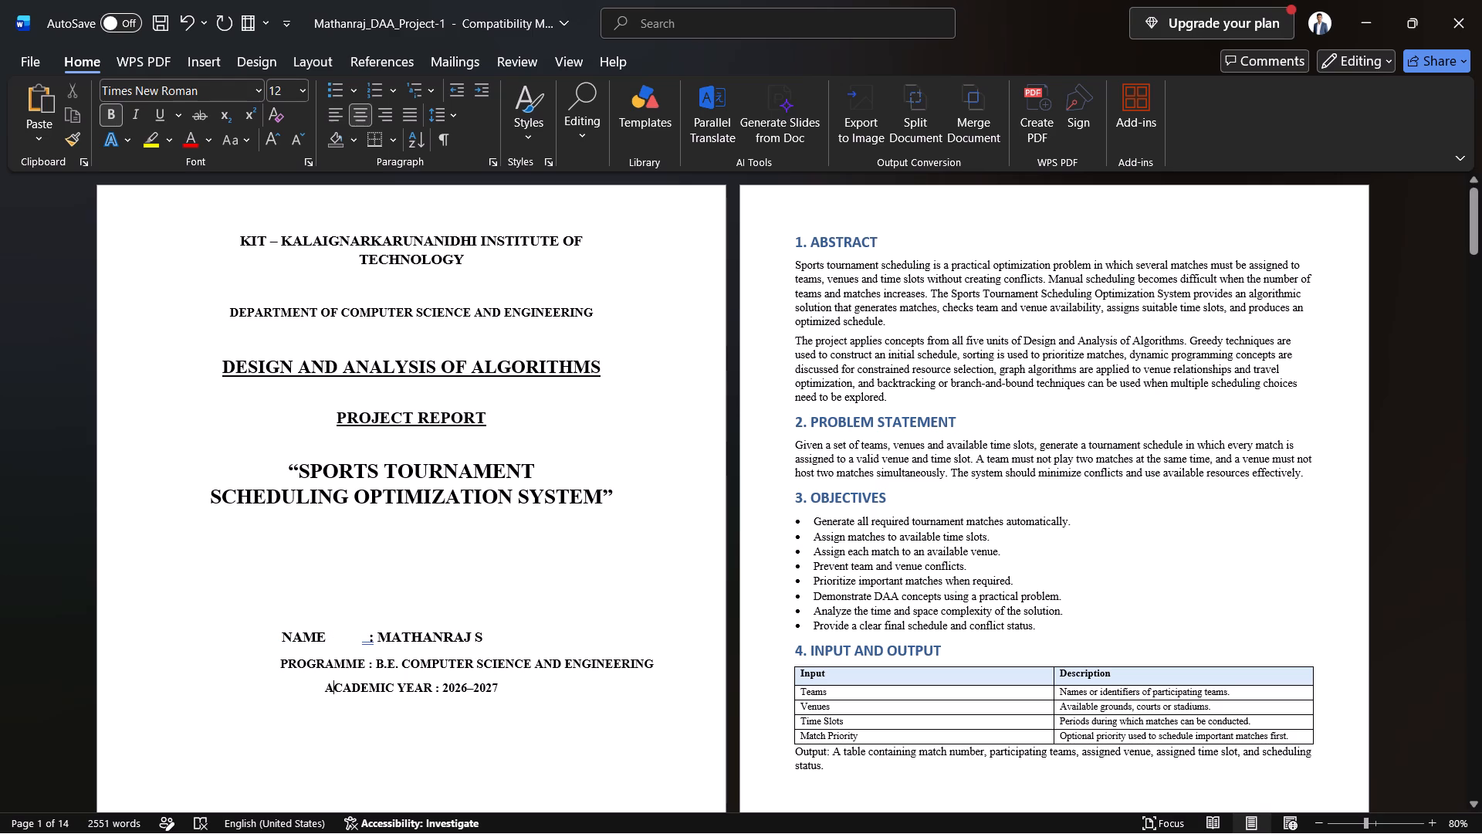
pyautogui.press('Left')
pyautogui.press('BackSpace')
pyautogui.press('BackSpace')
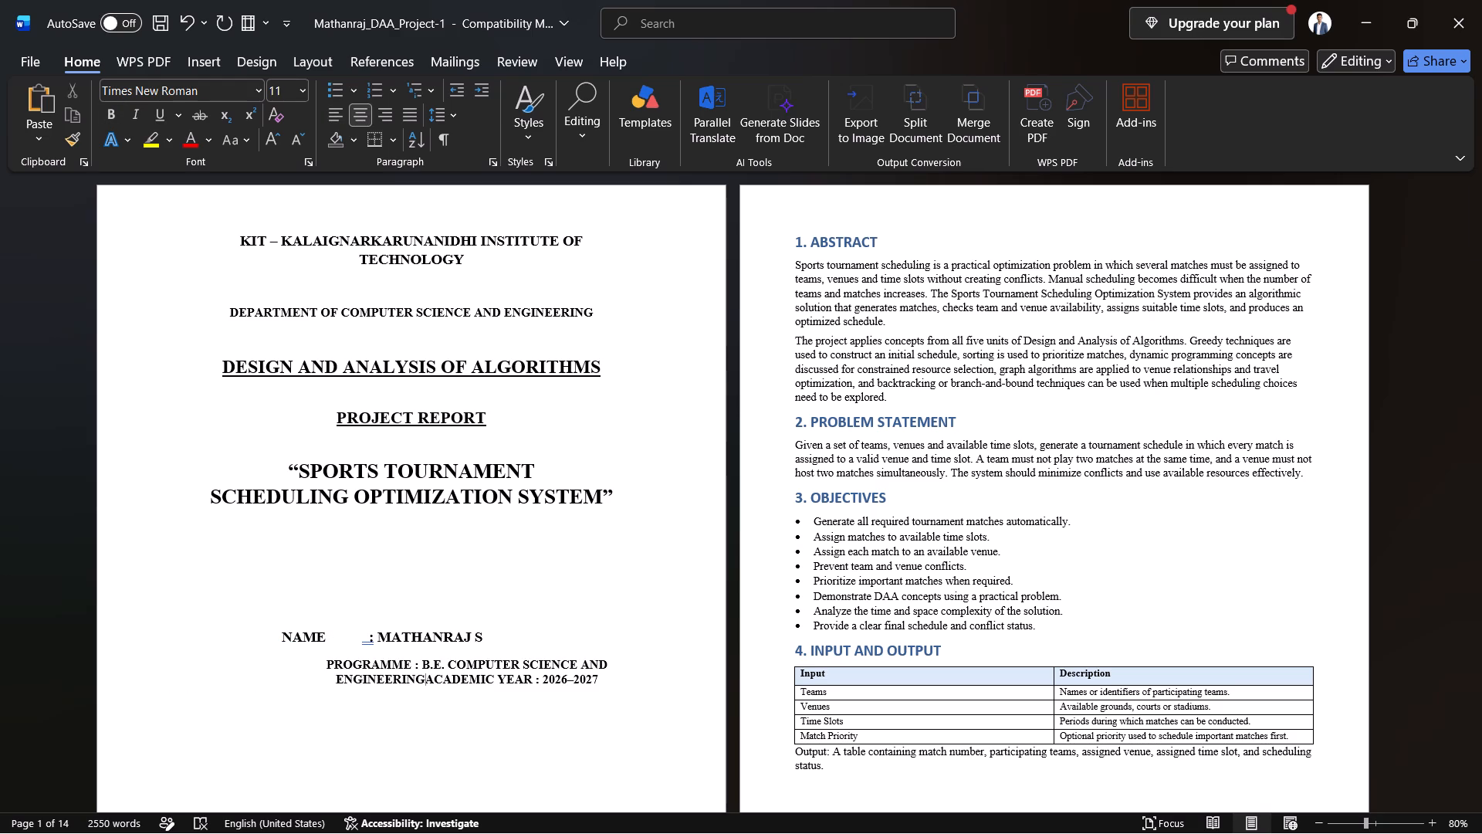
pyautogui.hotkey('ctrl', 'z')
pyautogui.press('space')
pyautogui.press('space')
pyautogui.press('space')
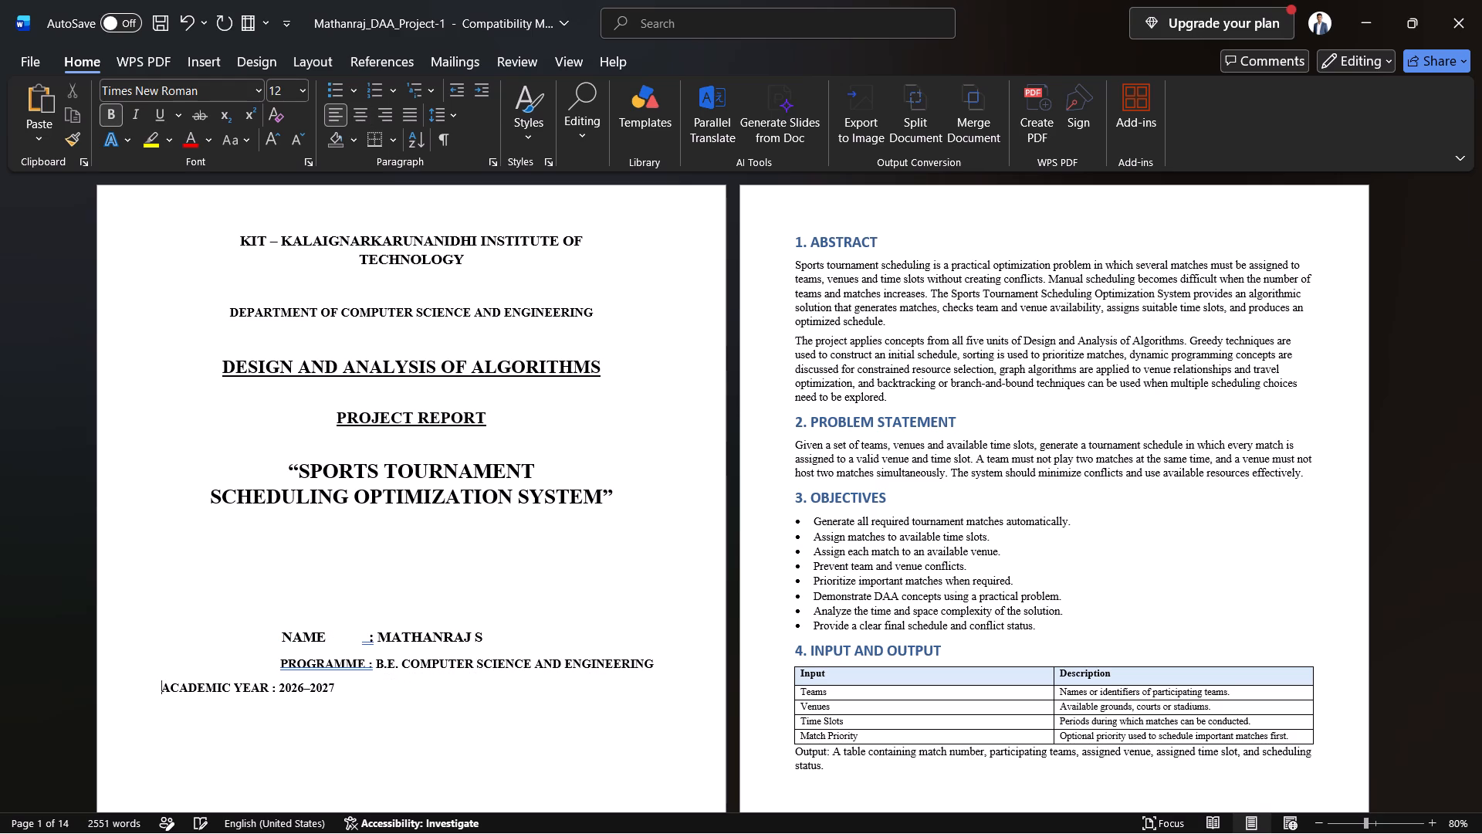
pyautogui.press('space')
pyautogui.press('space')
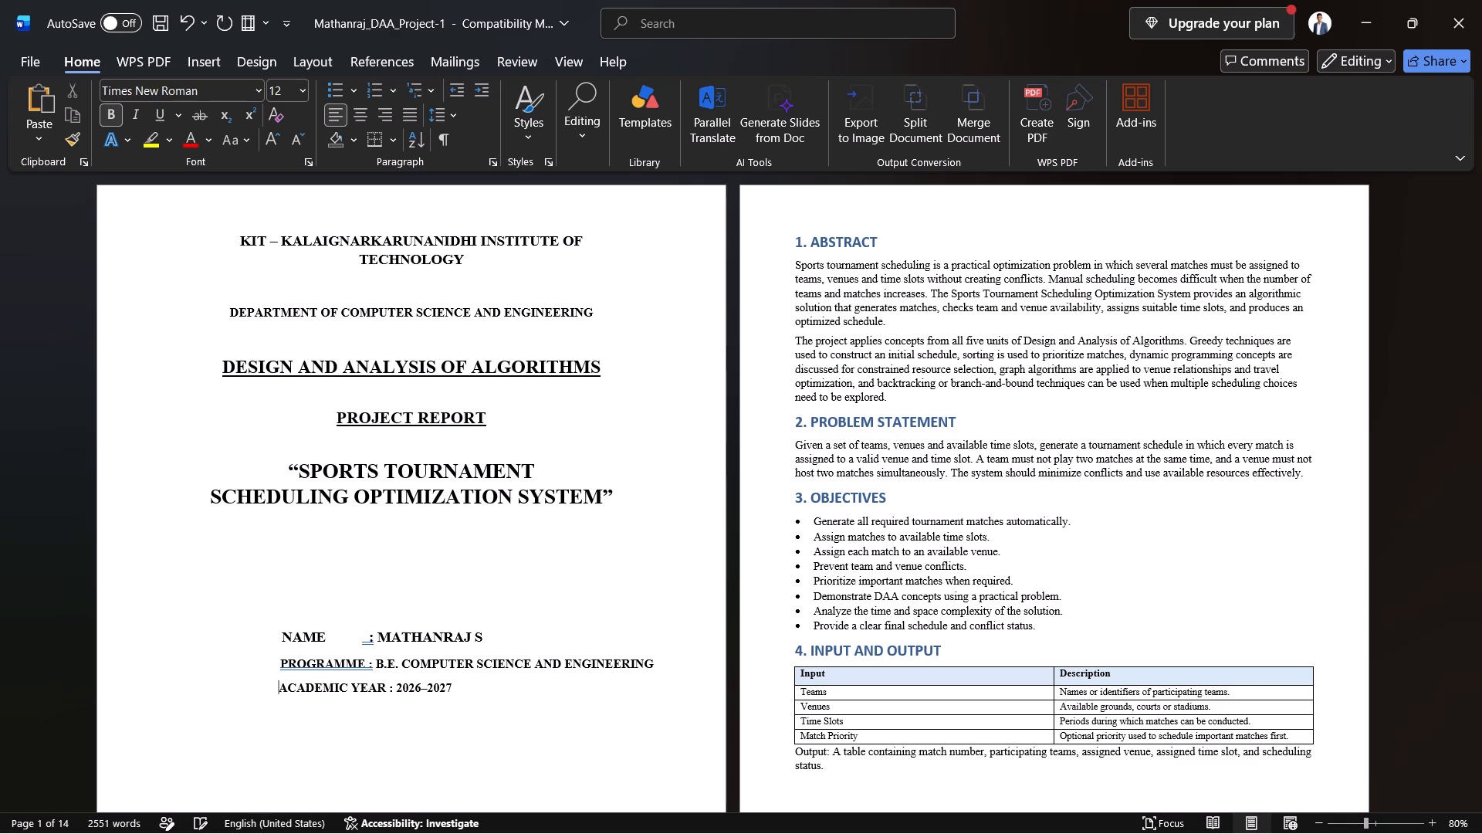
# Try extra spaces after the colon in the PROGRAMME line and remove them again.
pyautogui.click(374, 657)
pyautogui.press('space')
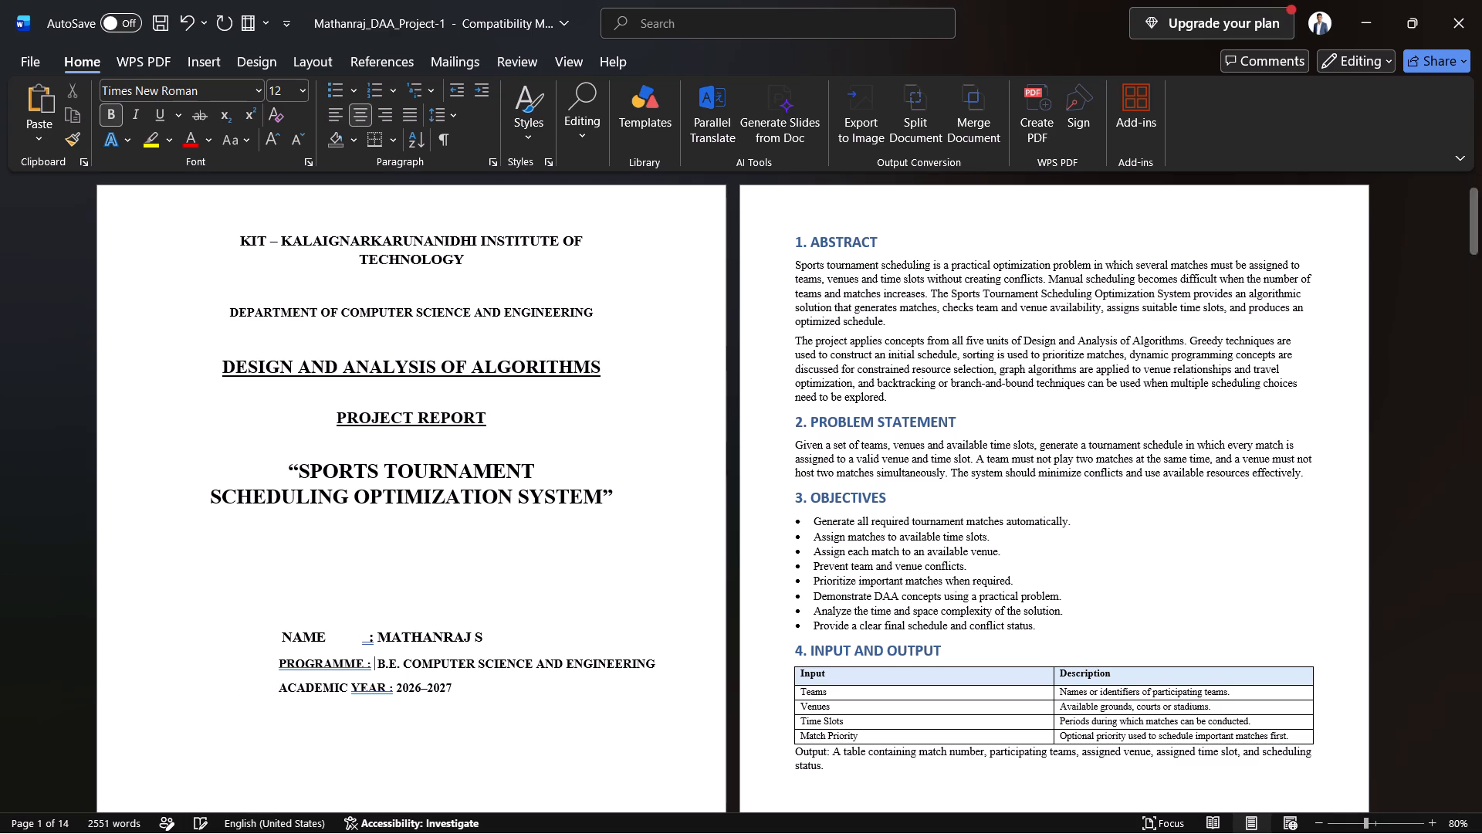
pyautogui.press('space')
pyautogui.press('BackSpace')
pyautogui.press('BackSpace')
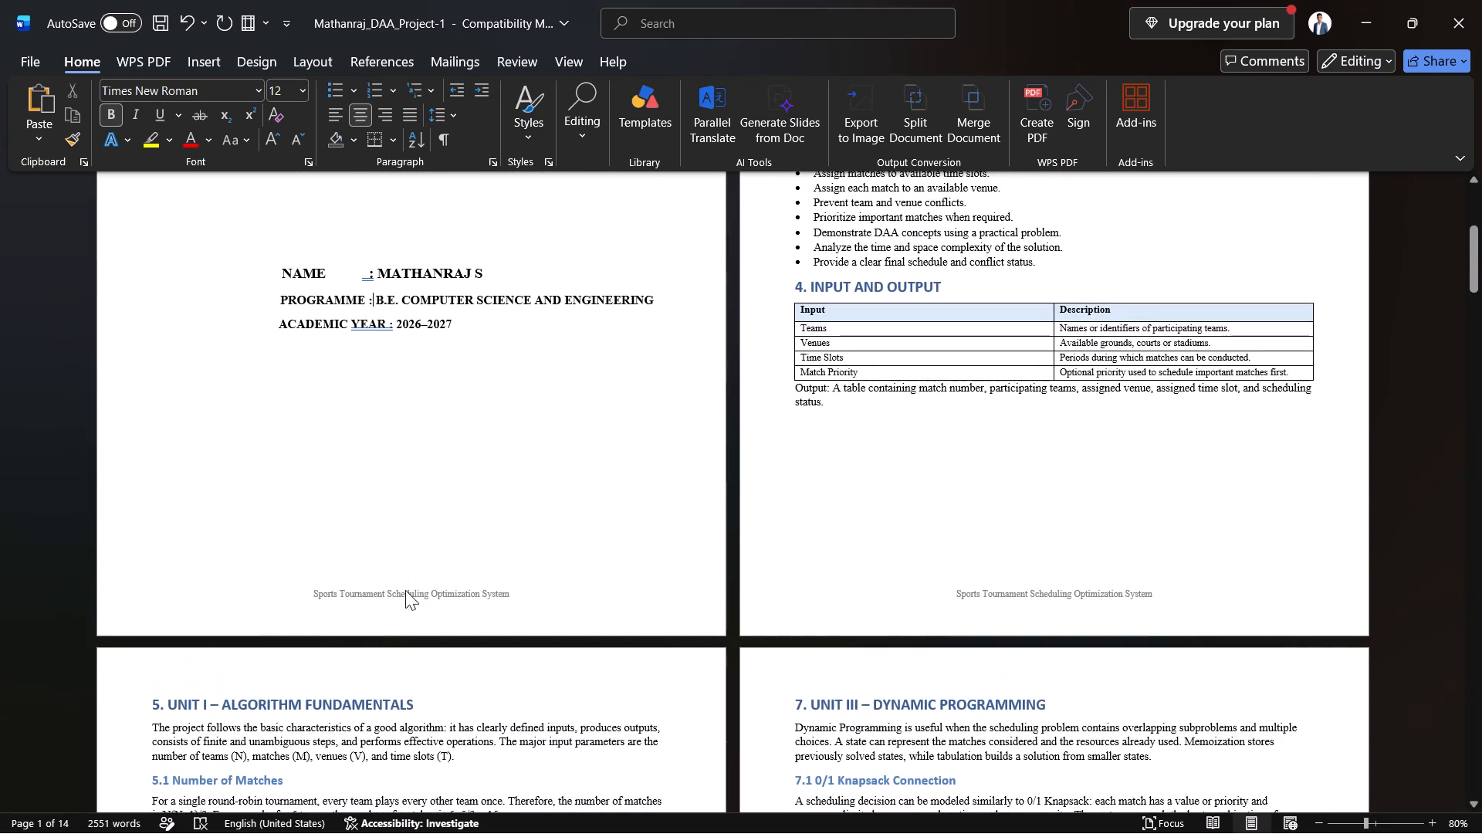
# Delete the page footer text Sports Tournament Scheduling Optimization System and return to the document body.
pyautogui.click(485, 598)
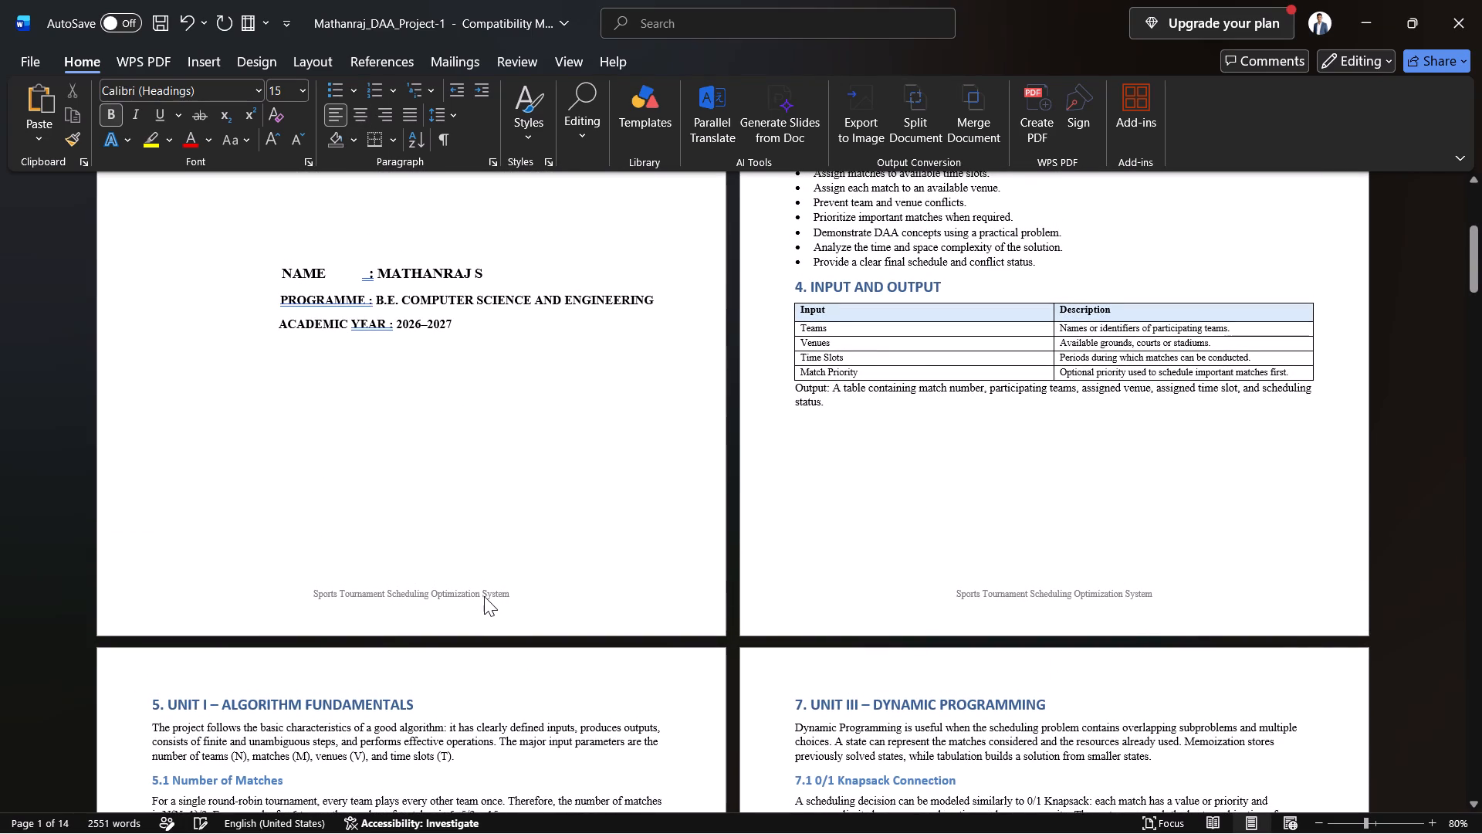
pyautogui.click(480, 593)
pyautogui.doubleClick(480, 593)
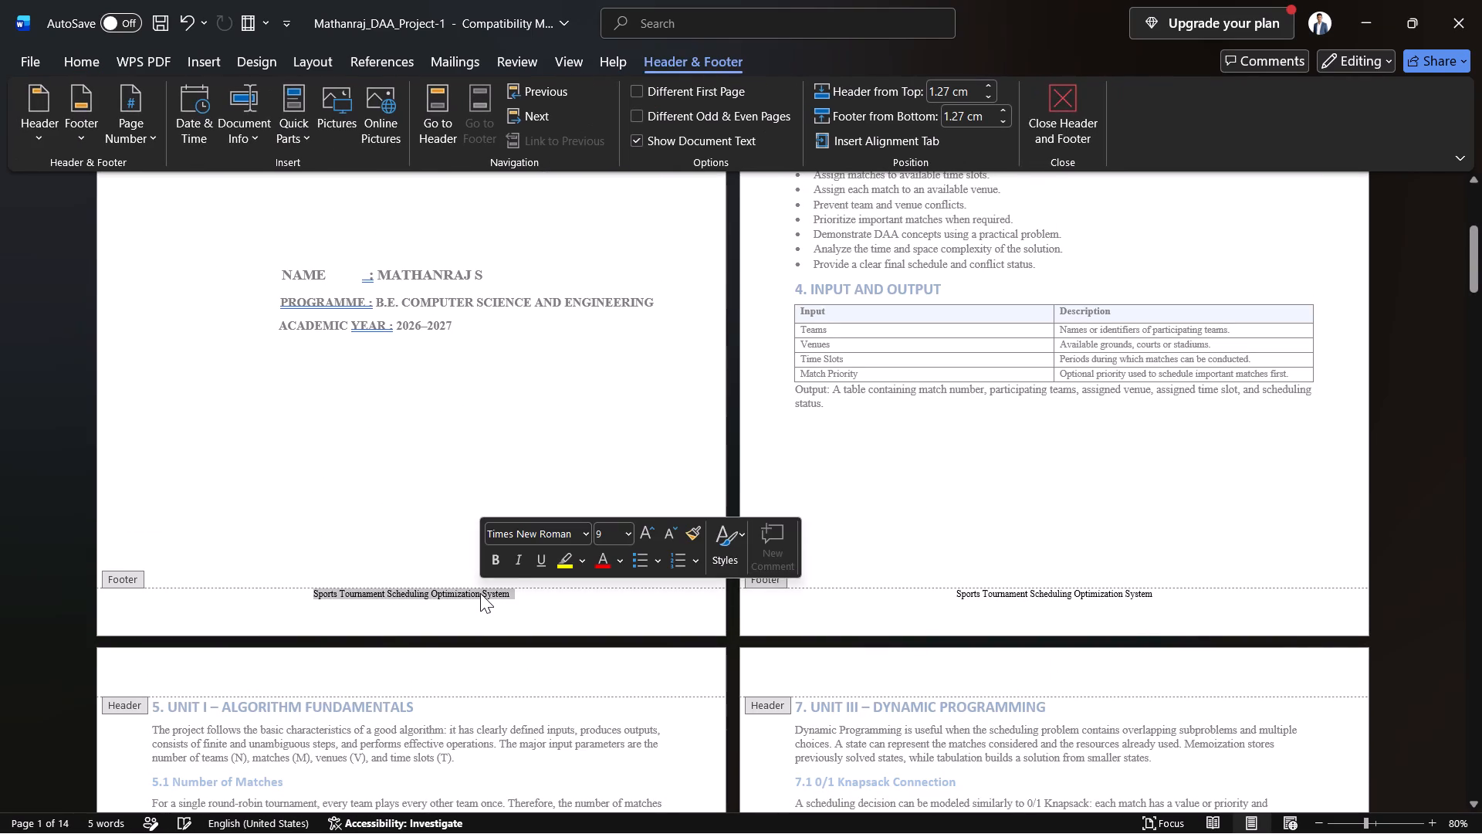
pyautogui.press('BackSpace')
pyautogui.doubleClick(467, 424)
# Look over the report's first pages to check the layout and the empty space at the page ends.
pyautogui.keyDown('ctrl'); pyautogui.scroll(-3, 467, 424); pyautogui.keyUp('ctrl')
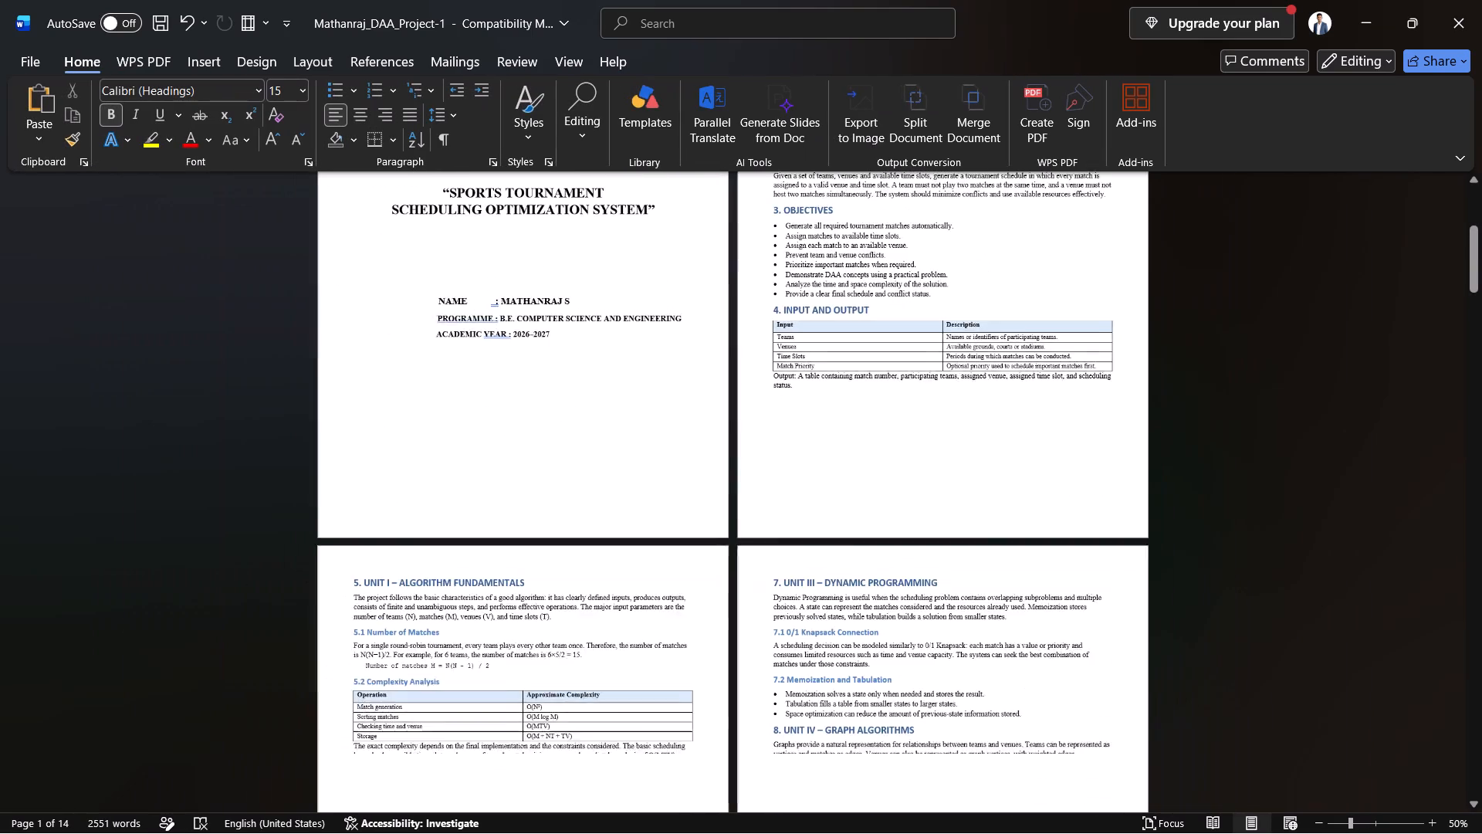
pyautogui.scroll(2, 467, 424)
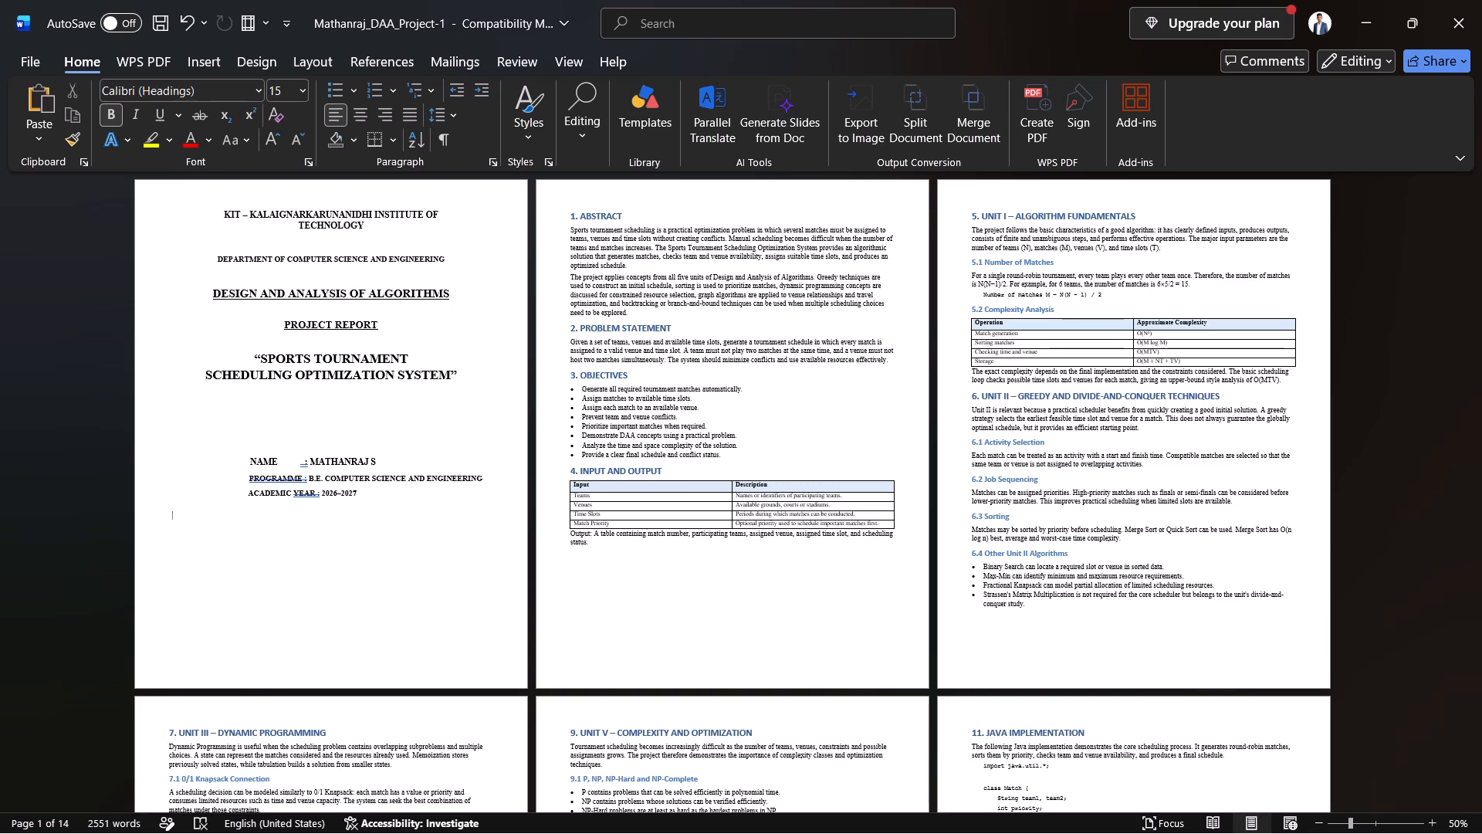
pyautogui.keyDown('ctrl'); pyautogui.scroll(2, 577, 569); pyautogui.keyUp('ctrl')
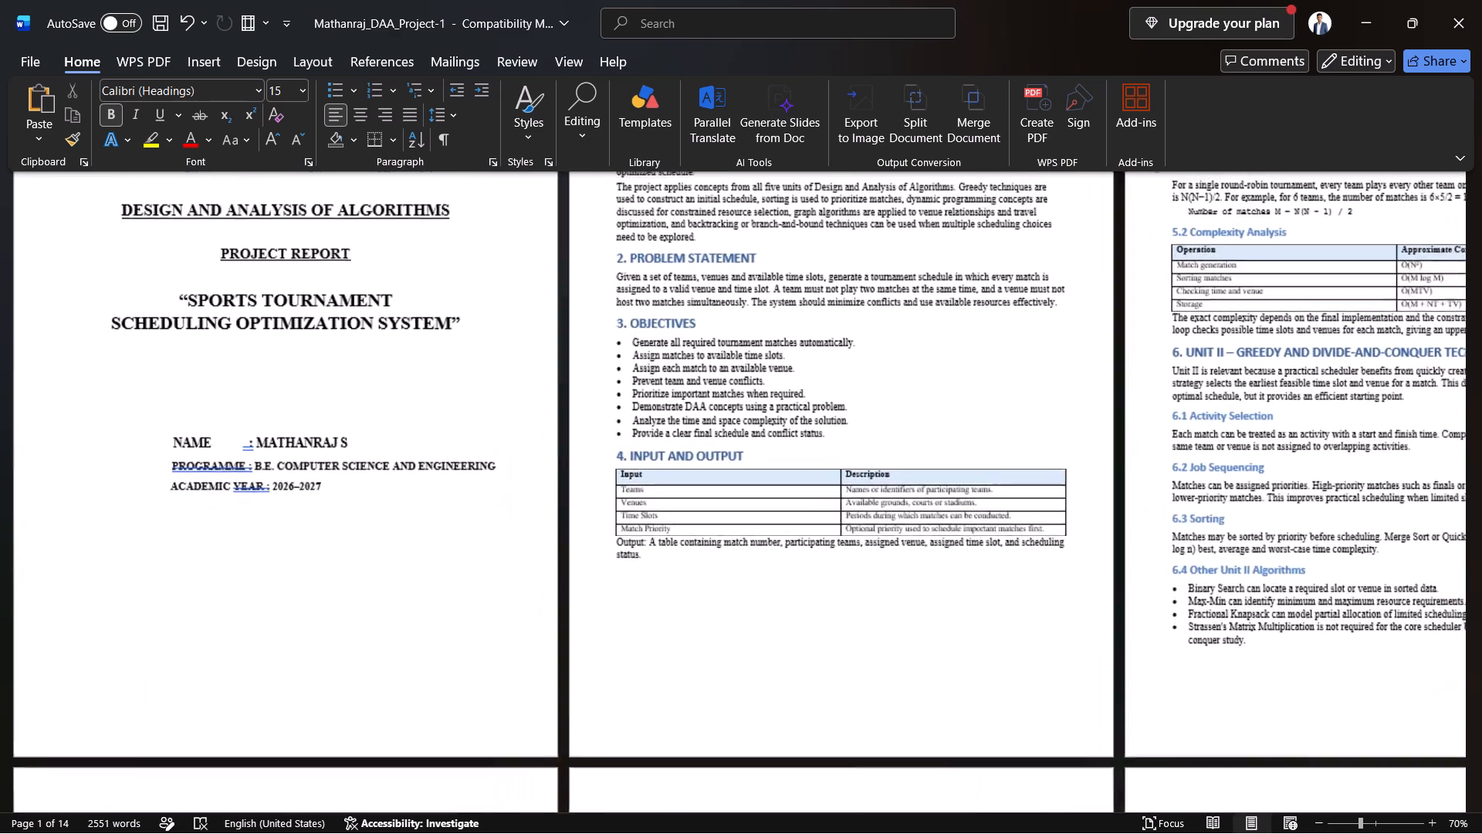
pyautogui.scroll(3, 577, 569)
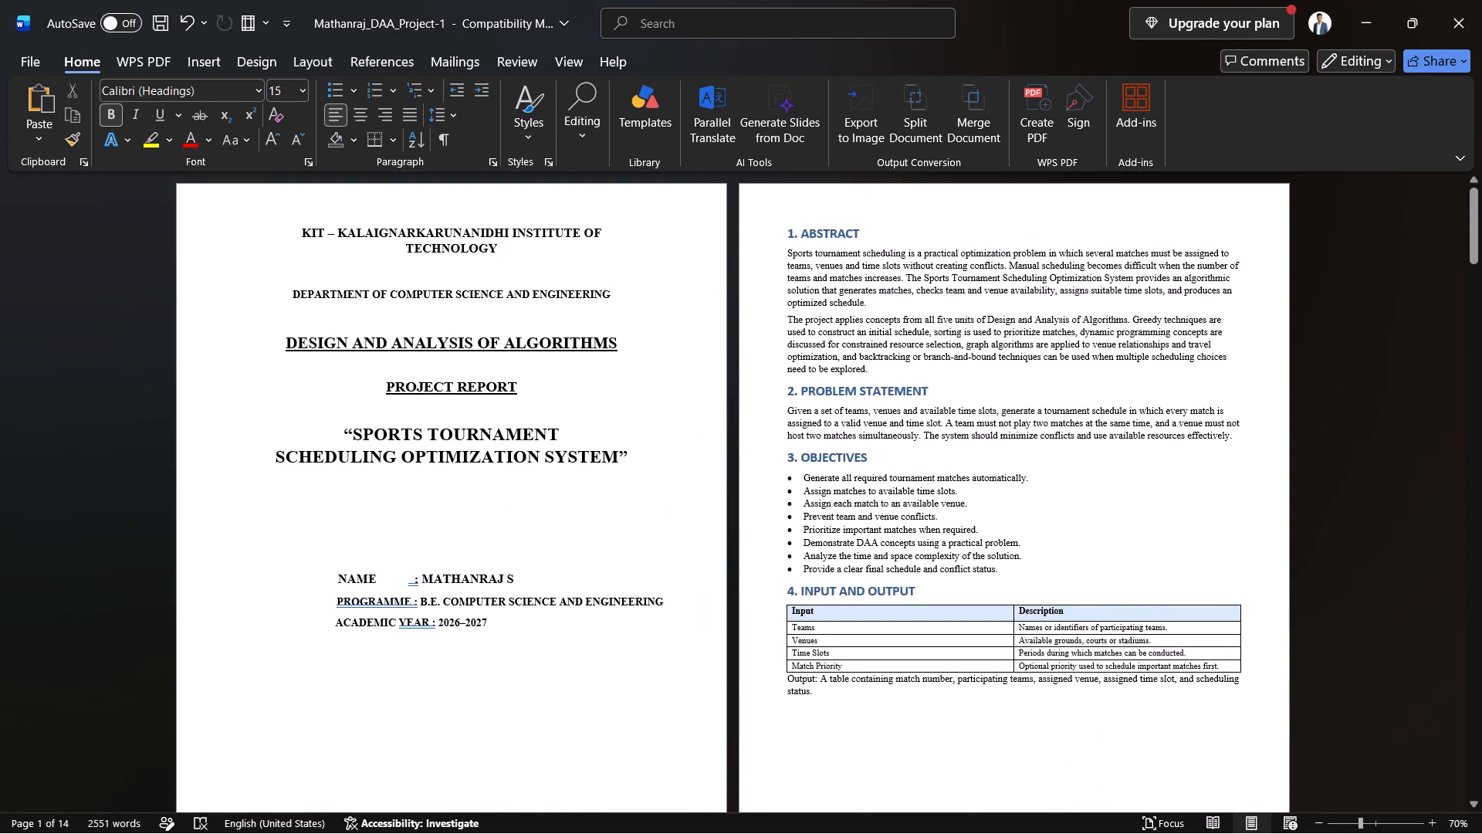
pyautogui.scroll(-1, 841, 459)
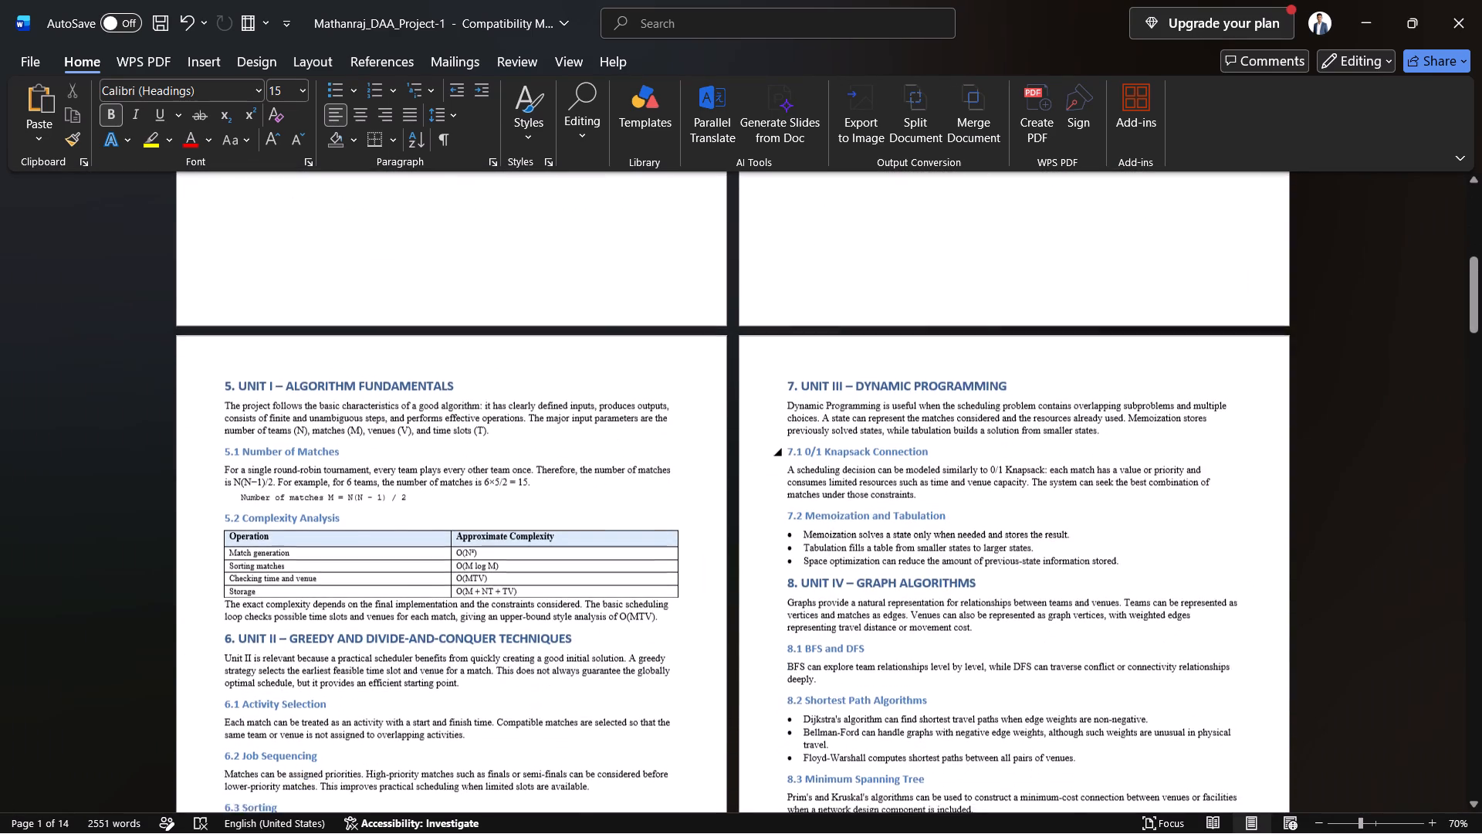
pyautogui.scroll(-1, 841, 459)
pyautogui.scroll(1, 841, 459)
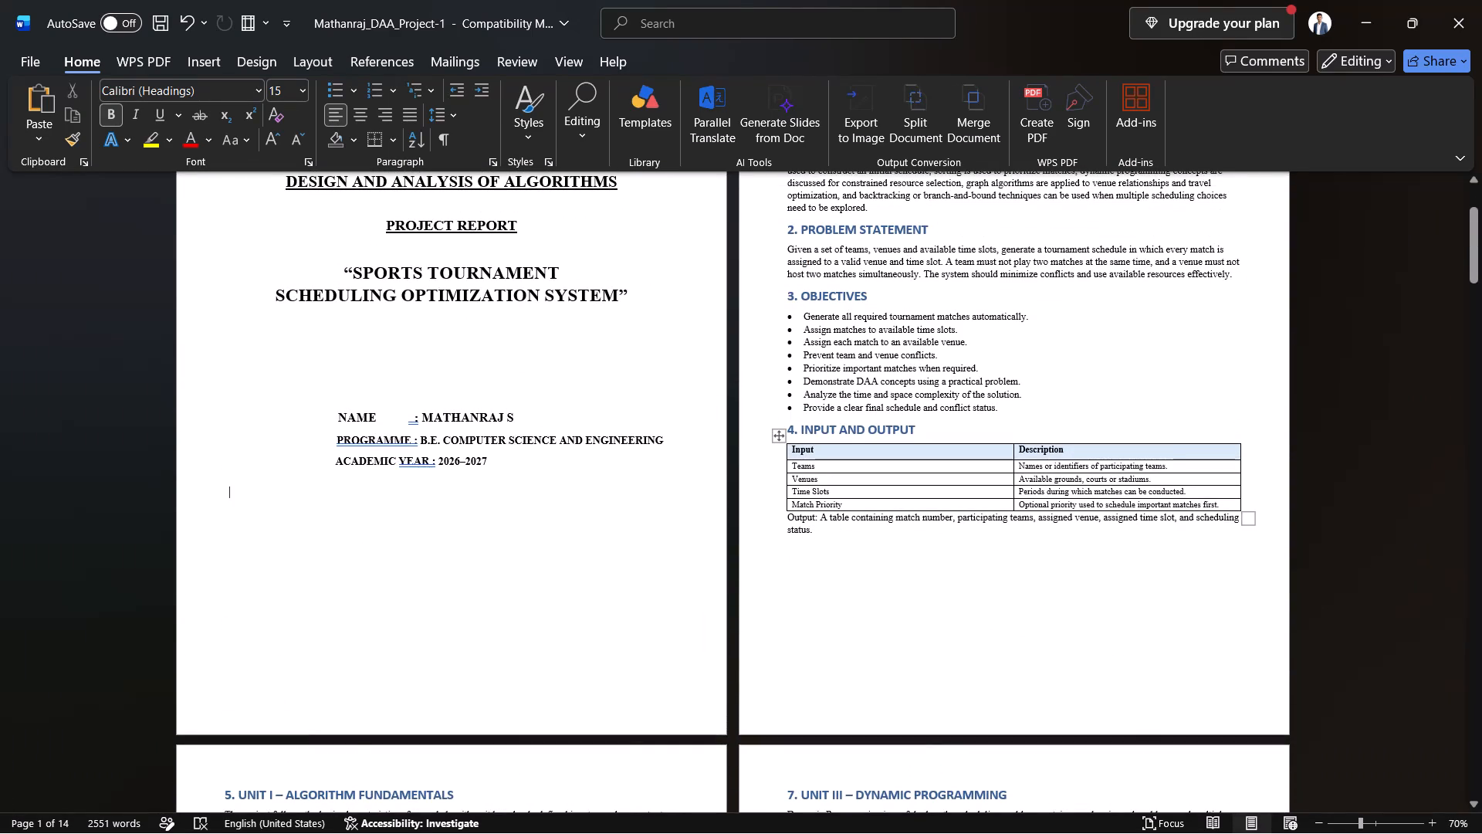
# Remove the page break and blank lines before 5. UNIT I – ALGORITHM FUNDAMENTALS so it directly follows section 4's Output paragraph.
pyautogui.click(808, 647)
pyautogui.scroll(-1, 808, 647)
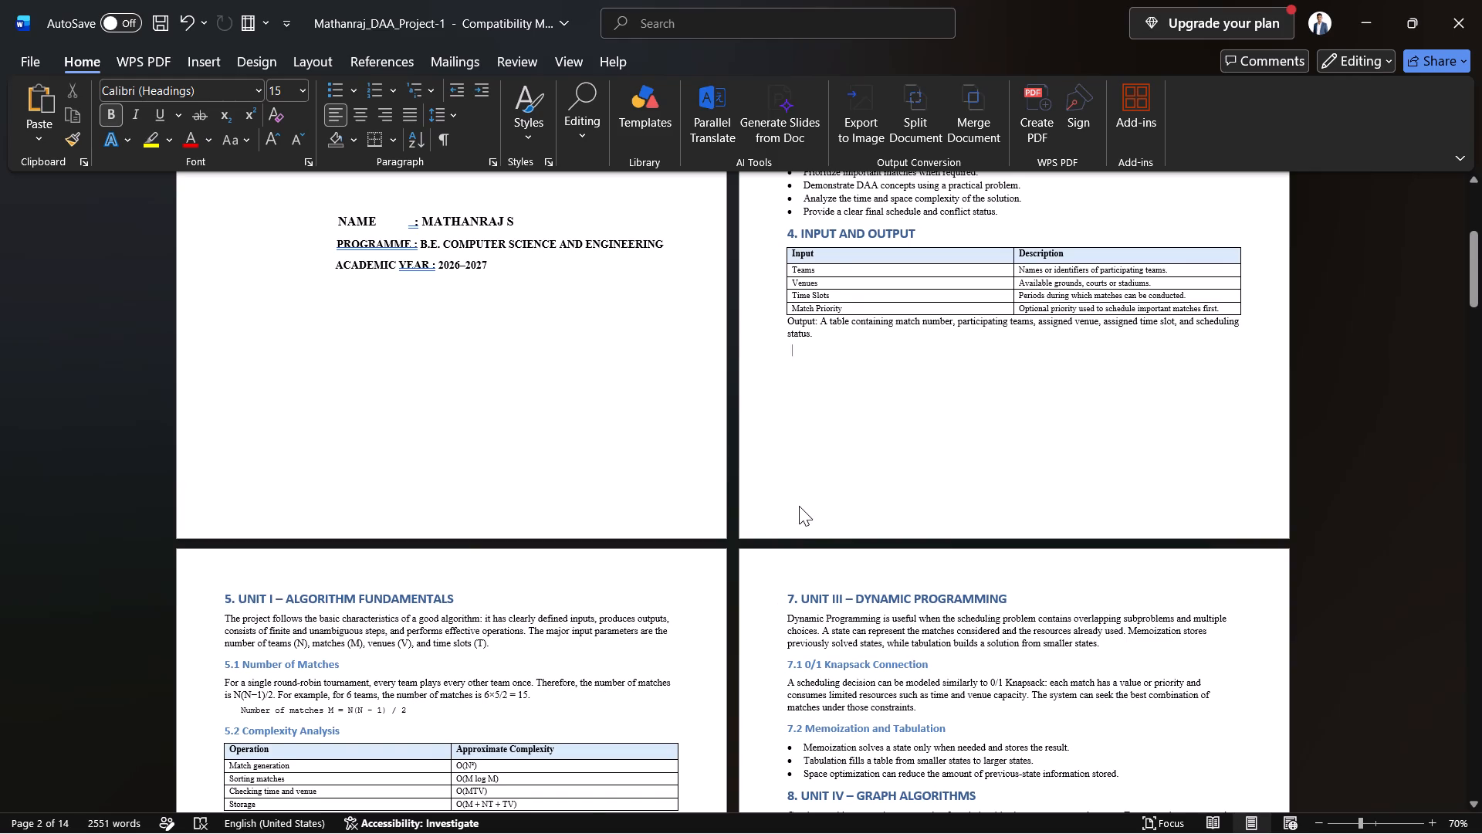
pyautogui.press('BackSpace')
pyautogui.doubleClick(792, 473)
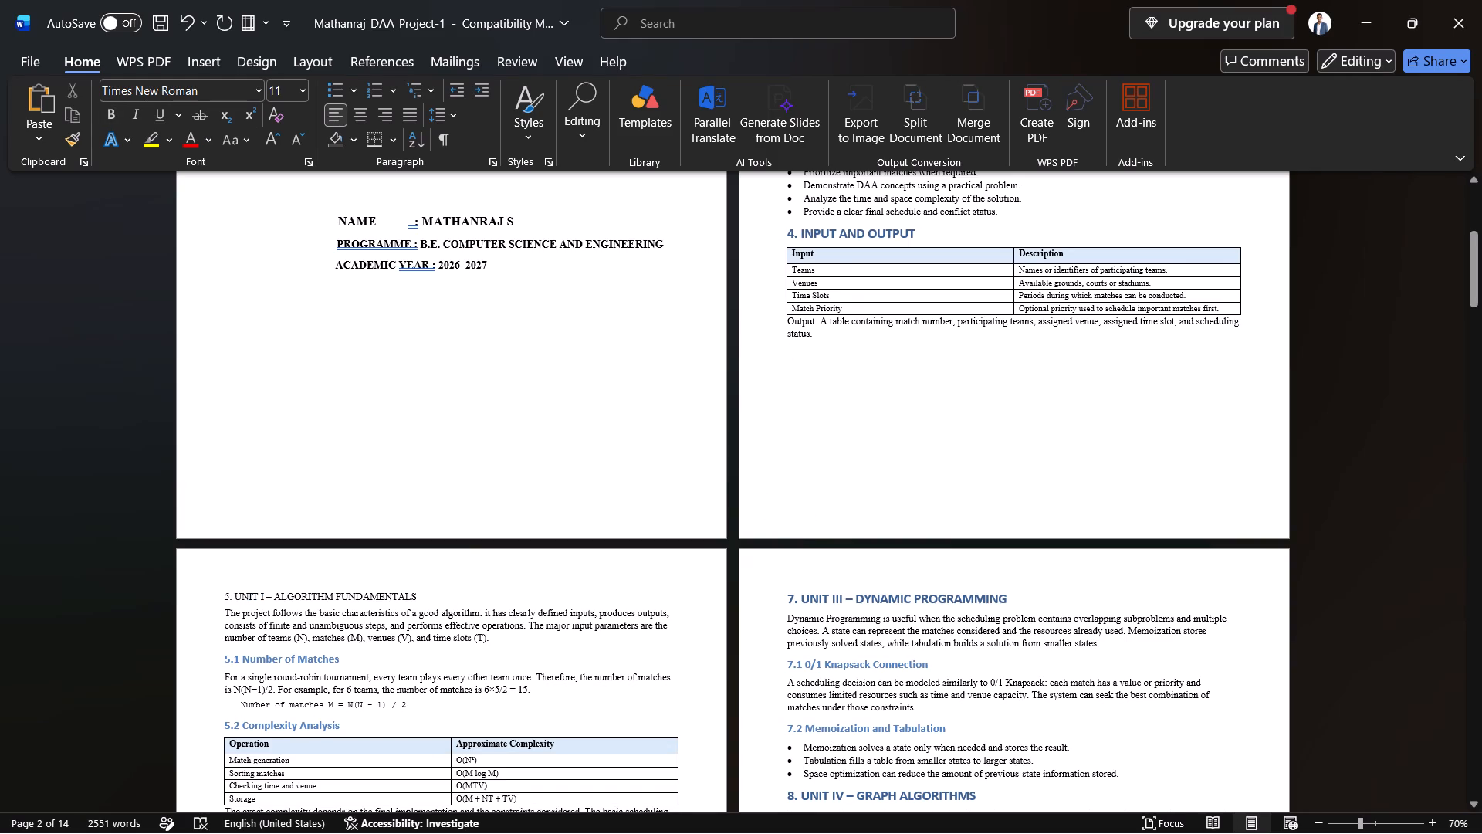
pyautogui.press('BackSpace')
pyautogui.press('BackSpace')
pyautogui.press('BackSpace')
pyautogui.press('BackSpace')
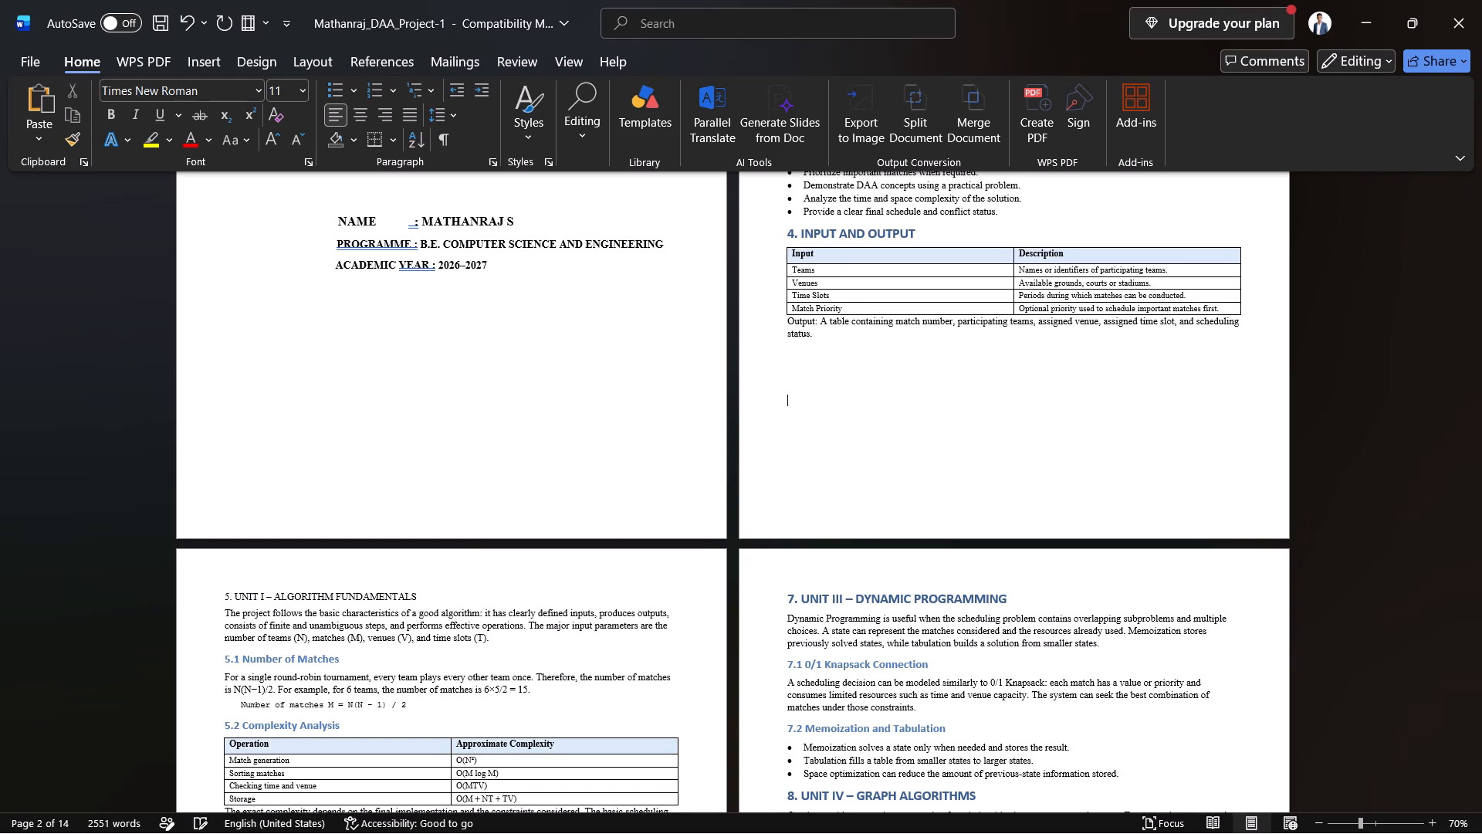
pyautogui.click(221, 595)
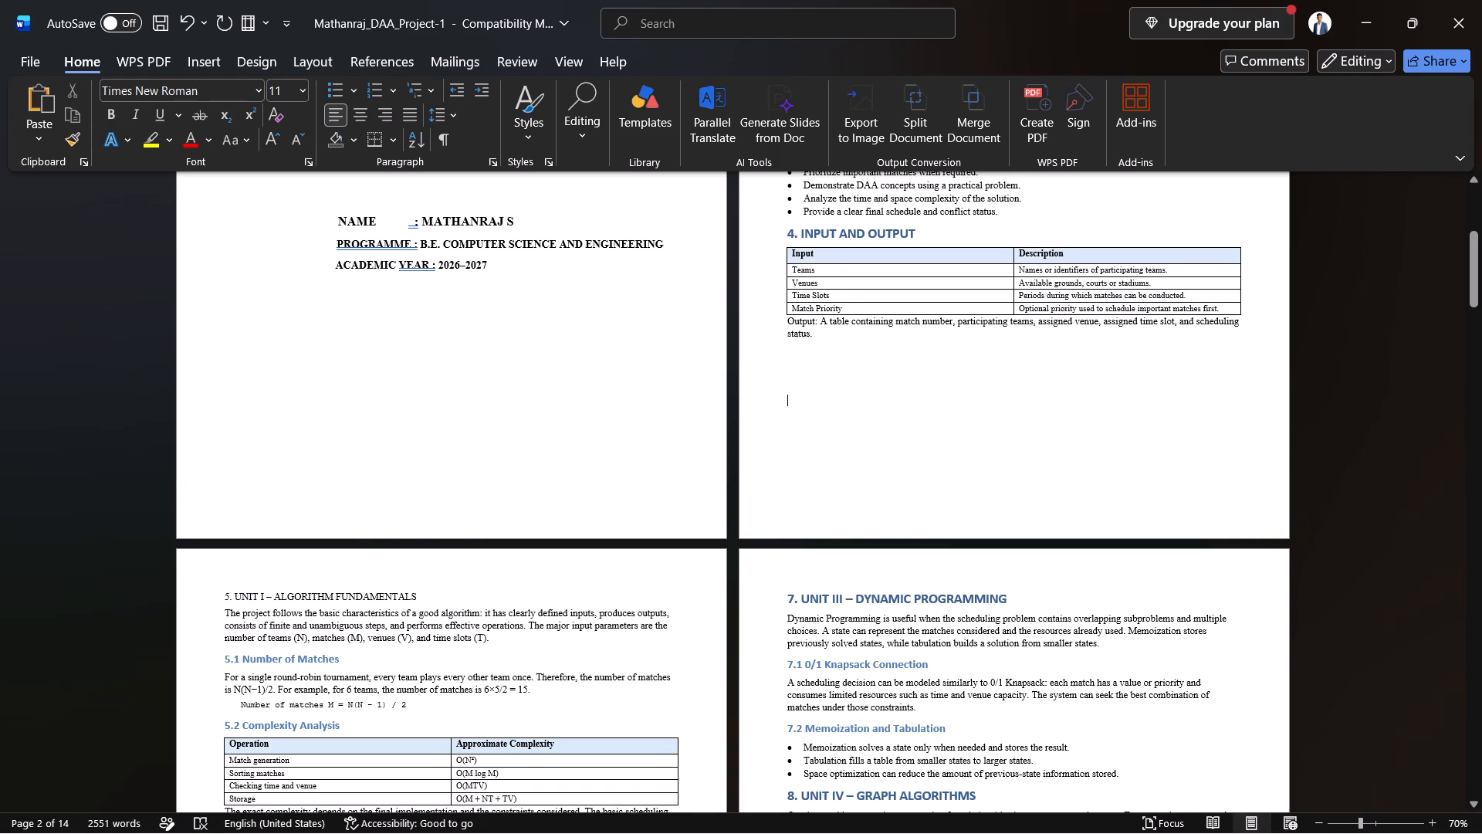
pyautogui.press('BackSpace')
pyautogui.press('BackSpace')
pyautogui.press('BackSpace')
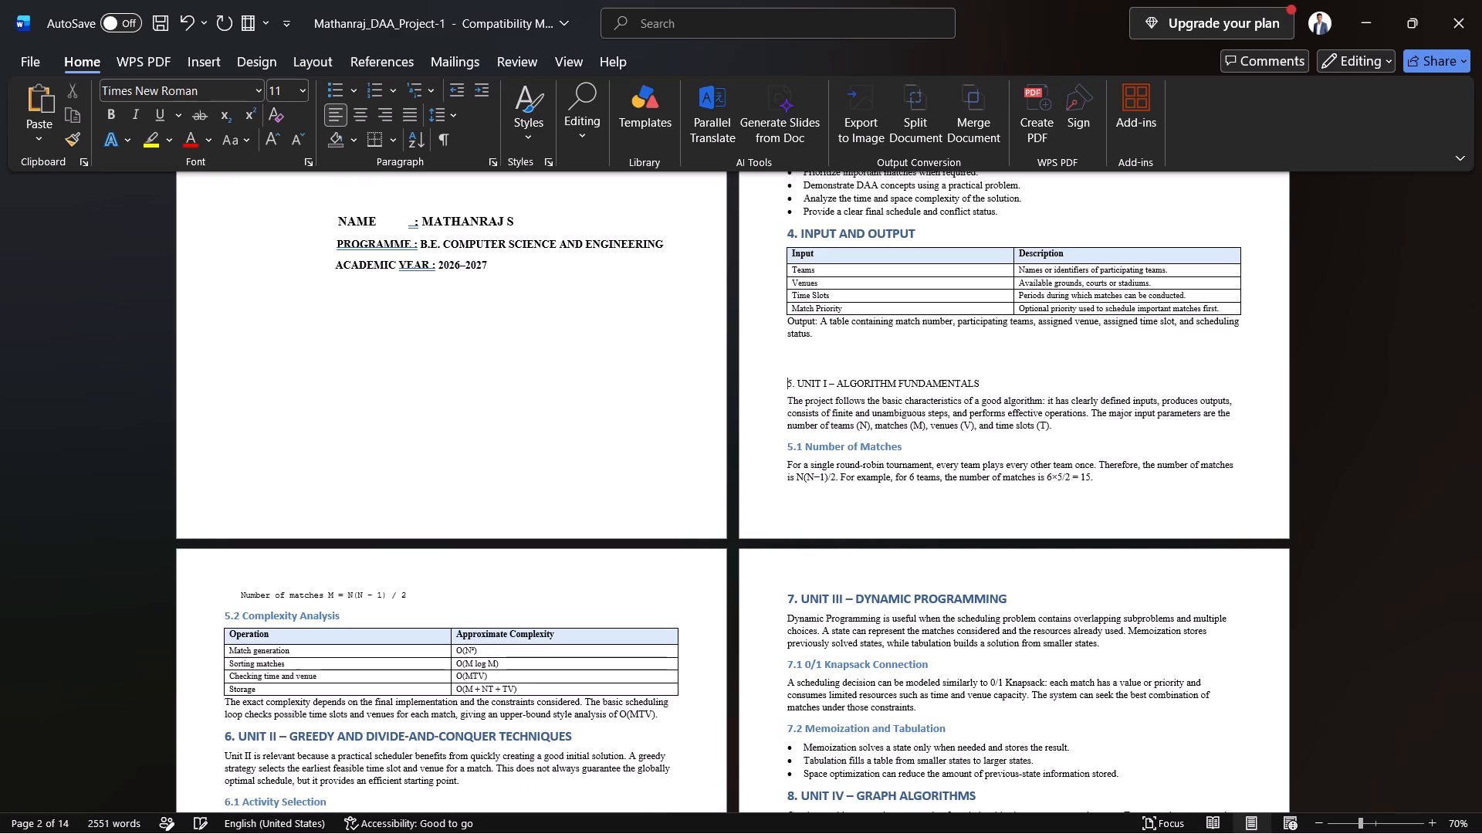
pyautogui.press('BackSpace')
pyautogui.press('BackSpace')
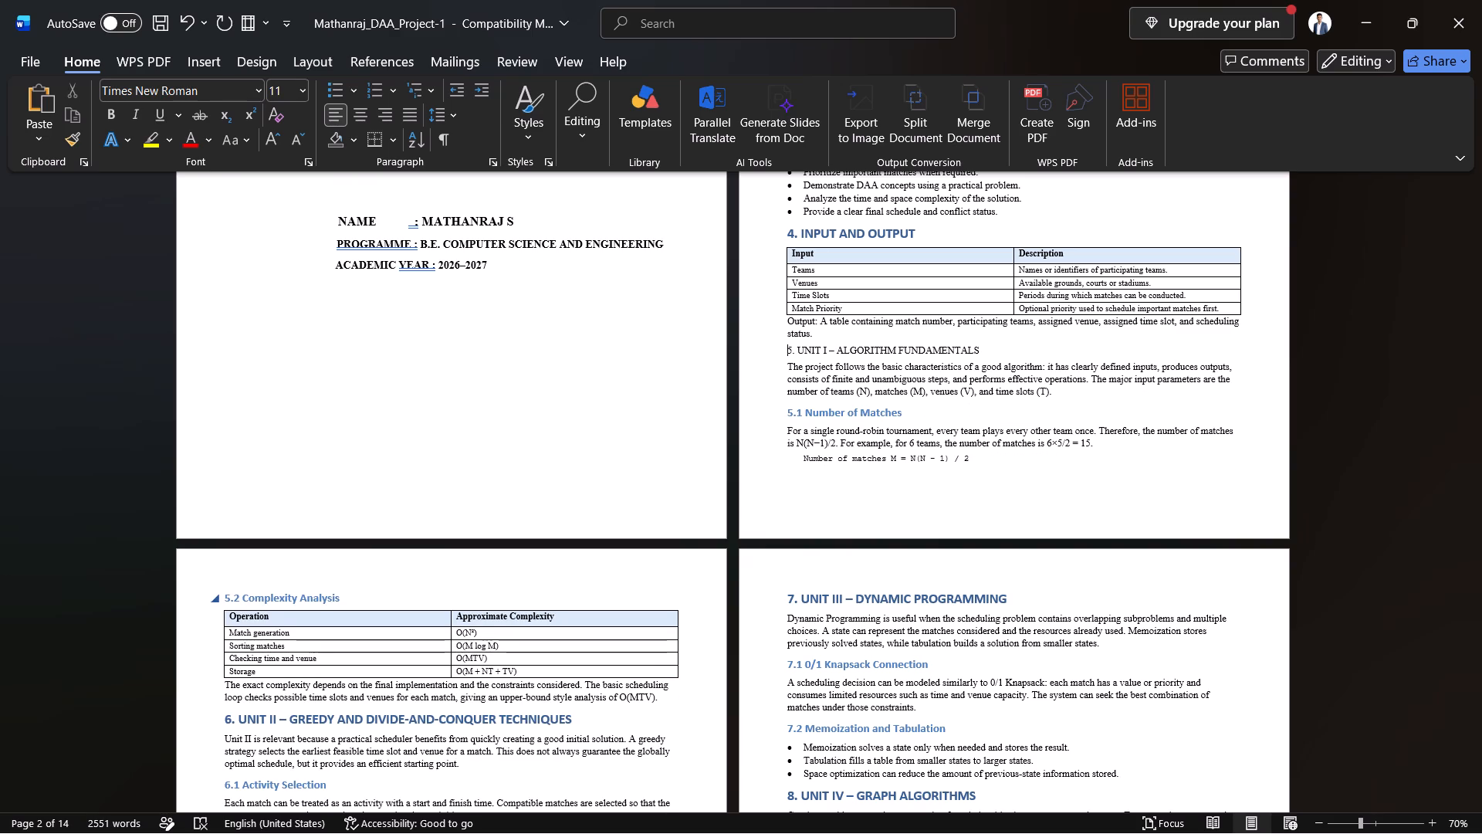
# Place the cursor in front of the 7. UNIT III – DYNAMIC PROGRAMMING heading and check the surrounding page gaps.
pyautogui.scroll(-2, 221, 595)
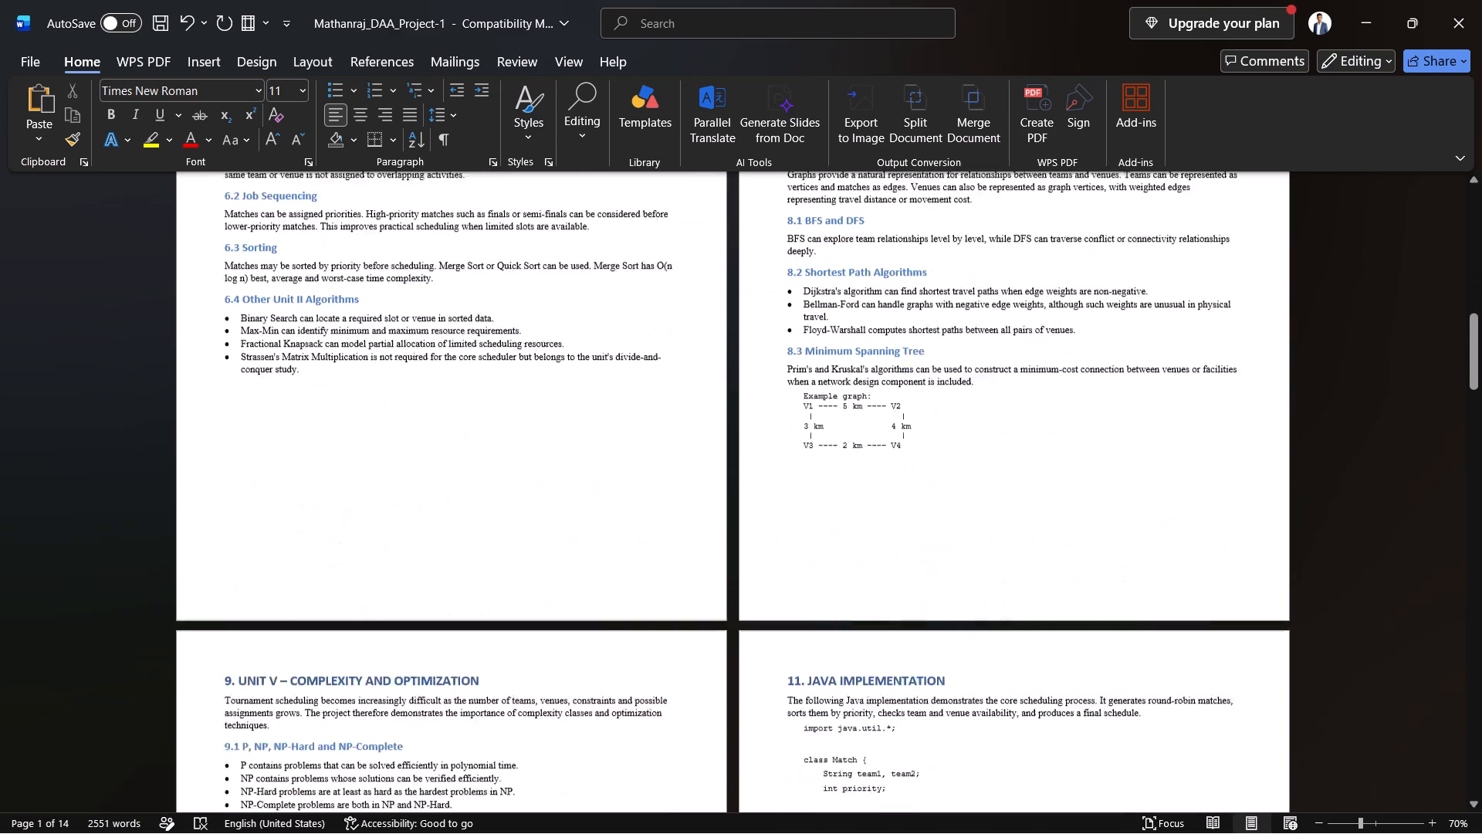
pyautogui.scroll(1, 221, 595)
pyautogui.scroll(2, 236, 656)
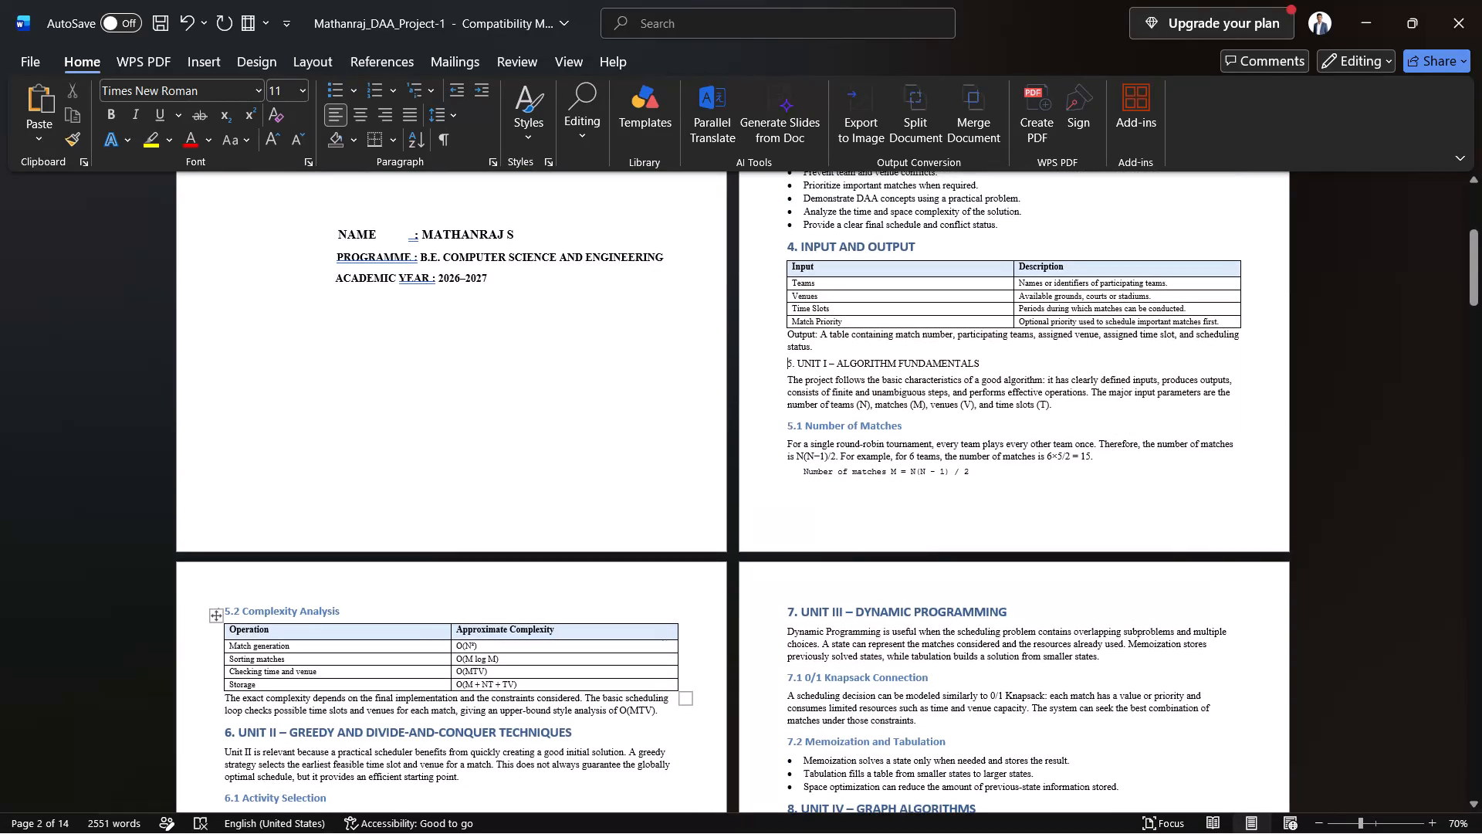
pyautogui.click(788, 612)
pyautogui.scroll(-1, 788, 612)
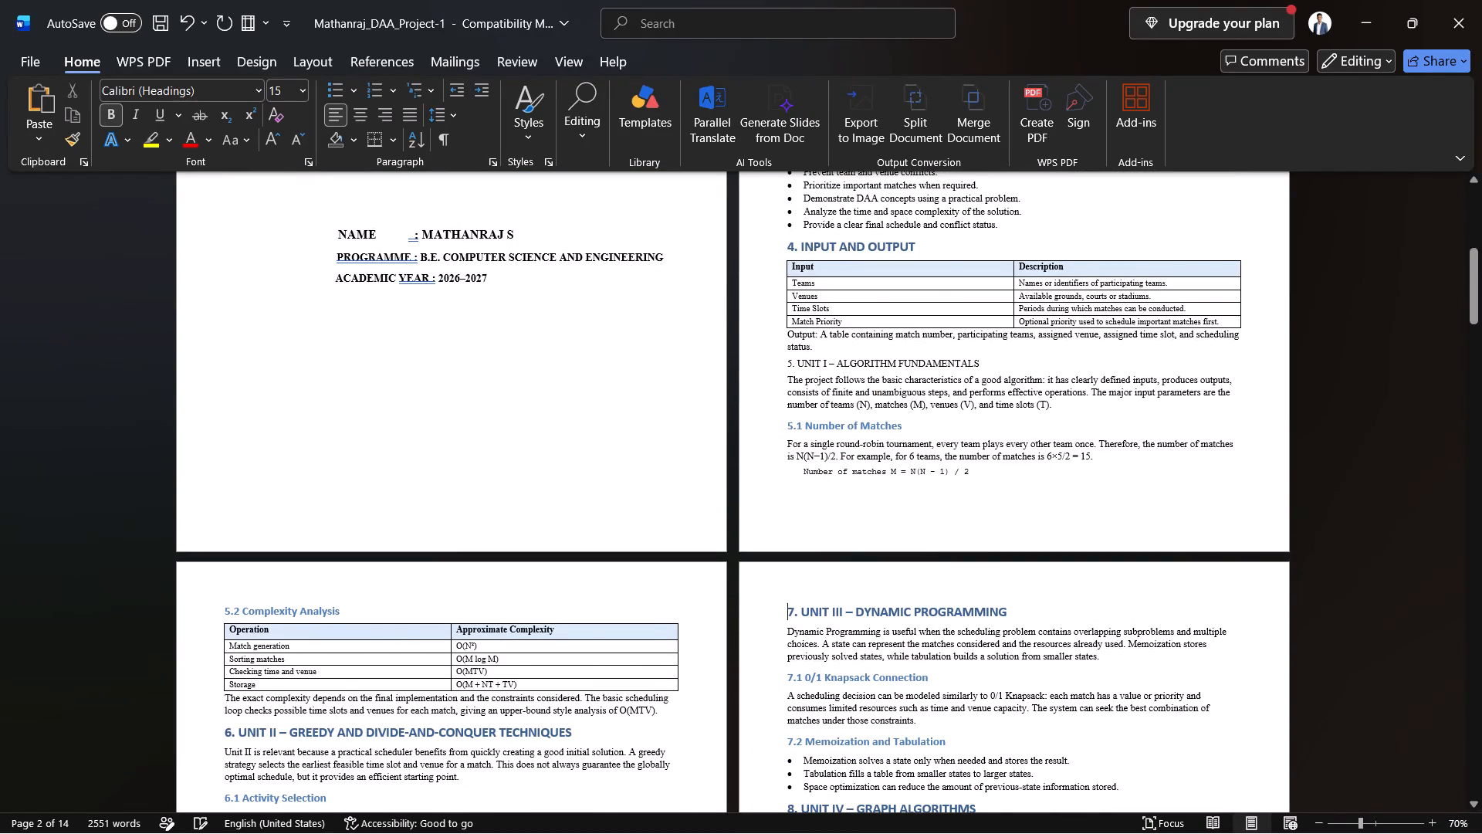
pyautogui.scroll(-1, 788, 612)
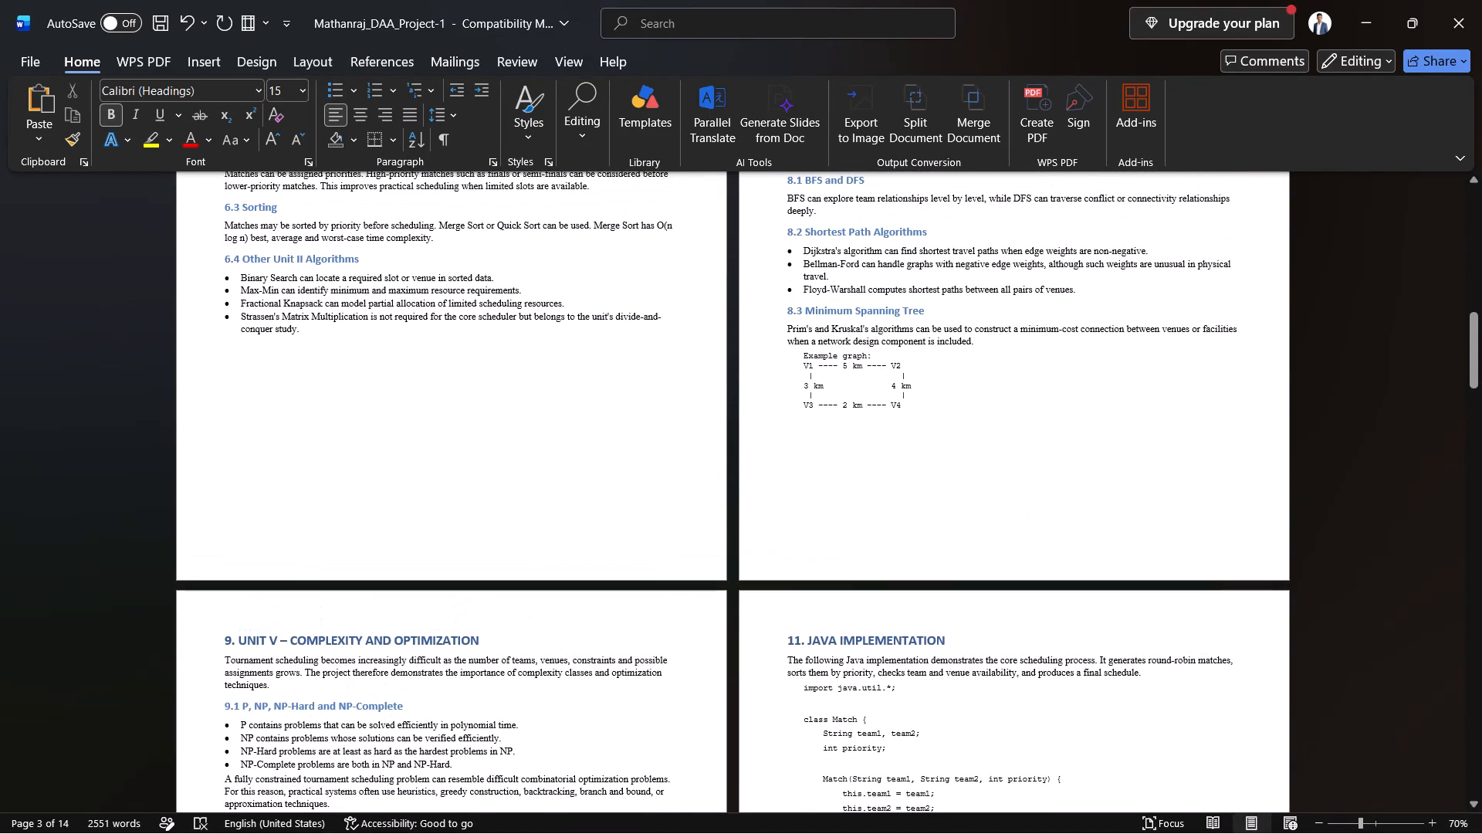
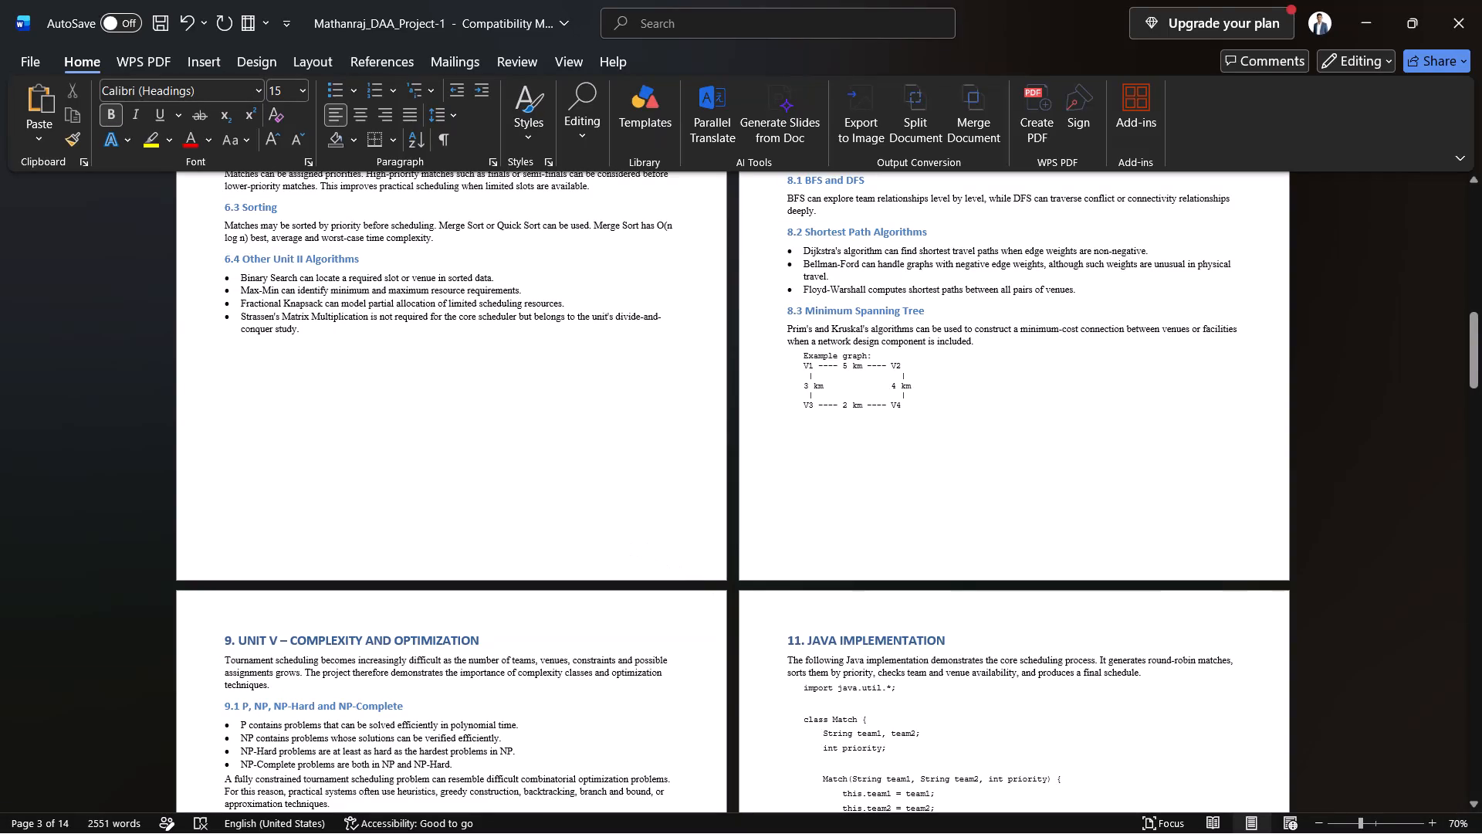
# Remove the page break before 7. UNIT III – DYNAMIC PROGRAMMING so it directly follows the section 6.4 bullet list.
pyautogui.scroll(3, 373, 491)
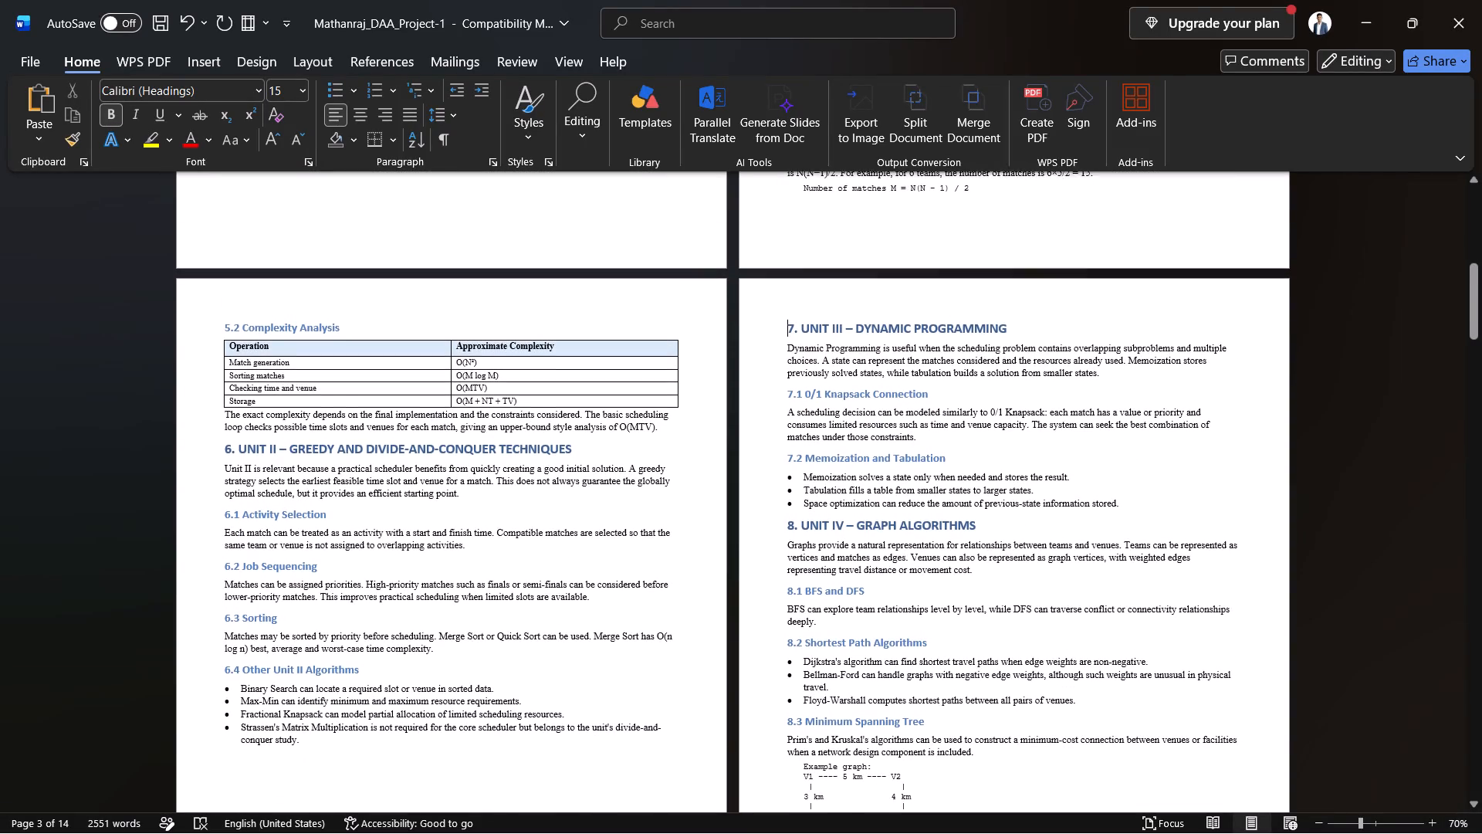
pyautogui.scroll(1, 373, 491)
pyautogui.press('BackSpace')
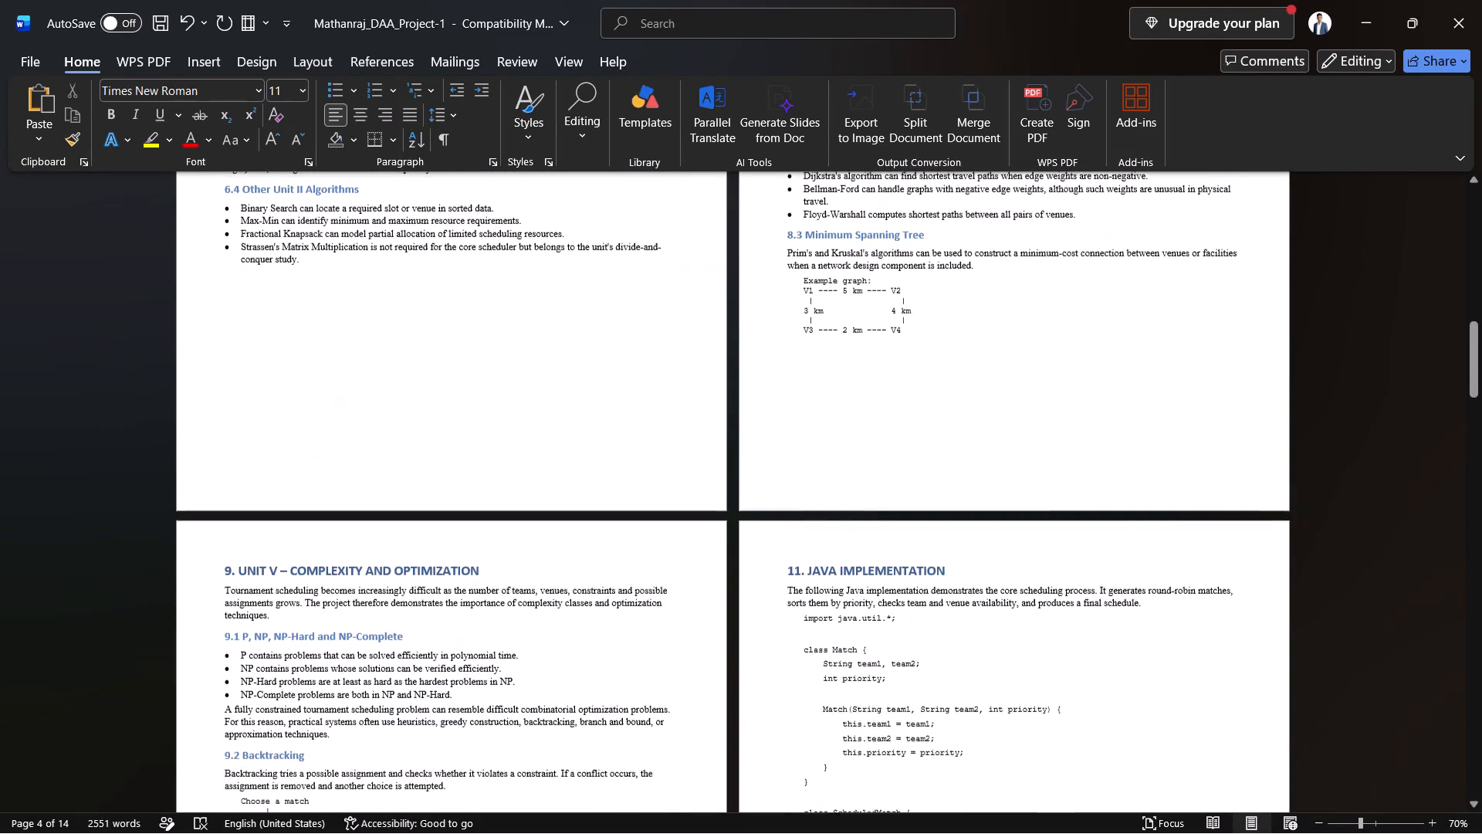
pyautogui.press('BackSpace')
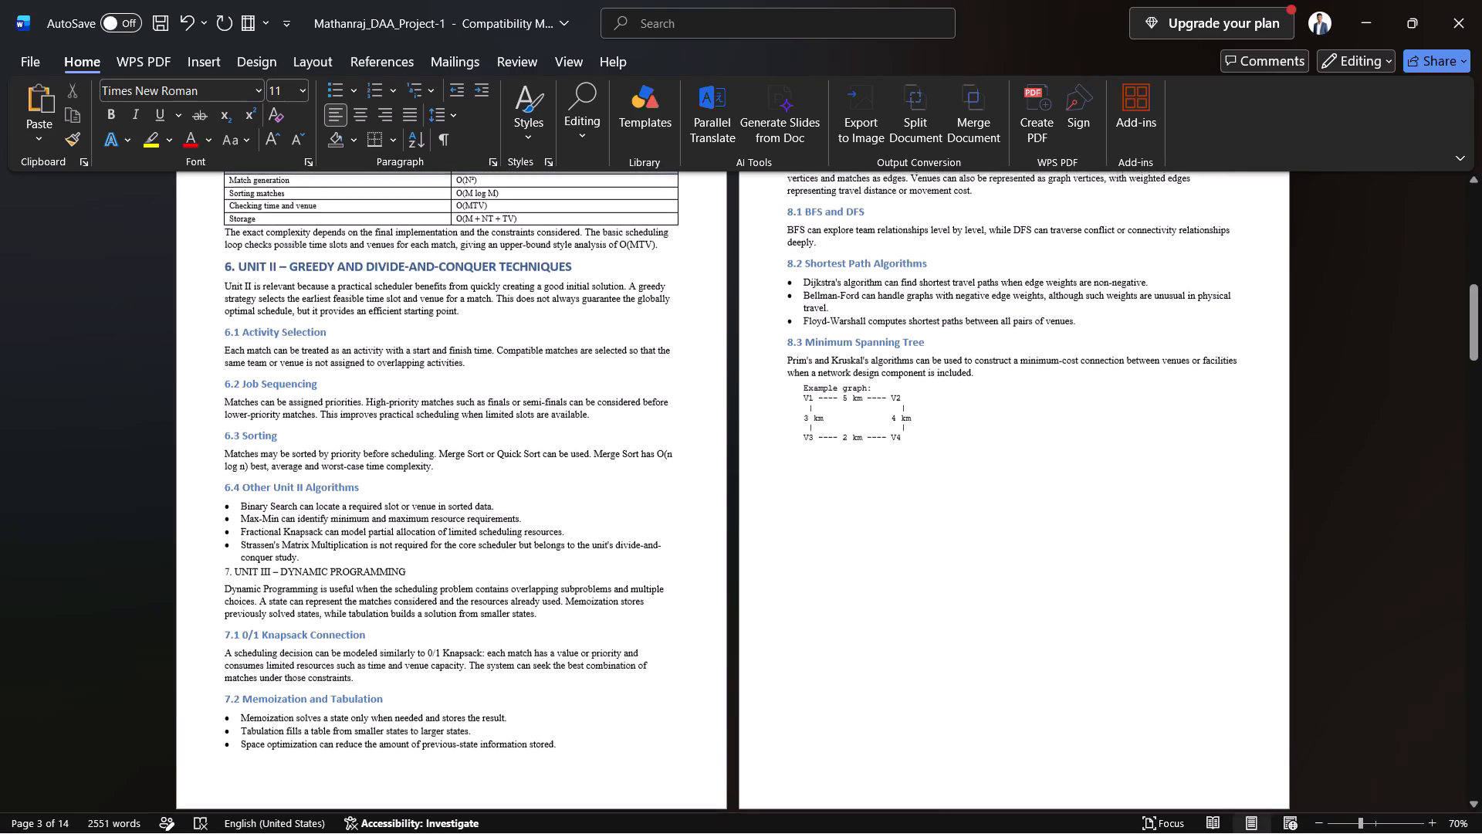
# Remove the page break before 9. UNIT V – COMPLEXITY AND OPTIMIZATION so it directly follows the section 8.3 example graph.
pyautogui.scroll(-1, 758, 360)
pyautogui.scroll(1, 675, 407)
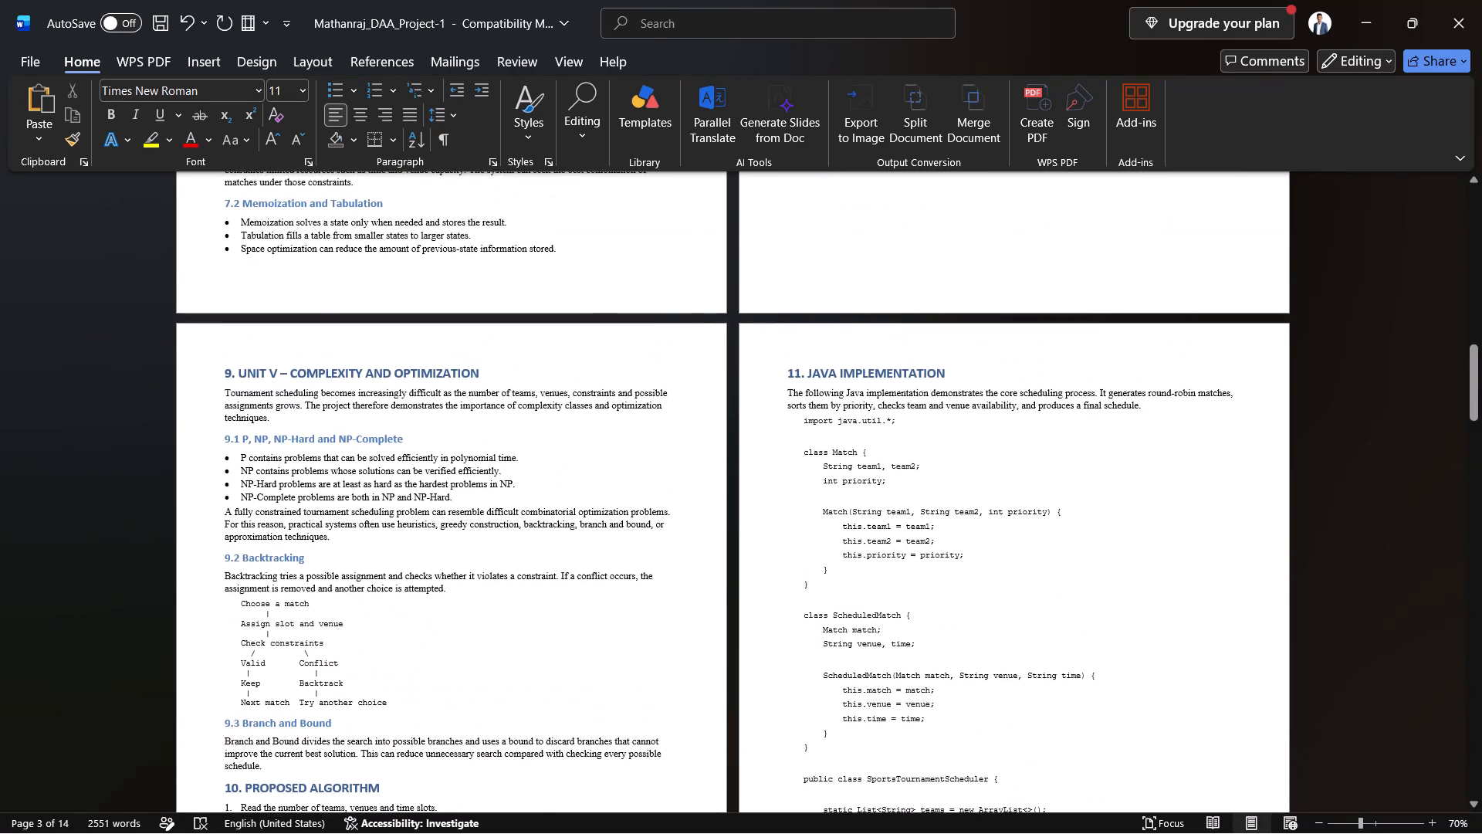
pyautogui.click(224, 371)
pyautogui.press('BackSpace')
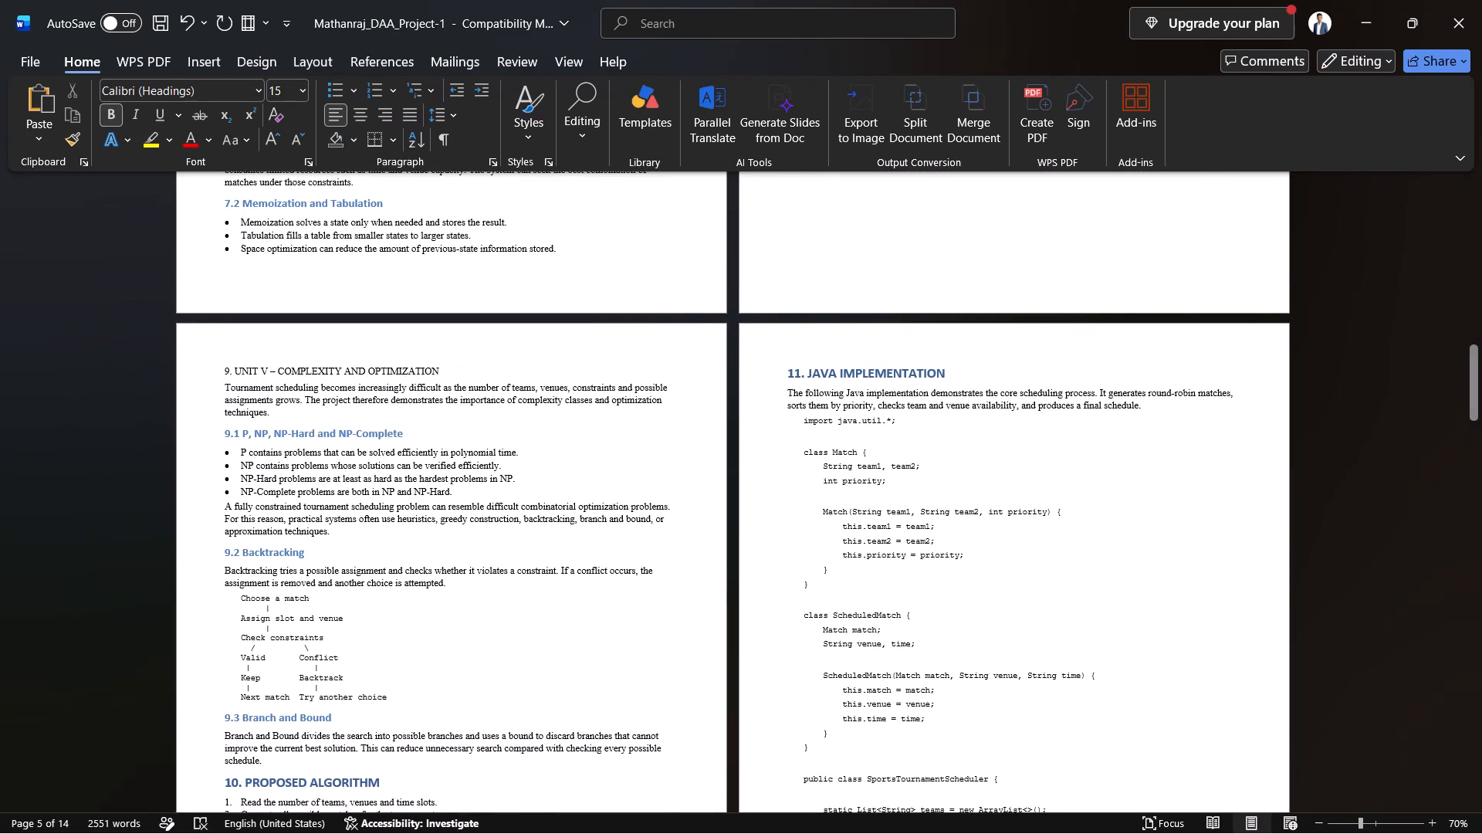
pyautogui.press('BackSpace')
# Remove the page break before 11. JAVA IMPLEMENTATION and leave one blank line between it and the Proposed Algorithm list.
pyautogui.scroll(-2, 224, 371)
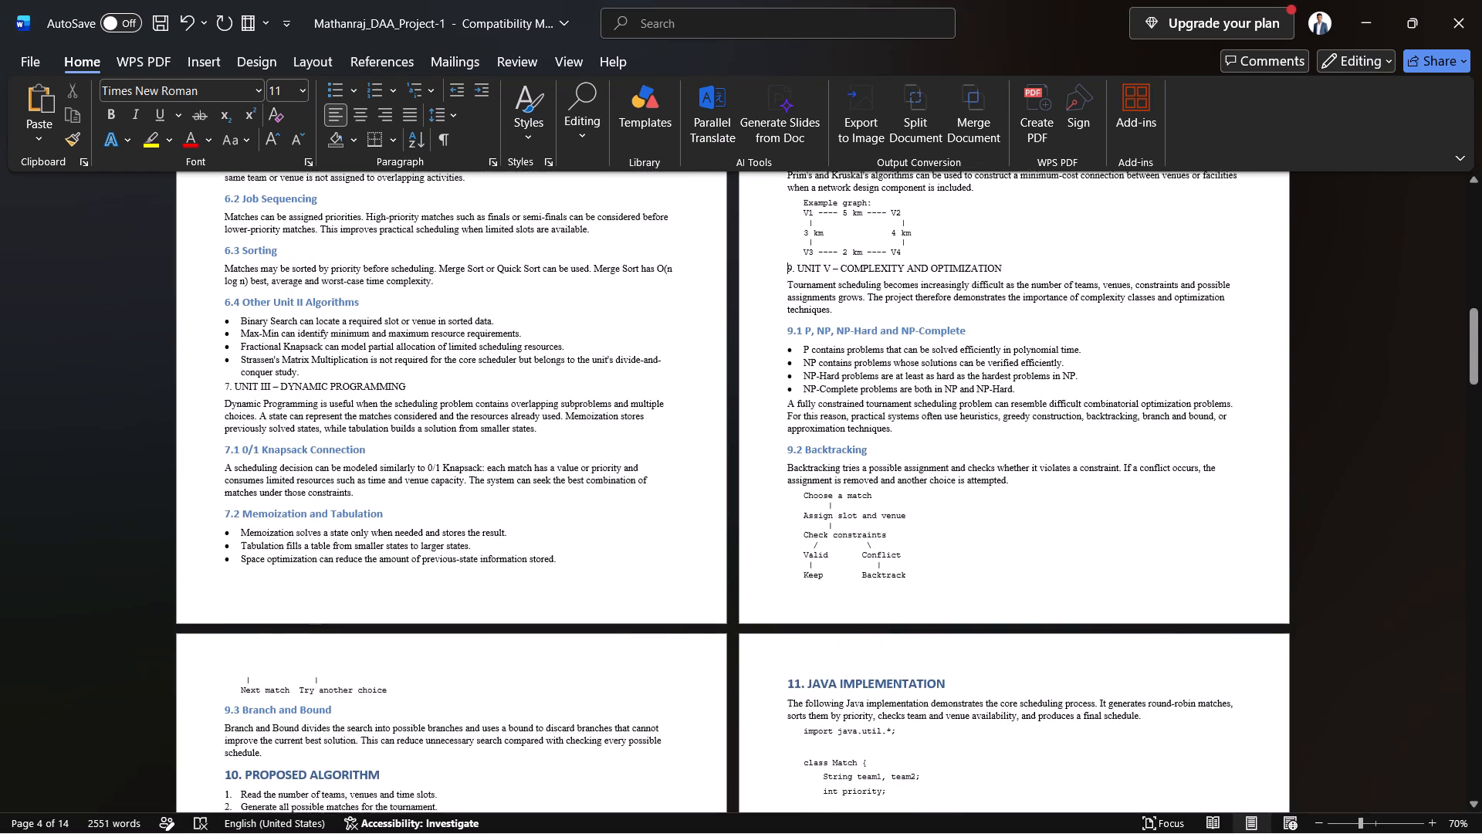
pyautogui.scroll(-1, 224, 371)
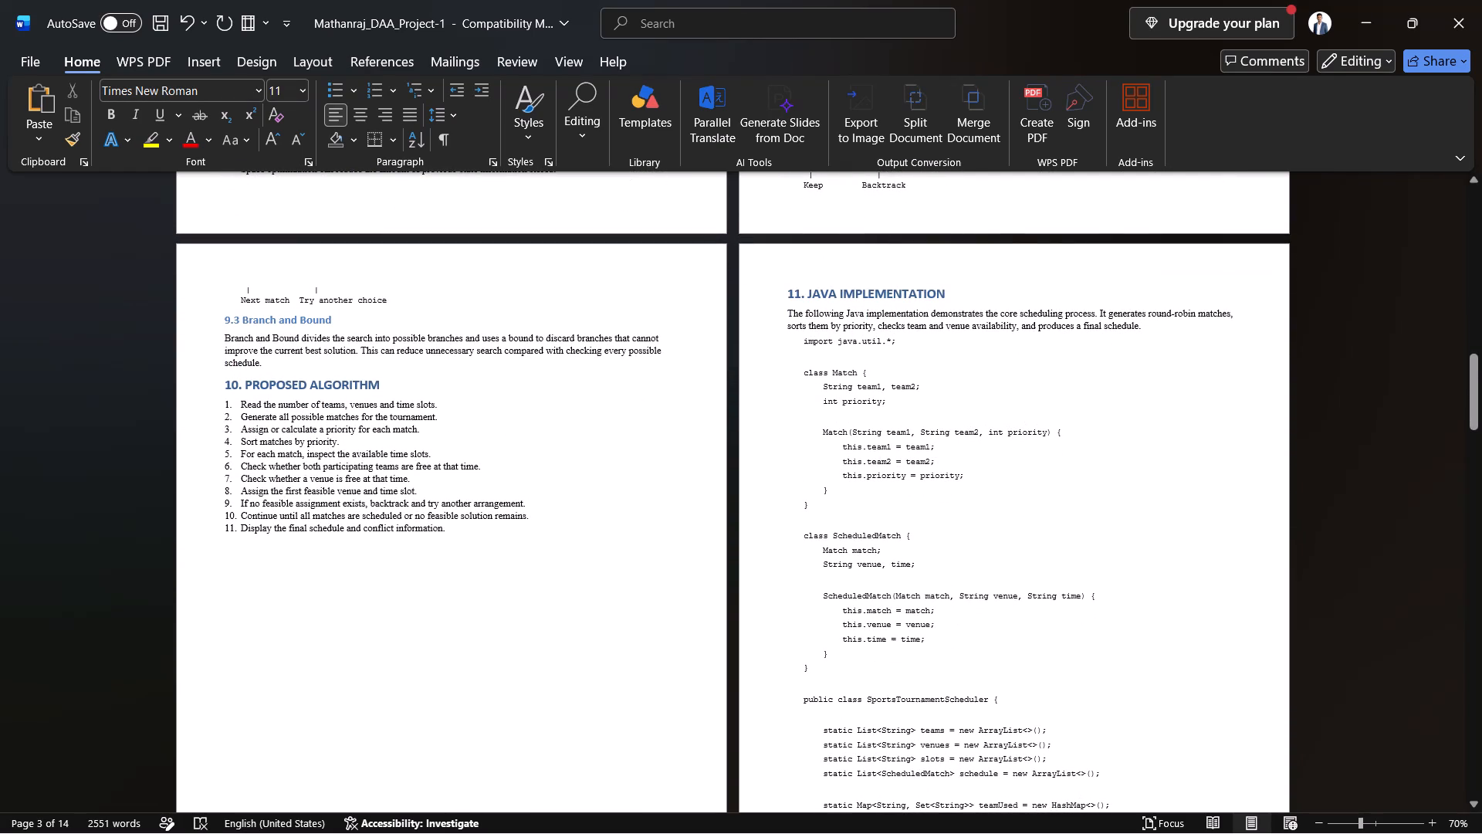
pyautogui.click(788, 287)
pyautogui.press('BackSpace')
pyautogui.press('BackSpace')
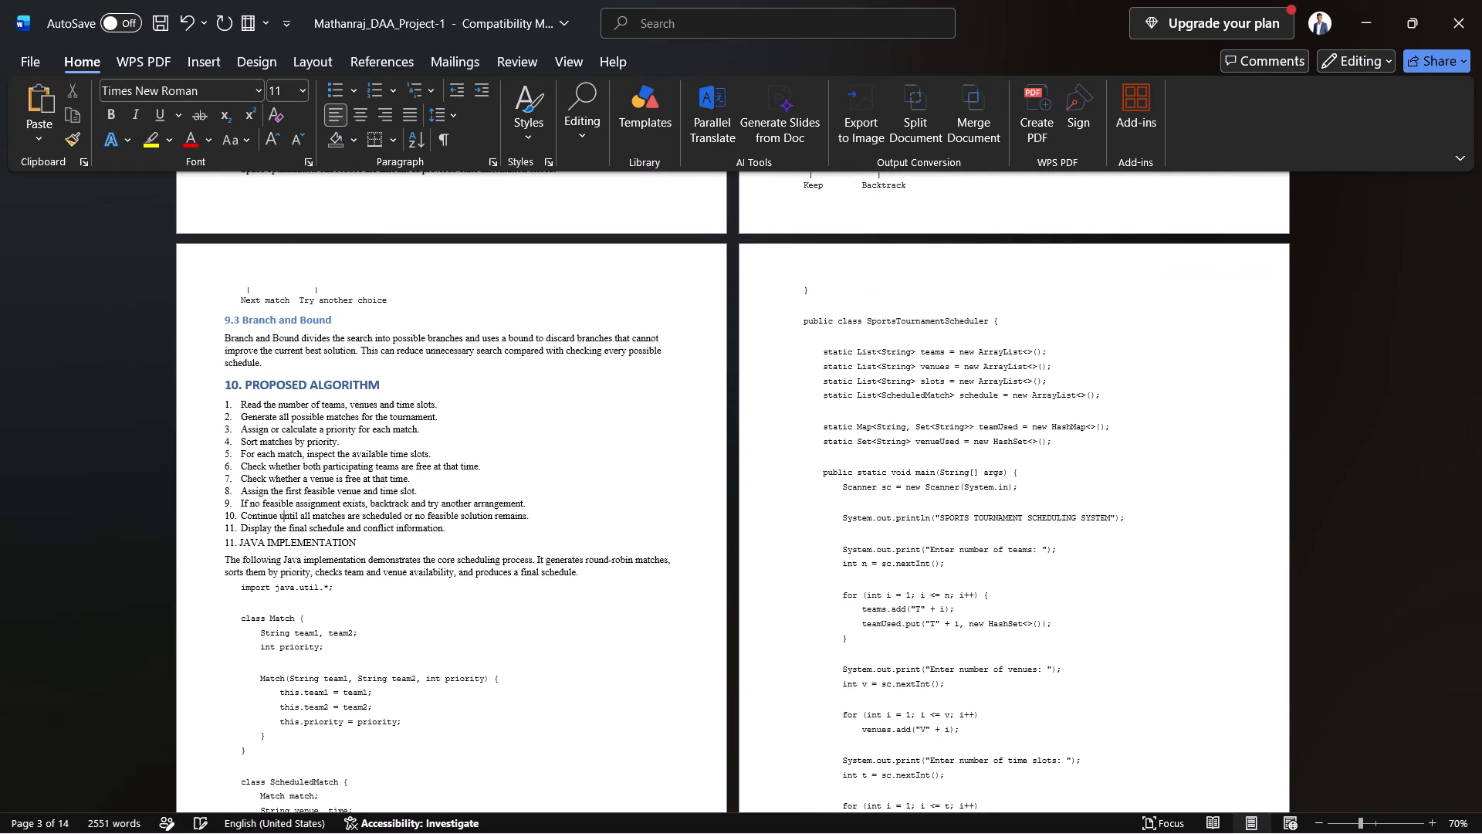
pyautogui.press('Return')
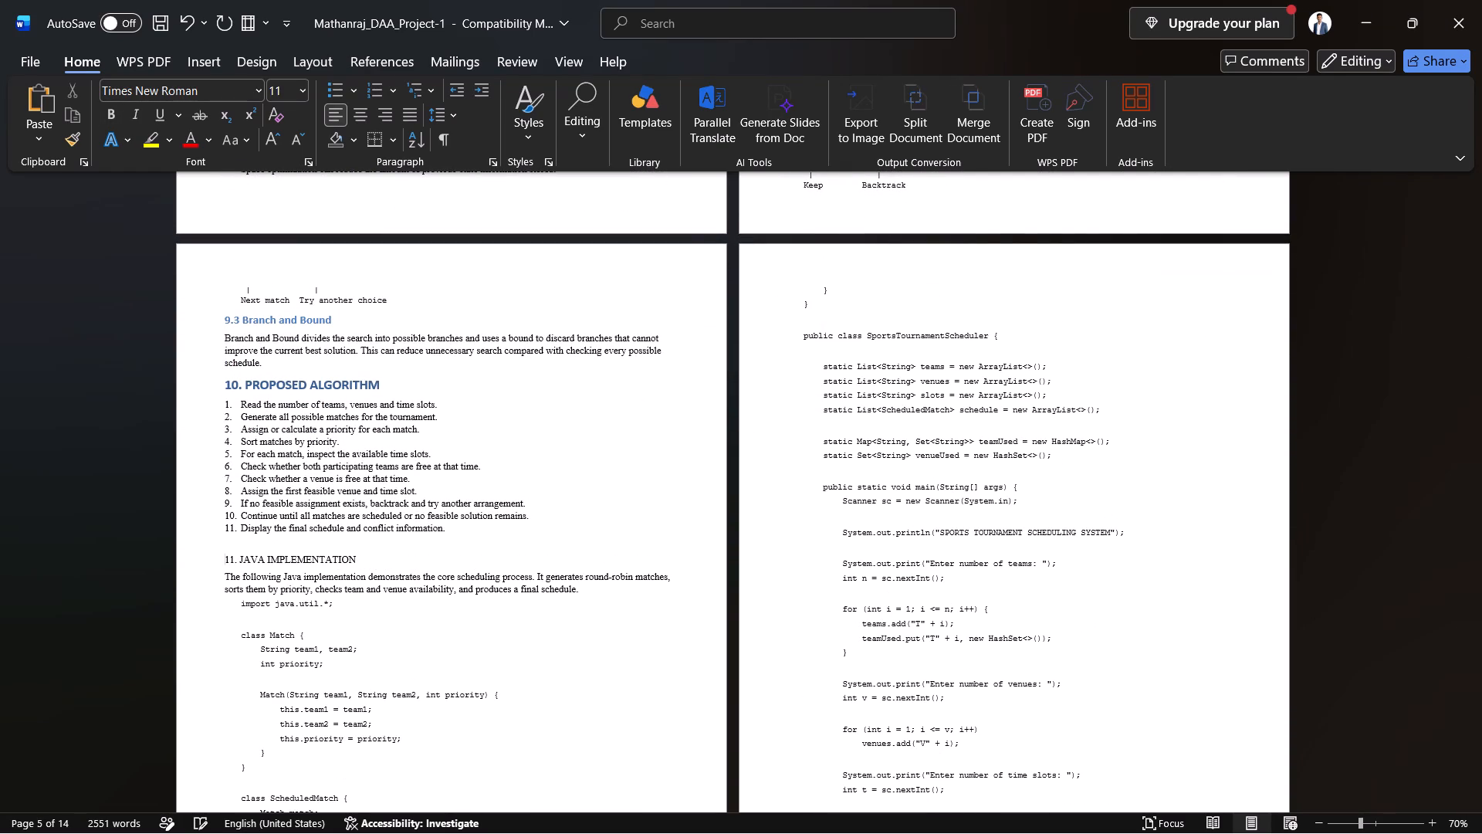
# Remove the page break before 12. SAMPLE INPUT so it directly follows the closing braces of the Java code.
pyautogui.scroll(-3, 949, 310)
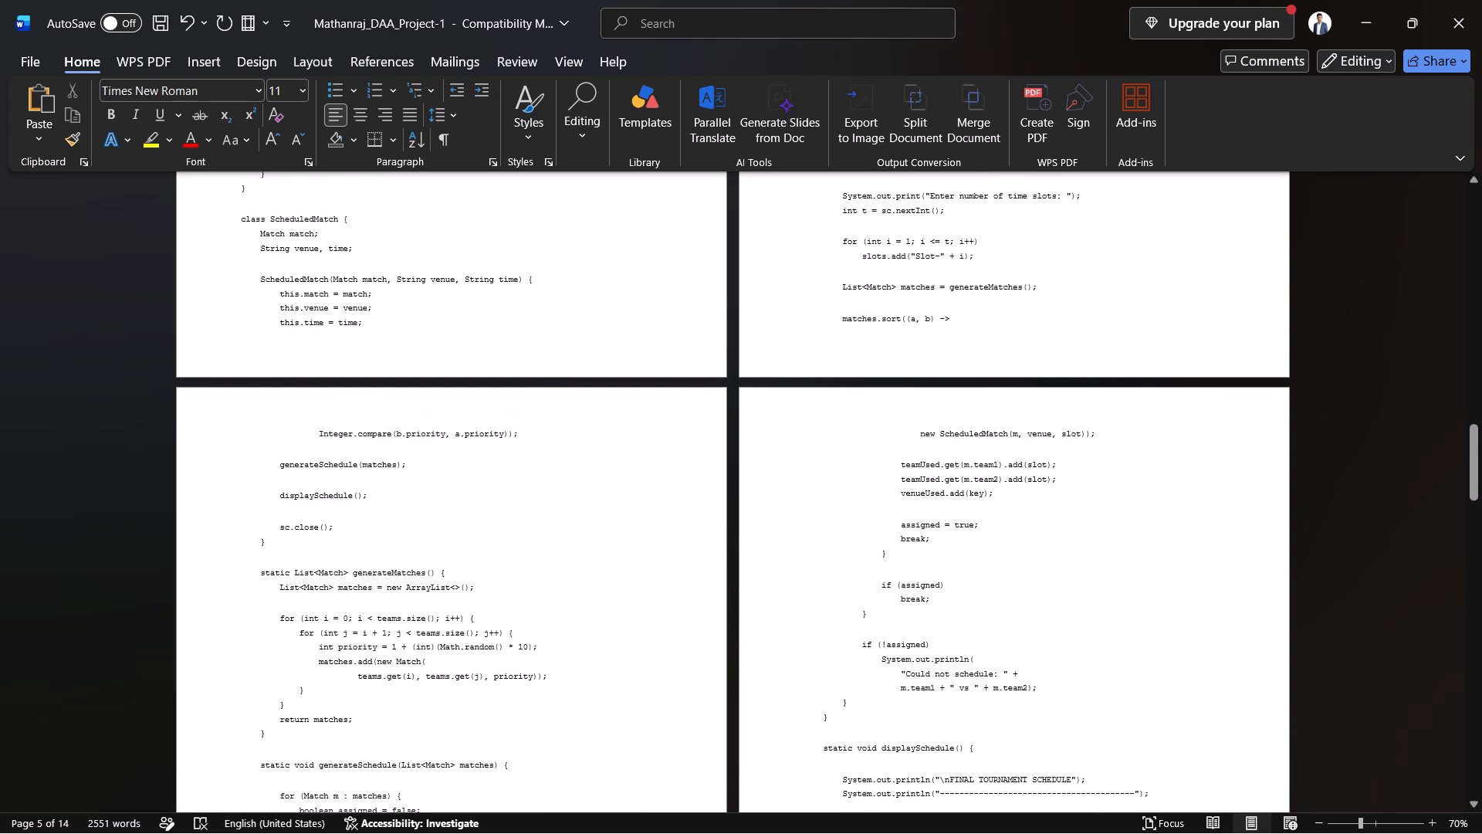
pyautogui.scroll(-2, 949, 310)
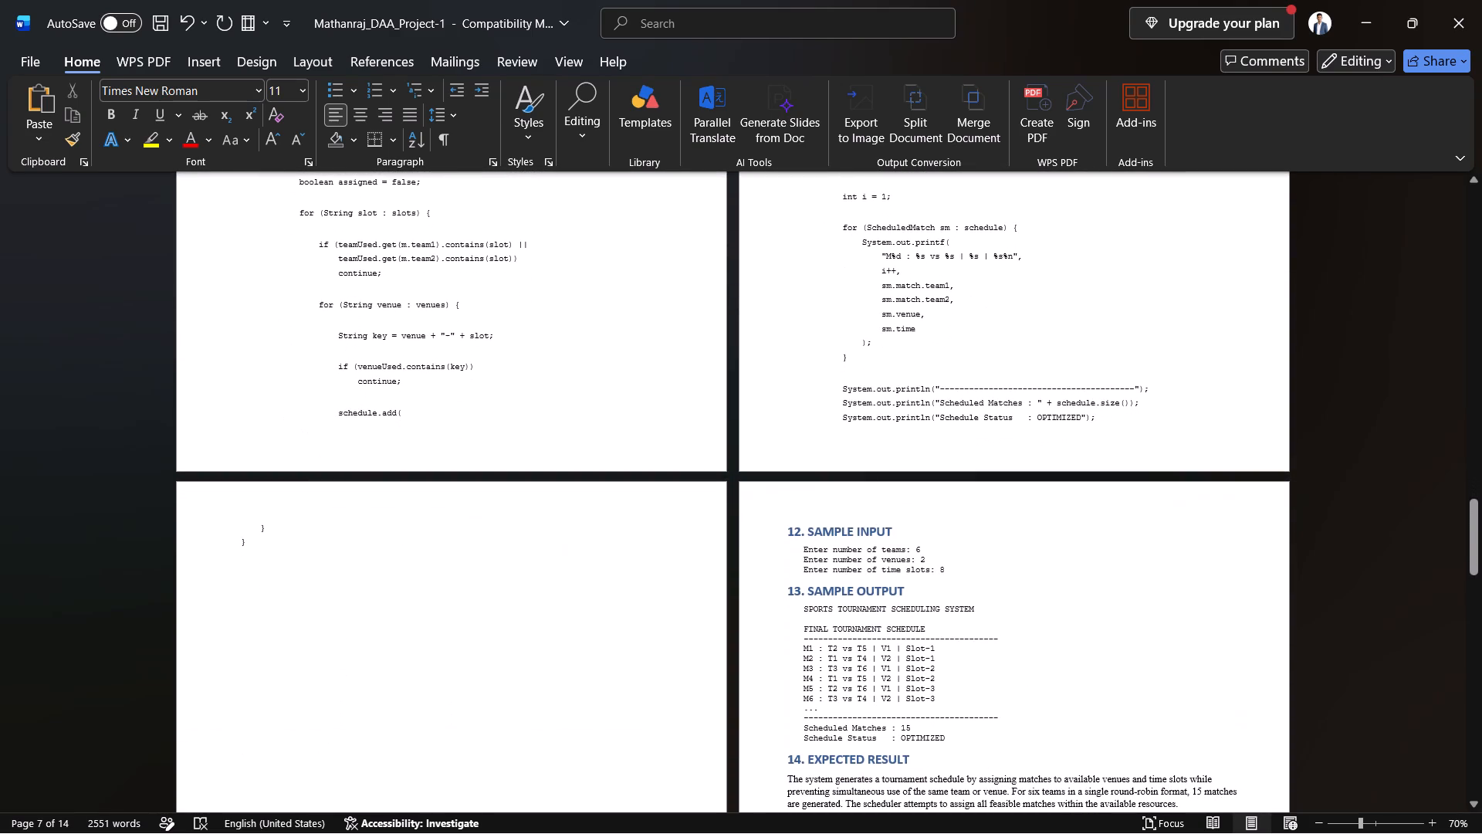
pyautogui.click(787, 532)
pyautogui.press('BackSpace')
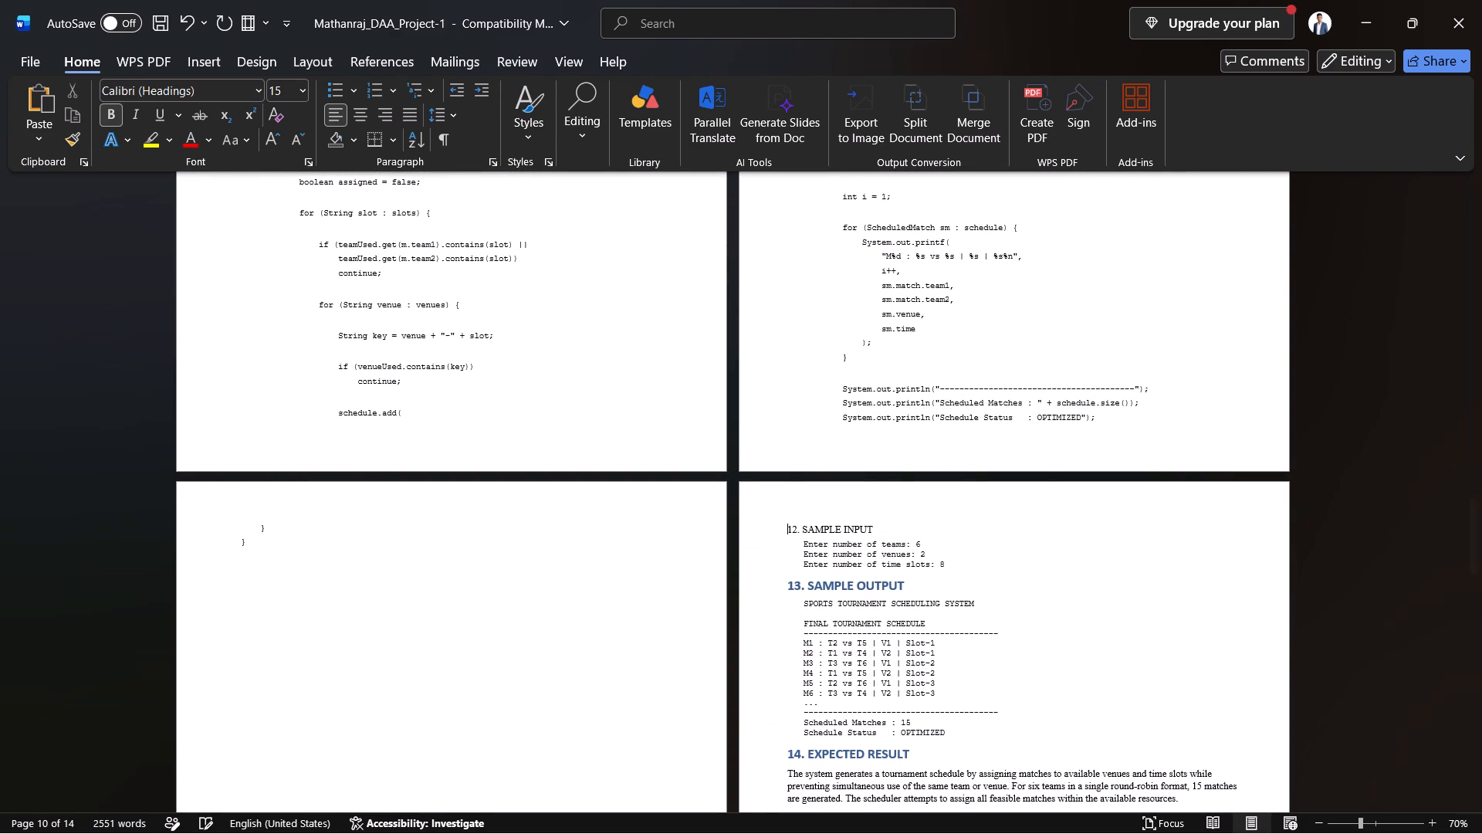
pyautogui.scroll(-1, 787, 532)
pyautogui.press('BackSpace')
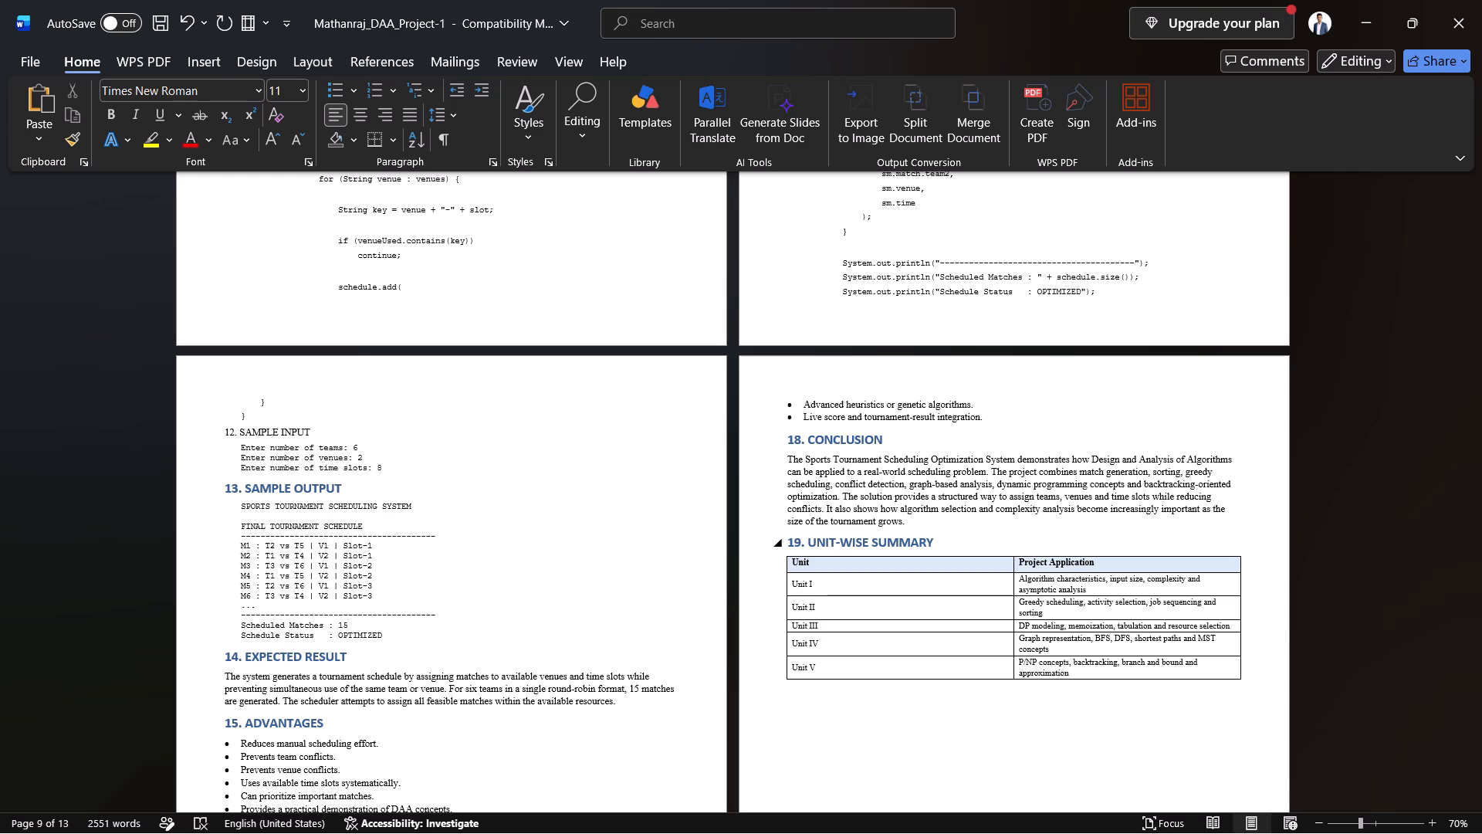
# Pull the DETAILED TIME AND SPACE COMPLEXITY ANALYSIS heading up directly below the Unit-Wise Summary table and indent it with five spaces.
pyautogui.scroll(-1, 787, 532)
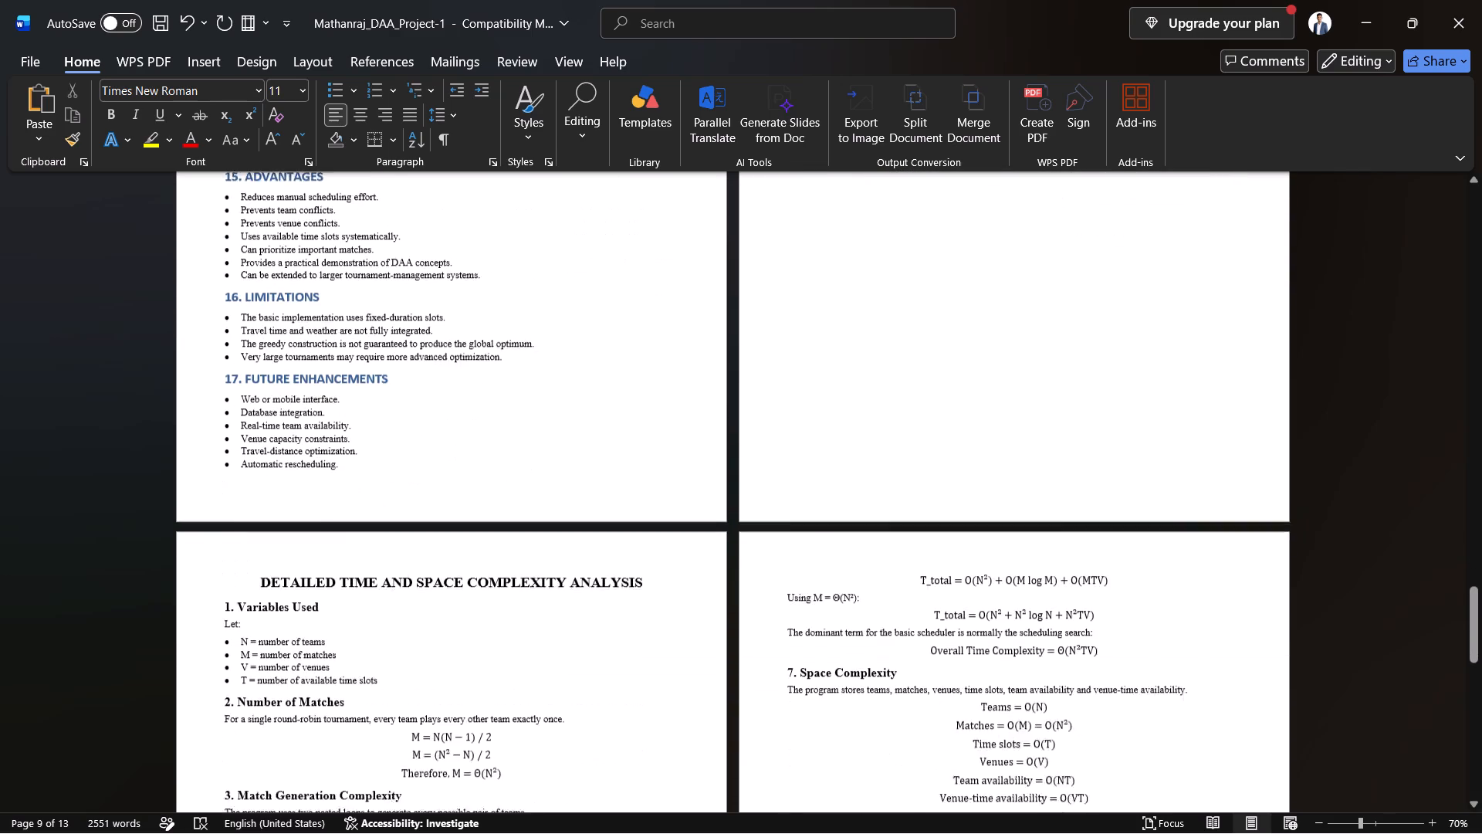
pyautogui.click(255, 529)
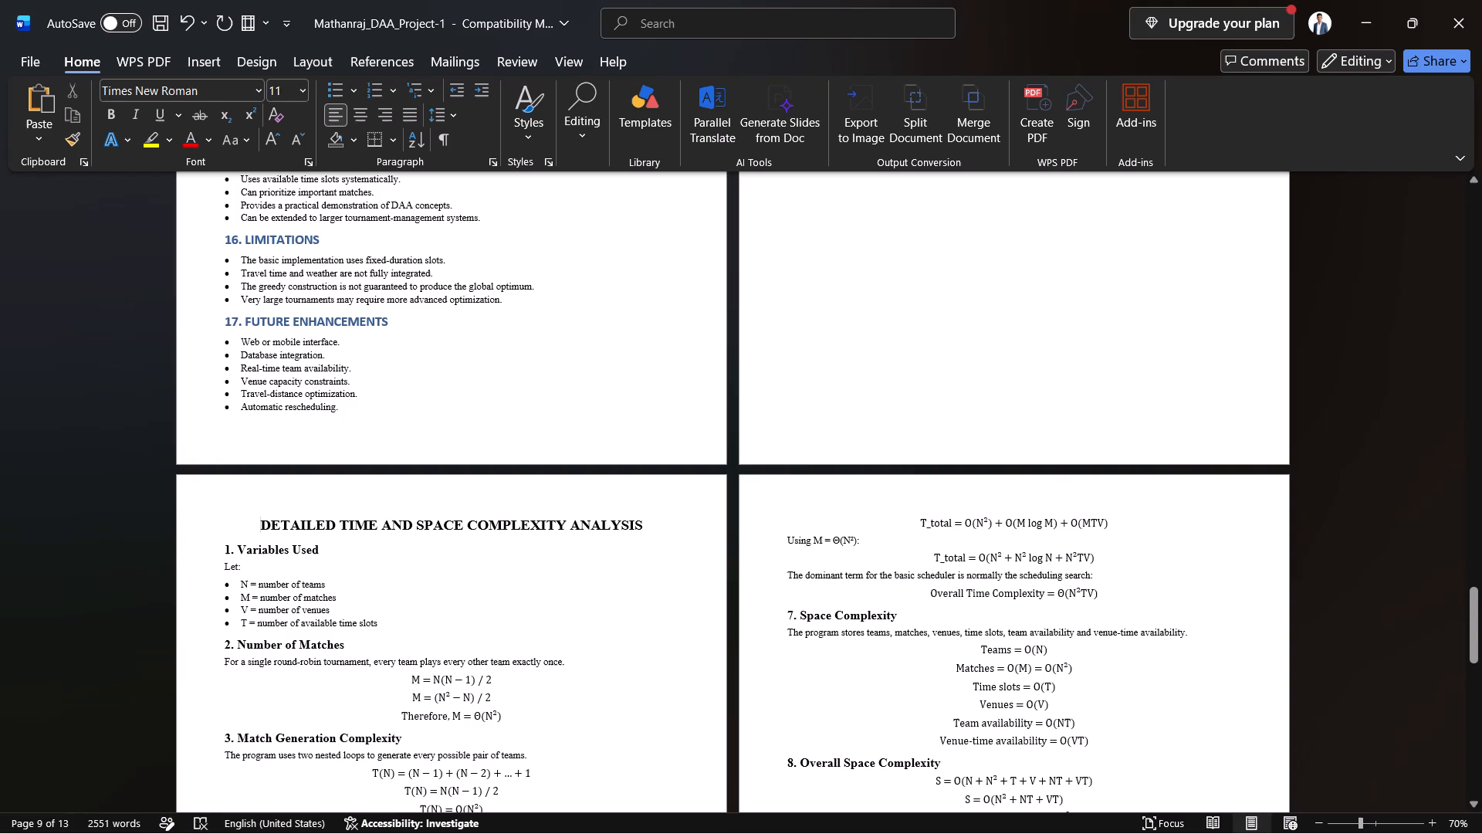
pyautogui.press('BackSpace')
pyautogui.press('BackSpace')
pyautogui.press('BackSpace')
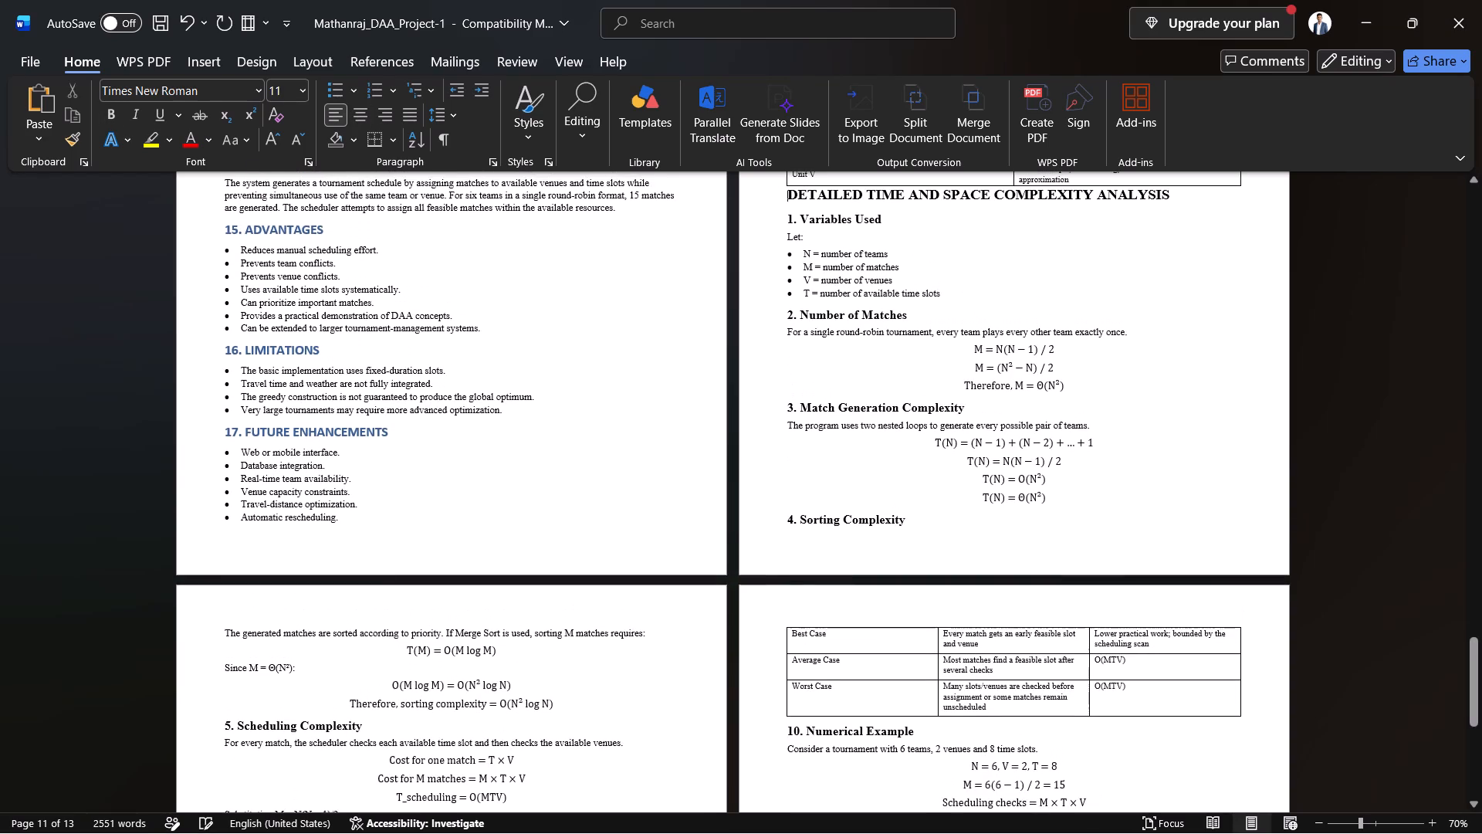
pyautogui.scroll(1, 255, 529)
pyautogui.press('space')
pyautogui.press('space')
pyautogui.press('space')
pyautogui.press('space')
pyautogui.press('space')
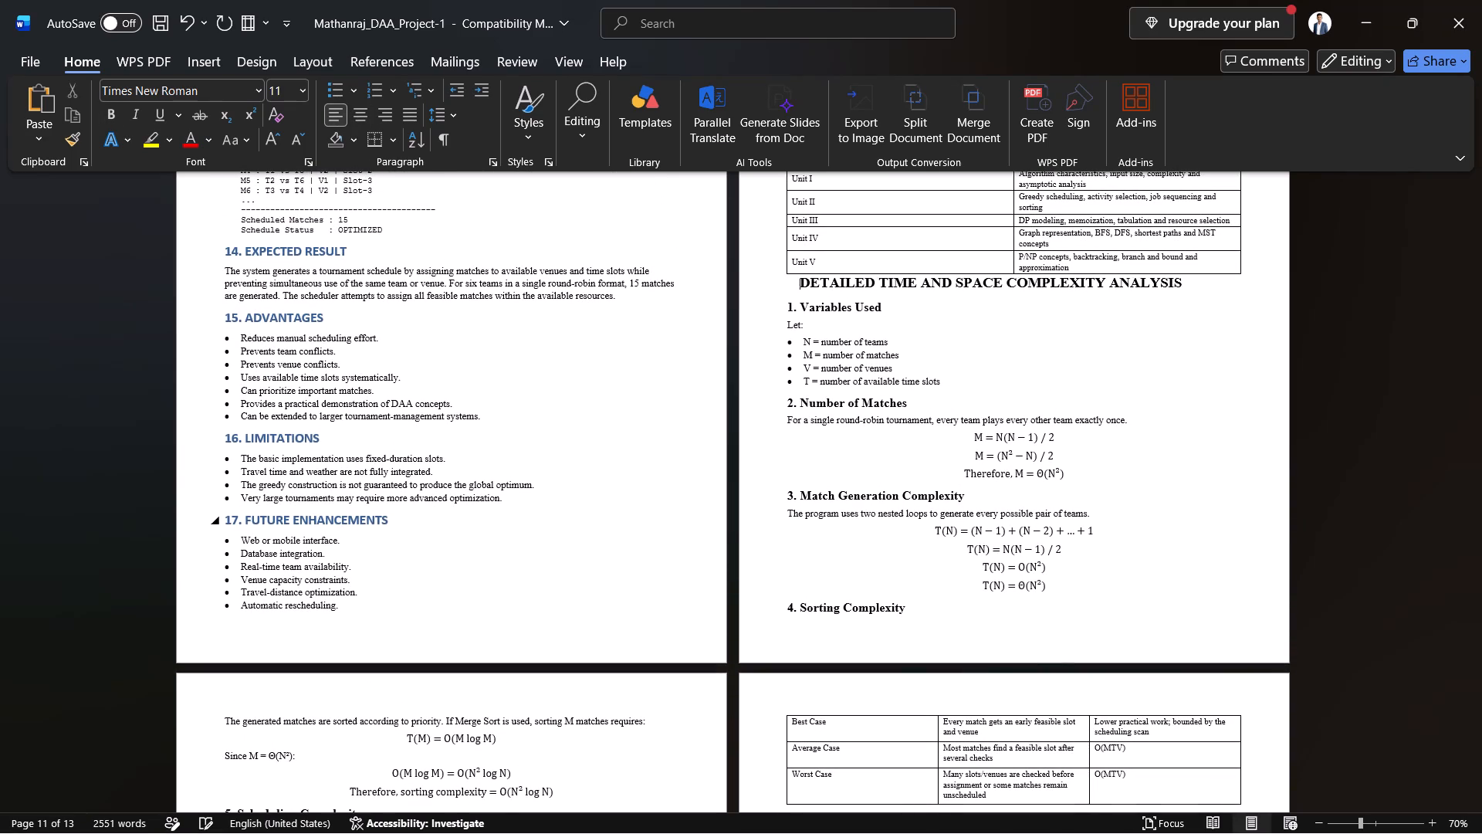
# Look over the complexity analysis pages through the end of the report to check the page layout and table splits.
pyautogui.scroll(-2, 255, 529)
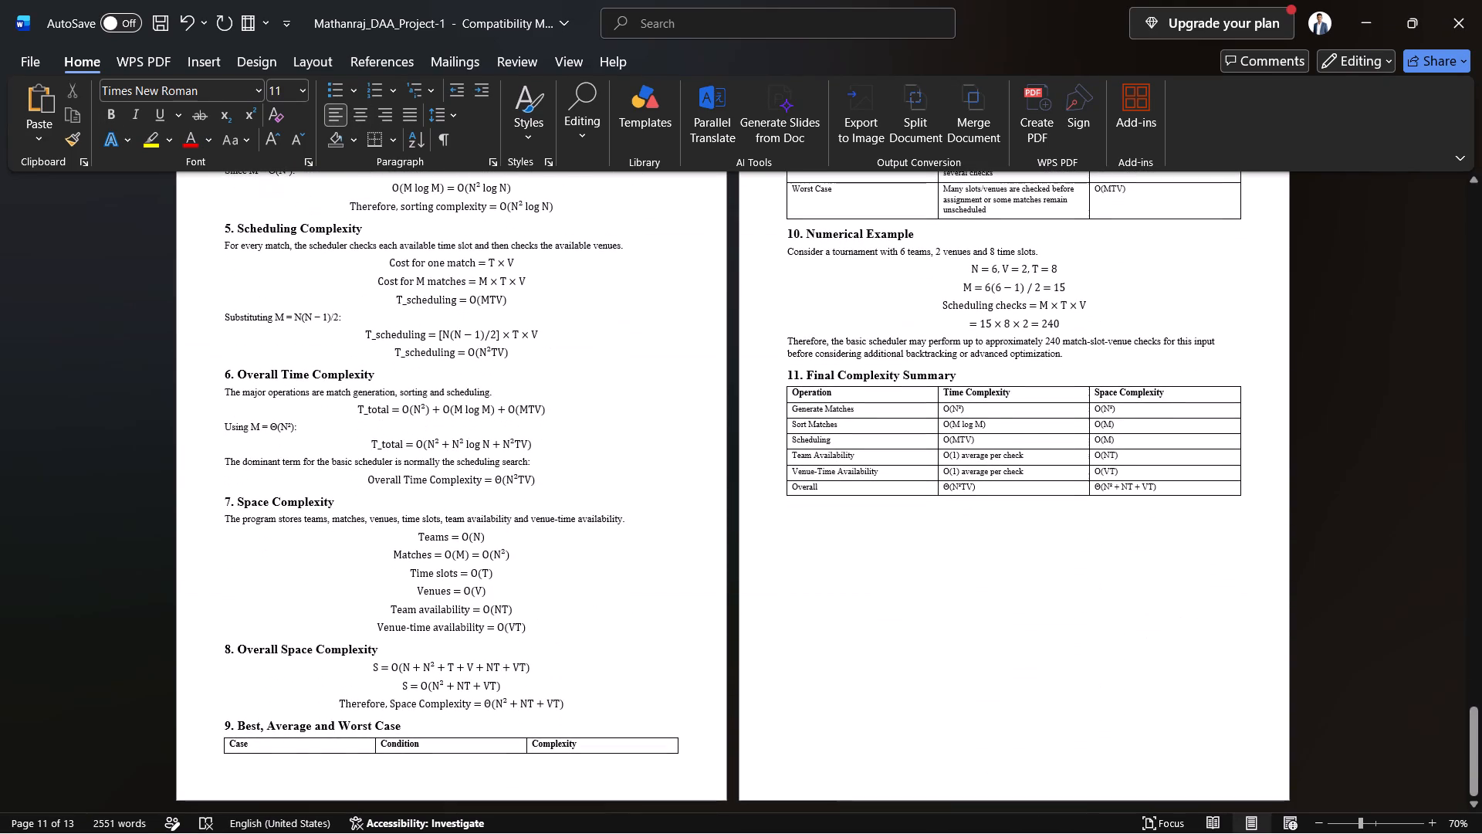
pyautogui.scroll(-2, 265, 544)
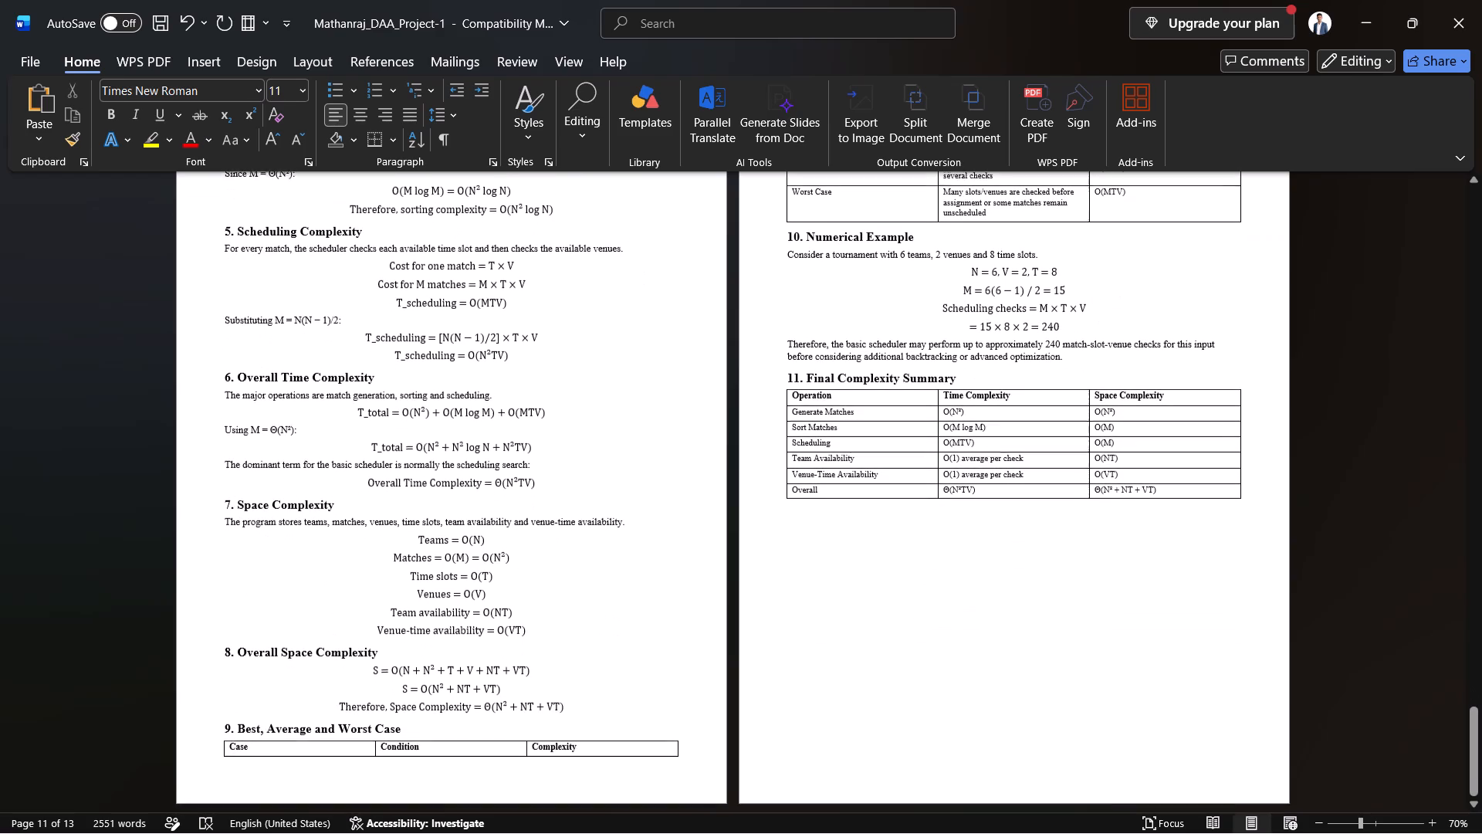
pyautogui.scroll(-1, 265, 544)
pyautogui.keyDown('ctrl'); pyautogui.scroll(-4, 265, 544); pyautogui.keyUp('ctrl')
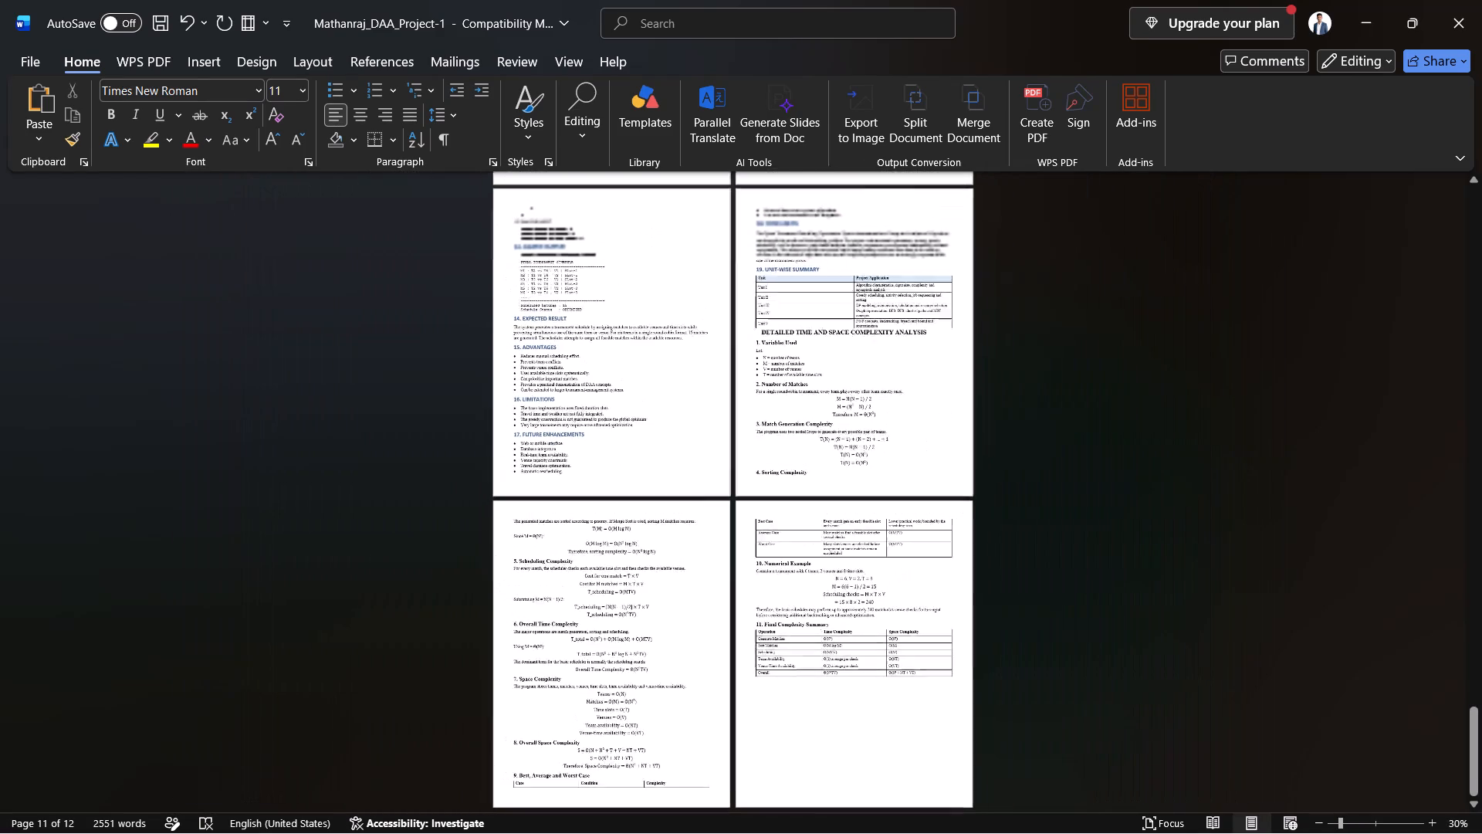
pyautogui.keyDown('ctrl'); pyautogui.scroll(5, 265, 544); pyautogui.keyUp('ctrl')
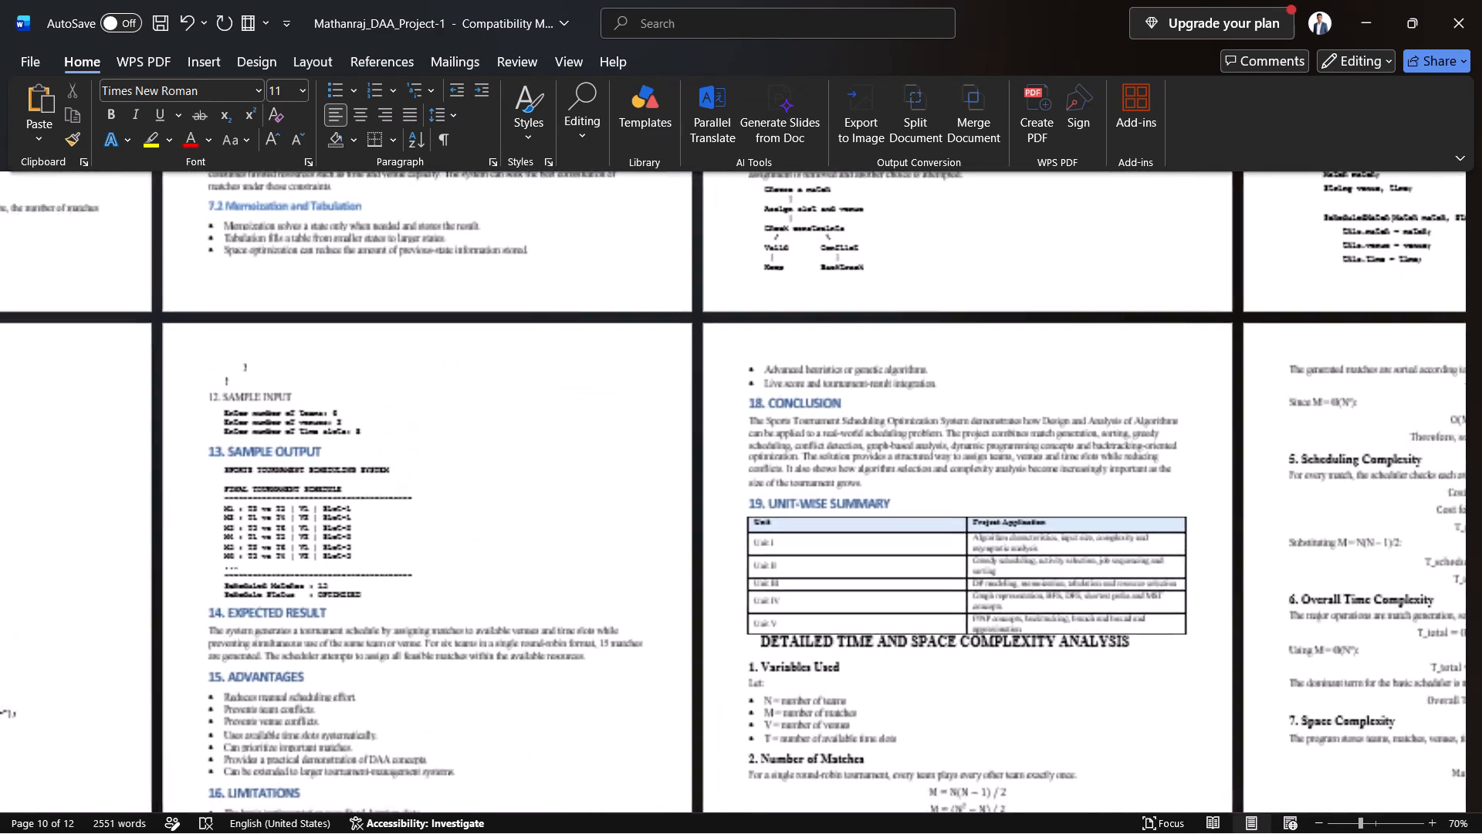
pyautogui.keyDown('ctrl'); pyautogui.scroll(3, 265, 544); pyautogui.keyUp('ctrl')
pyautogui.scroll(-19, 265, 544)
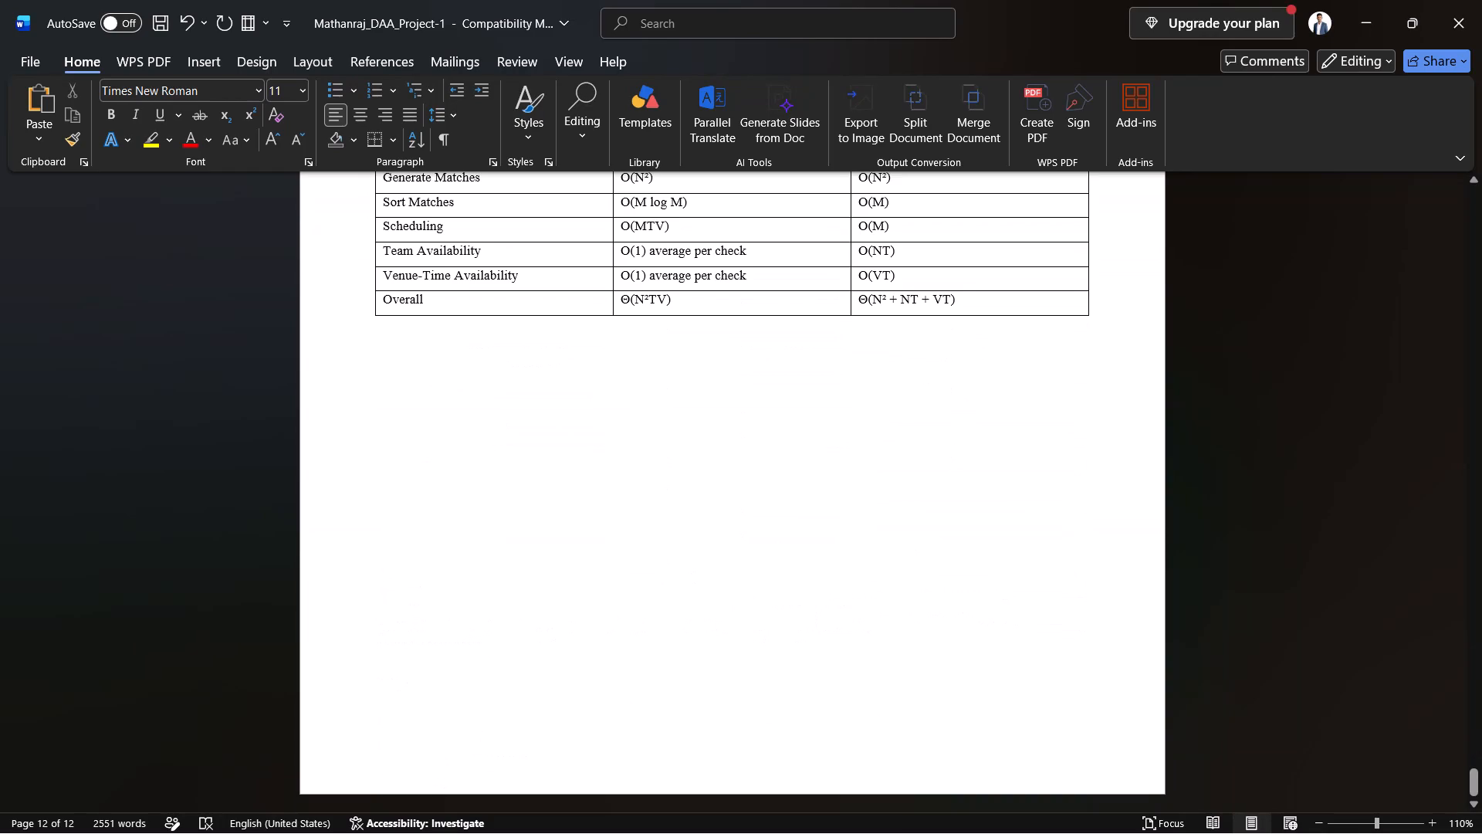
# Insert two blank lines after the Therefore, Space Complexity equation to move 9. Best, Average and Worst Case onto the next page.
pyautogui.scroll(1, 265, 544)
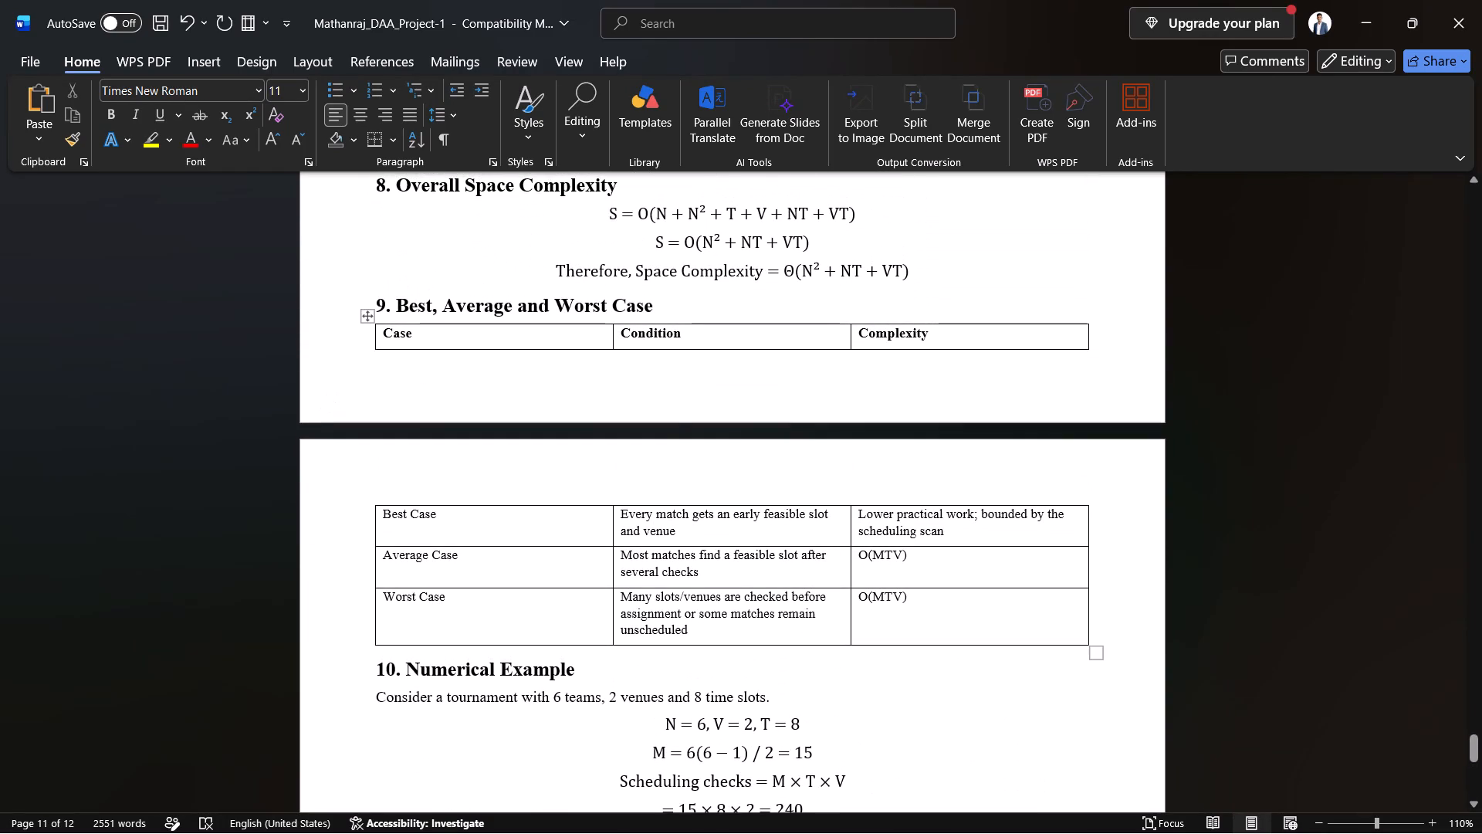
pyautogui.click(910, 270)
pyautogui.press('Return')
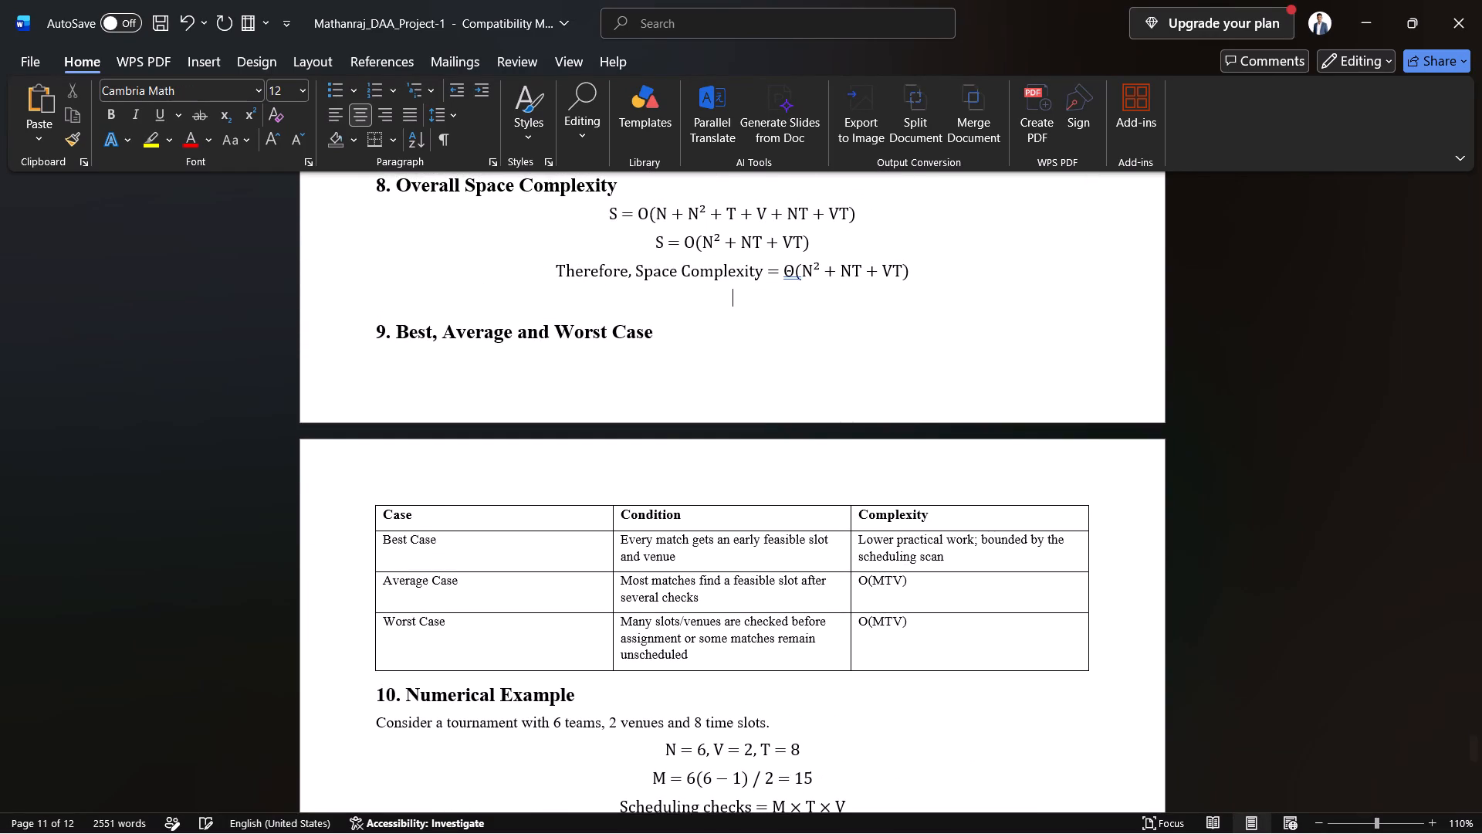
pyautogui.press('Return')
# Set the line spacing of the whole Java code listing, from import java.util.* to the last closing brace, to 1.0.
pyautogui.keyDown('ctrl'); pyautogui.scroll(-1, 910, 270); pyautogui.keyUp('ctrl')
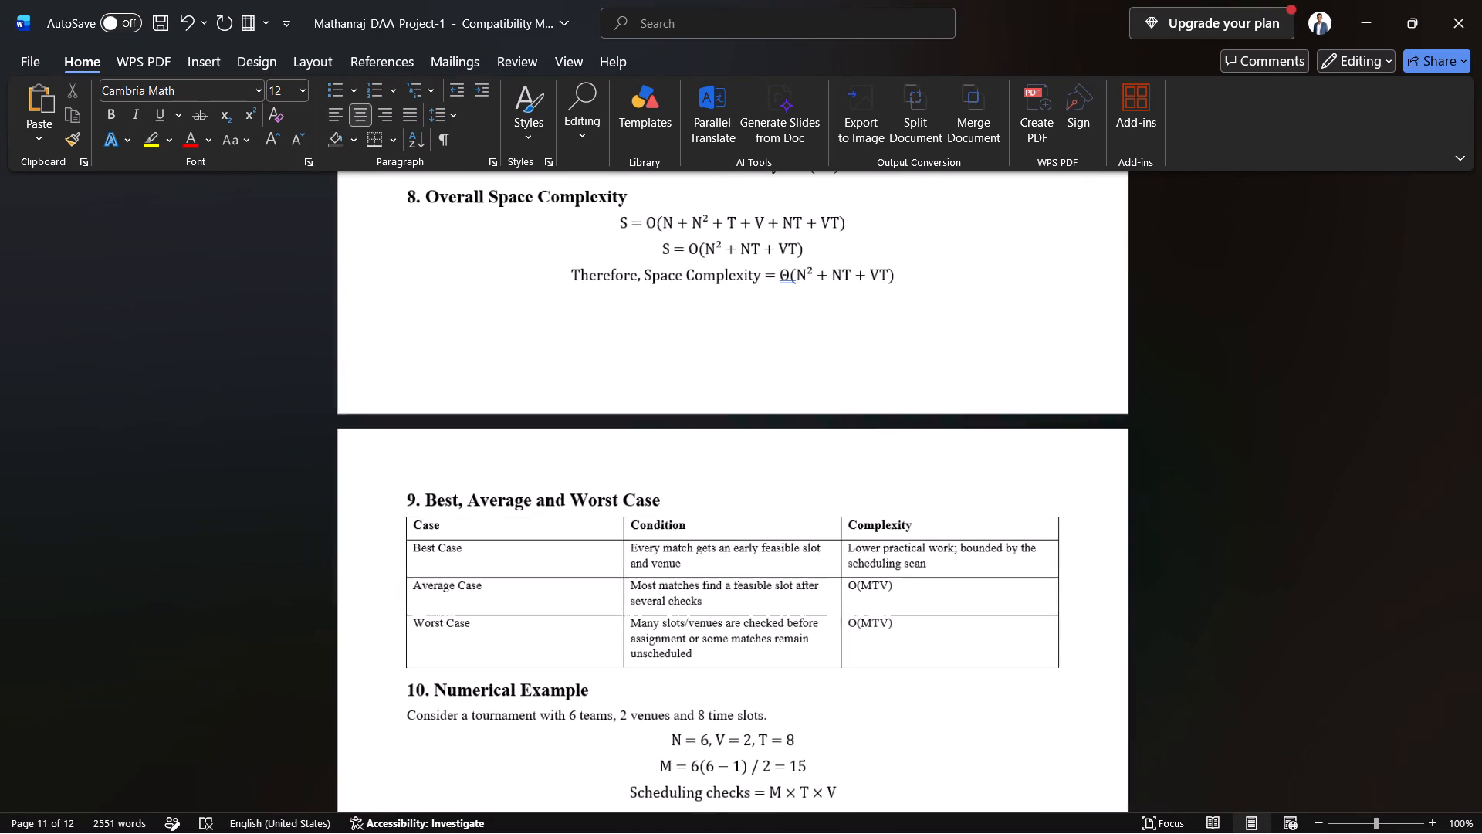
pyautogui.keyDown('ctrl'); pyautogui.scroll(-2, 932, 379); pyautogui.keyUp('ctrl')
pyautogui.scroll(4, 932, 379)
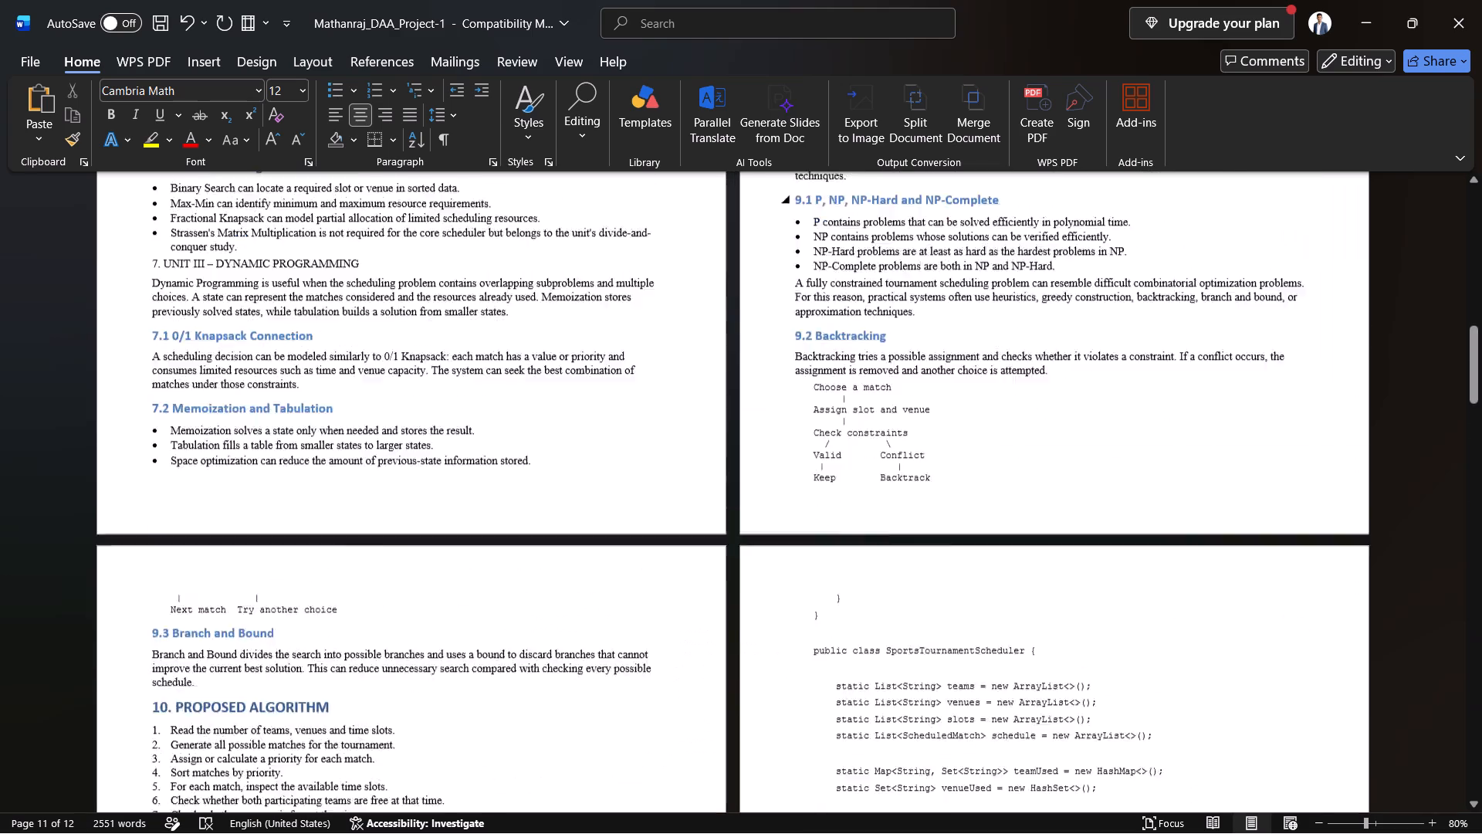
pyautogui.scroll(-1, 932, 379)
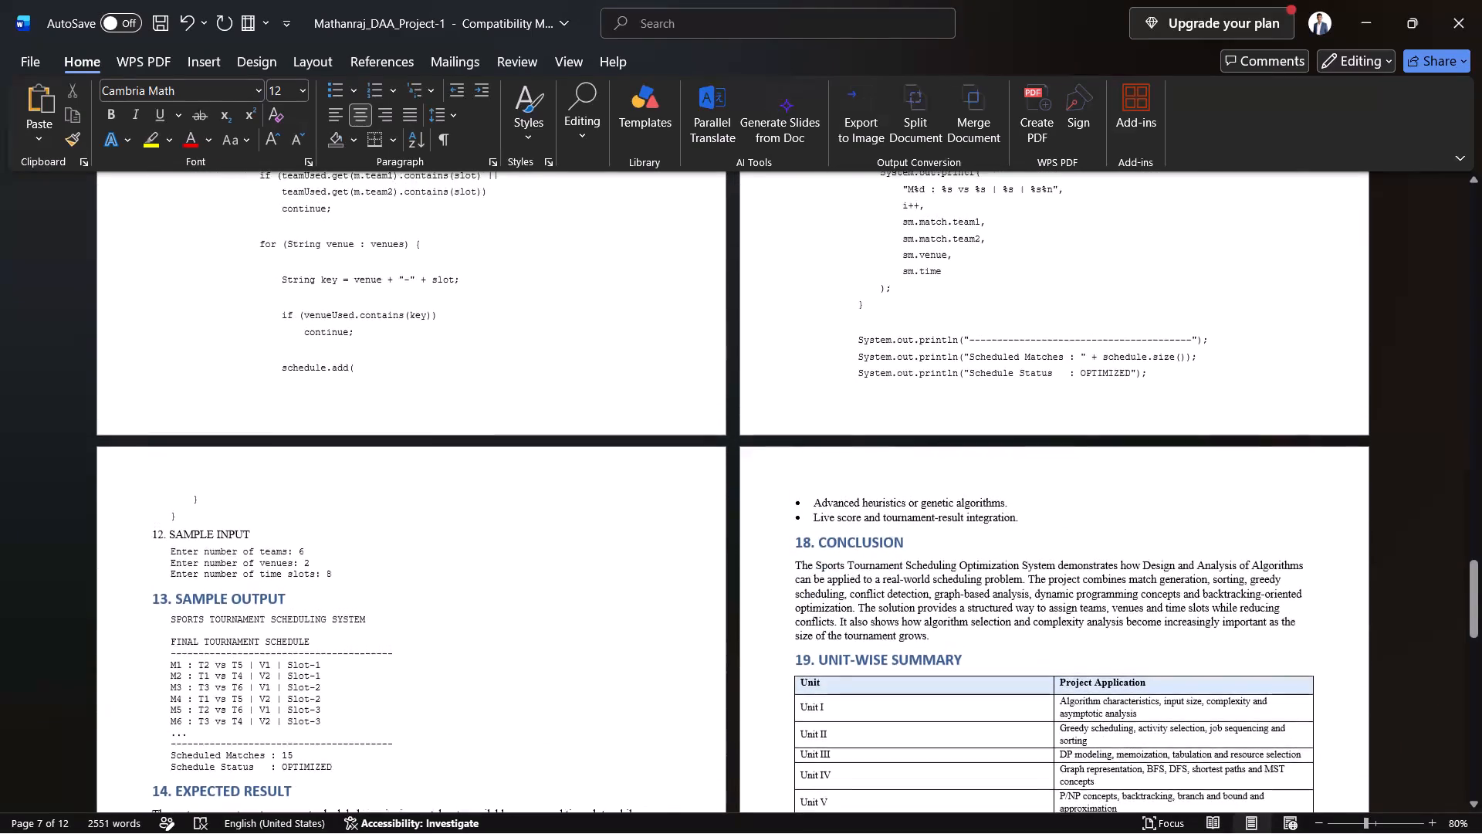
pyautogui.scroll(2, 932, 379)
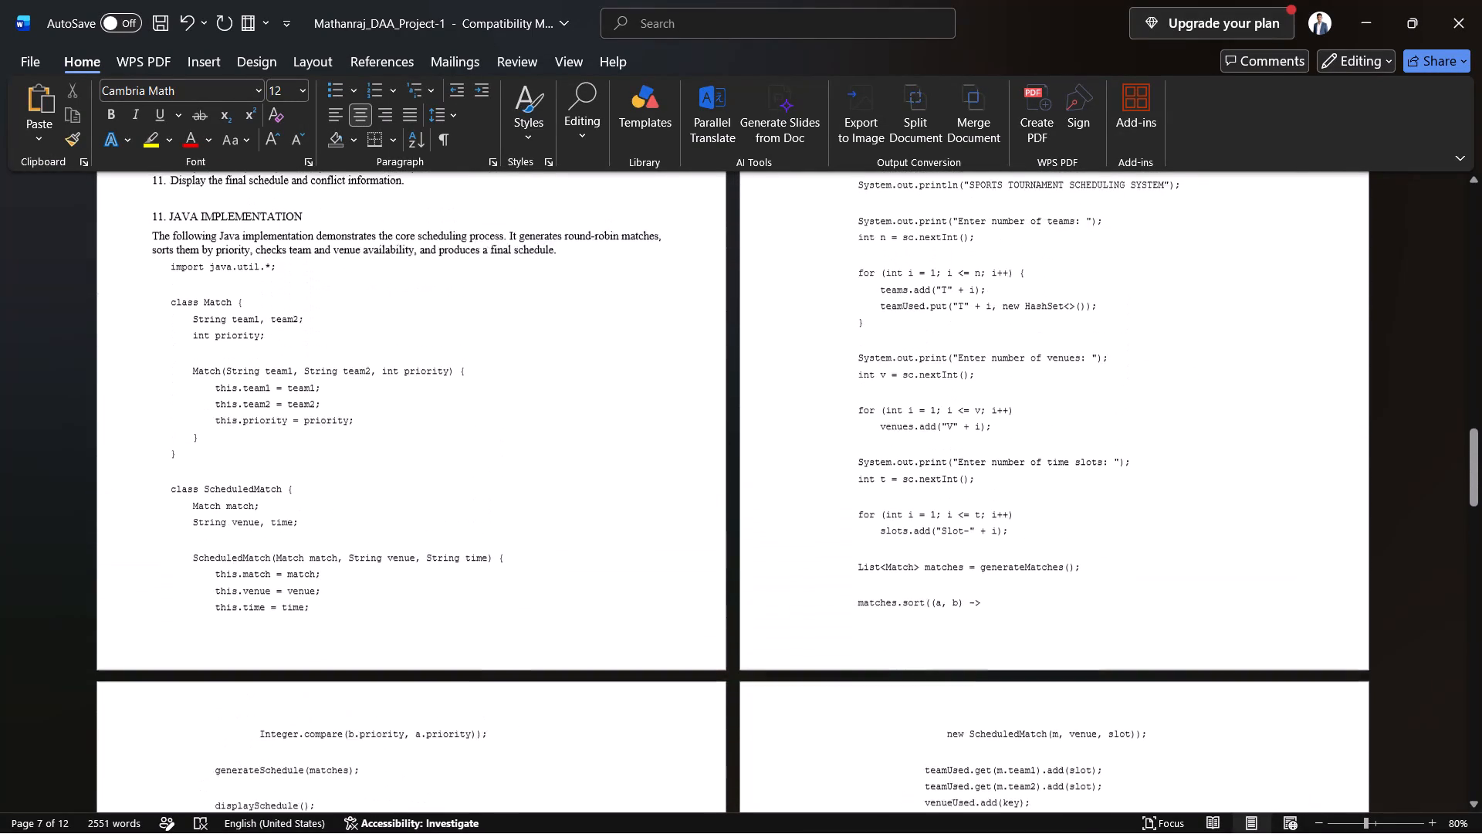
pyautogui.scroll(1, 932, 379)
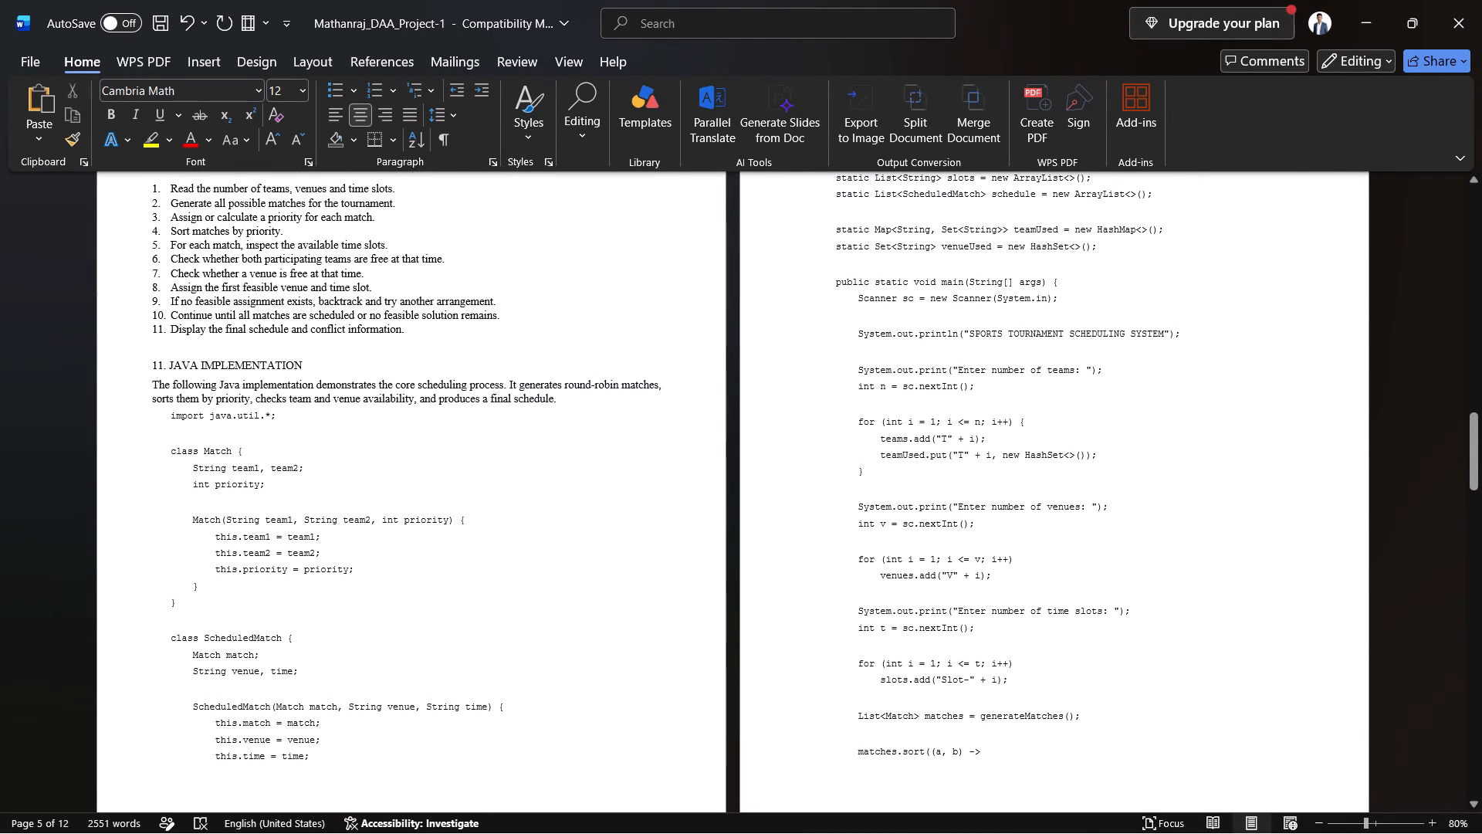
pyautogui.moveTo(166, 416); pyautogui.dragTo(731, 819)
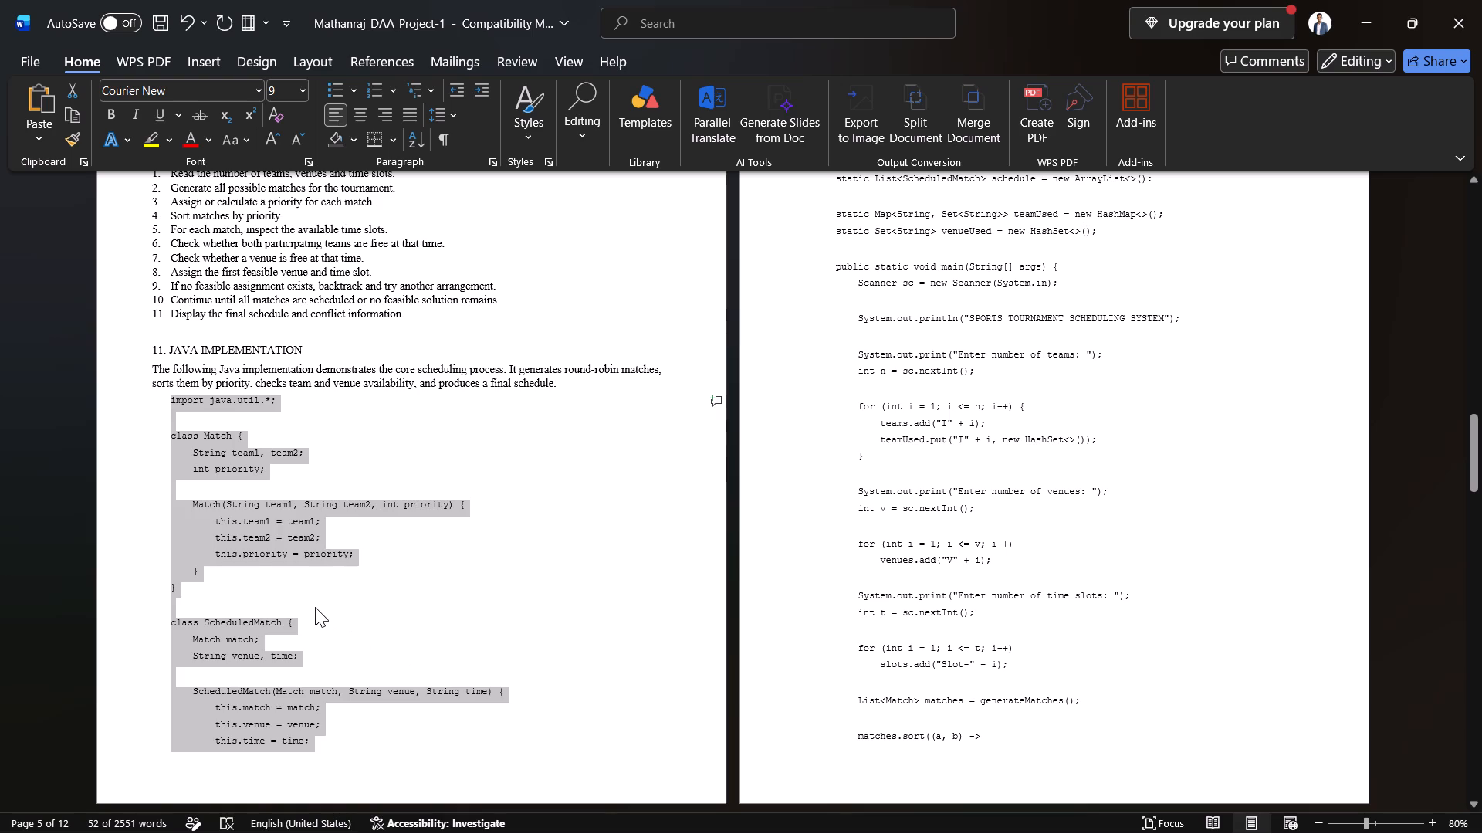
pyautogui.click(315, 607)
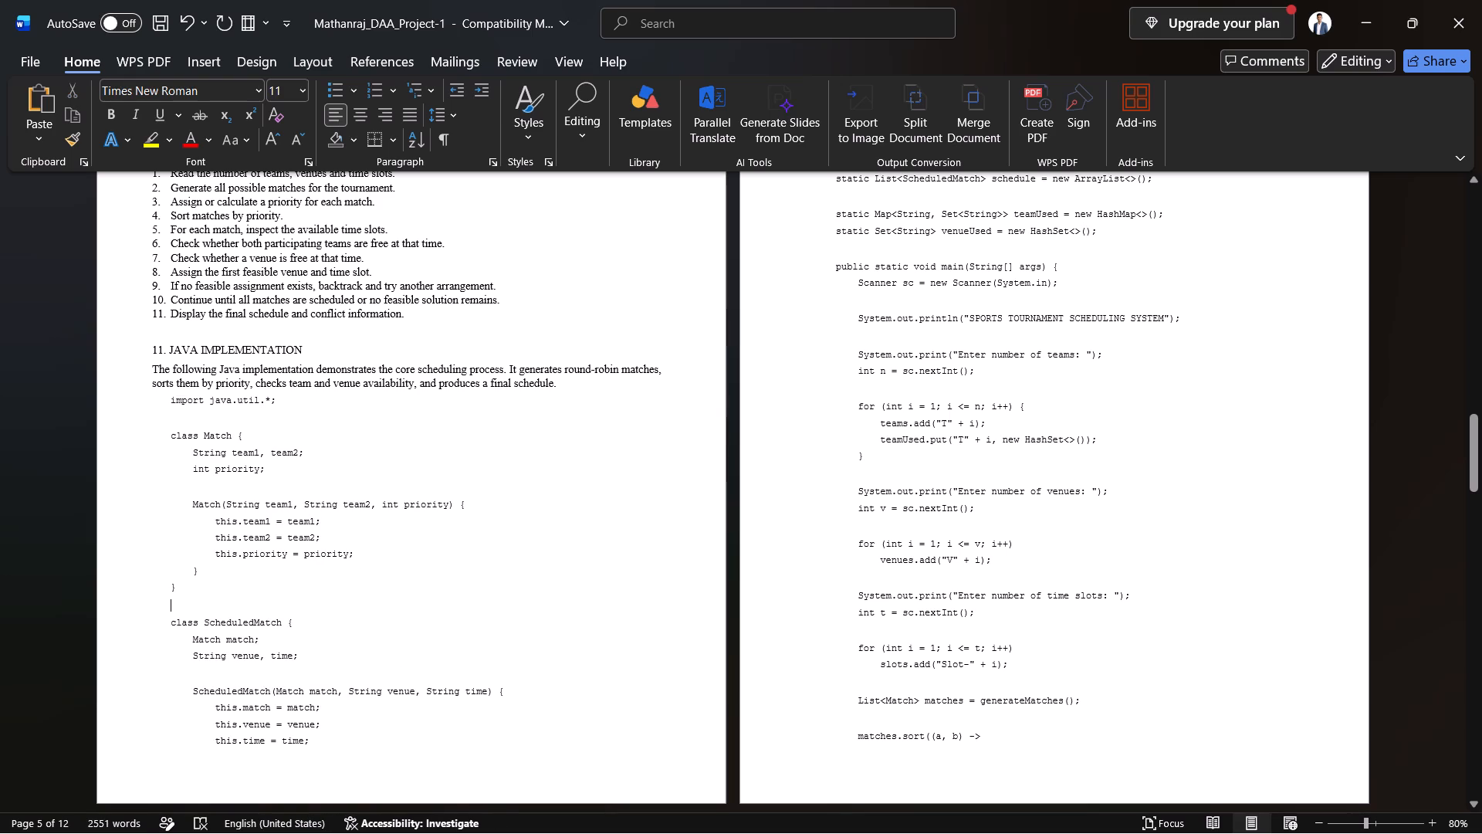
pyautogui.moveTo(164, 400); pyautogui.dragTo(494, 833)
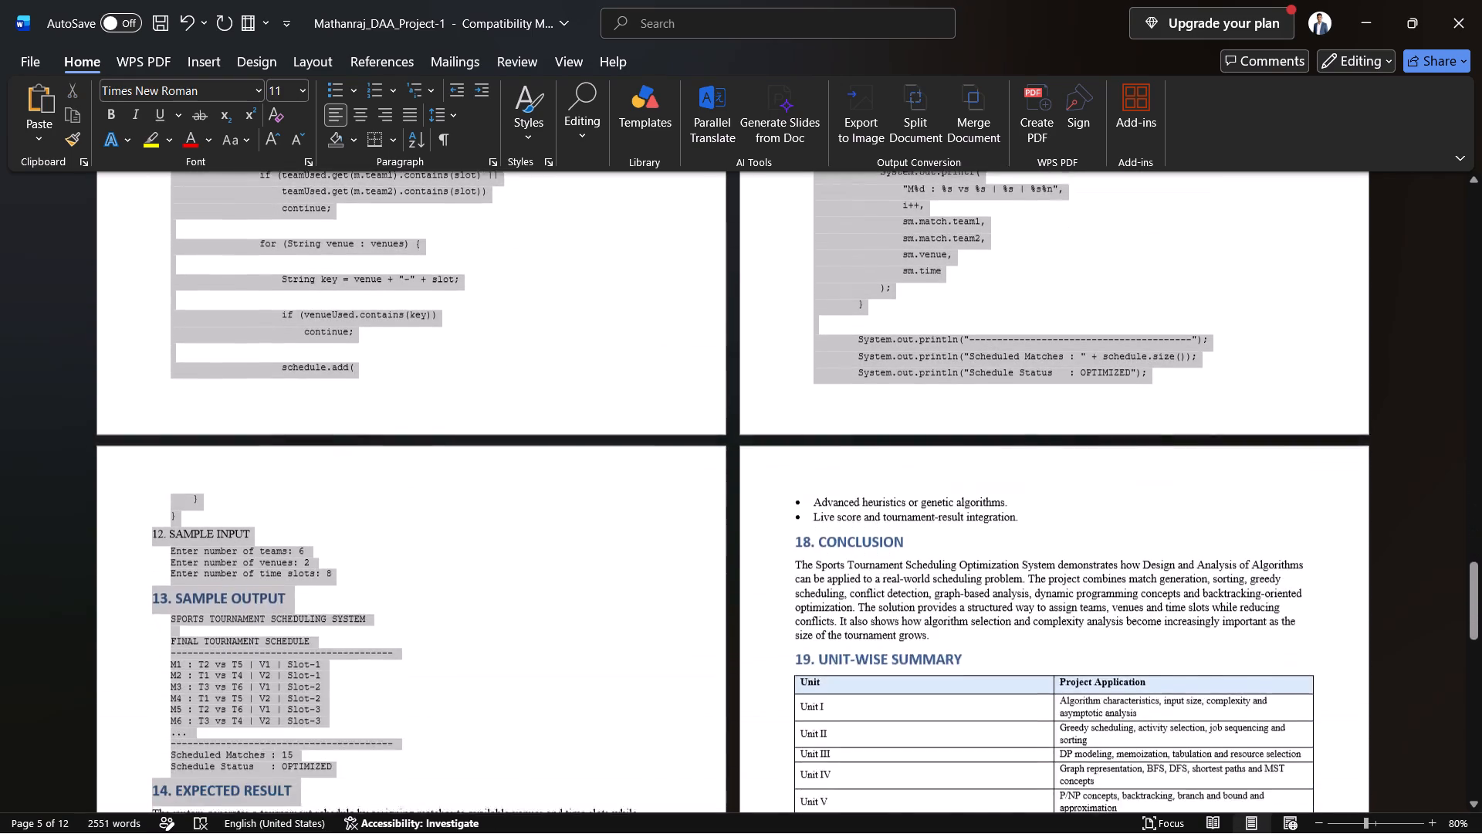
pyautogui.moveTo(494, 833); pyautogui.dragTo(406, 378)
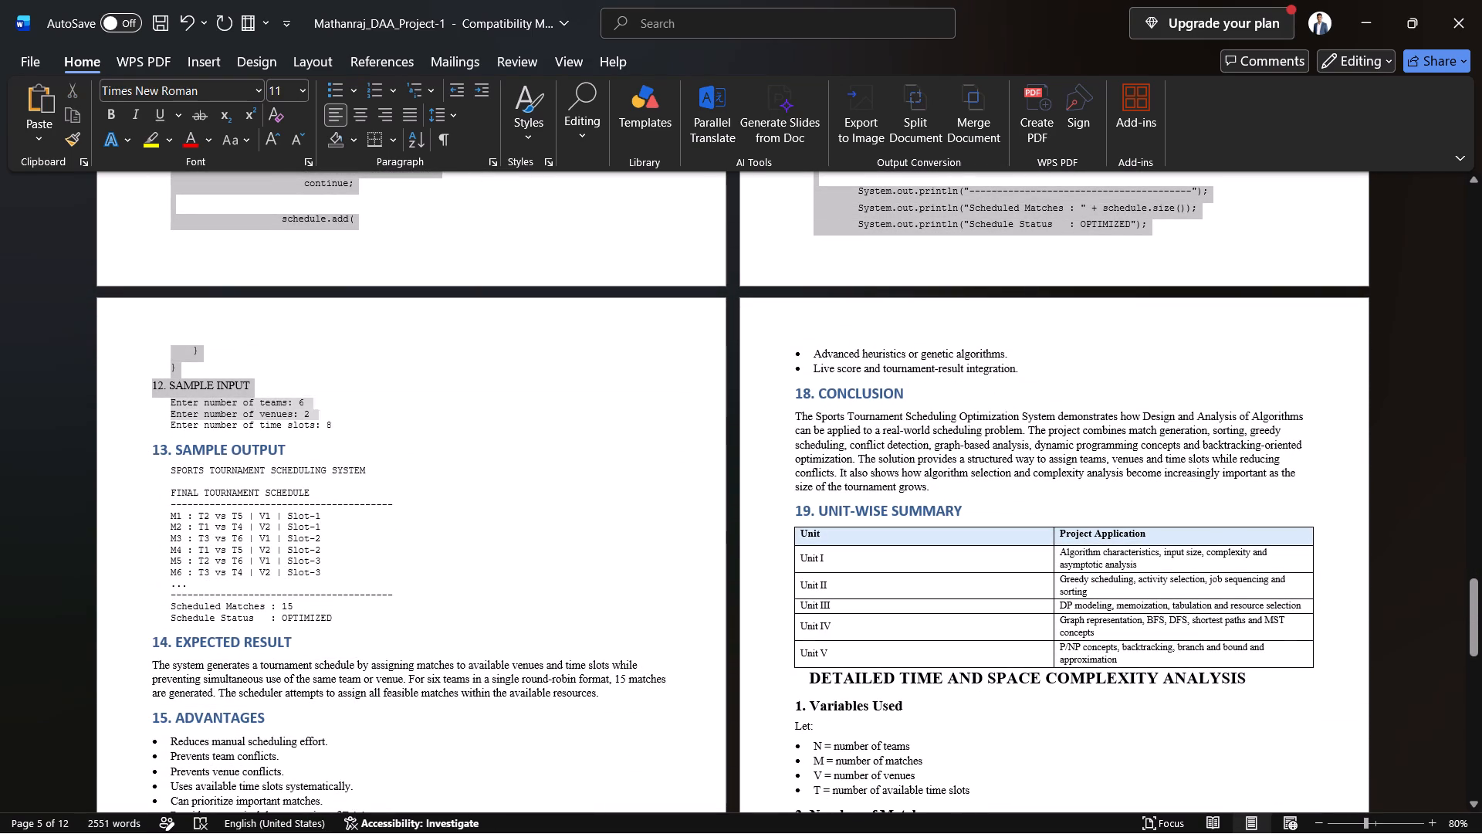
pyautogui.moveTo(406, 378); pyautogui.dragTo(875, 298)
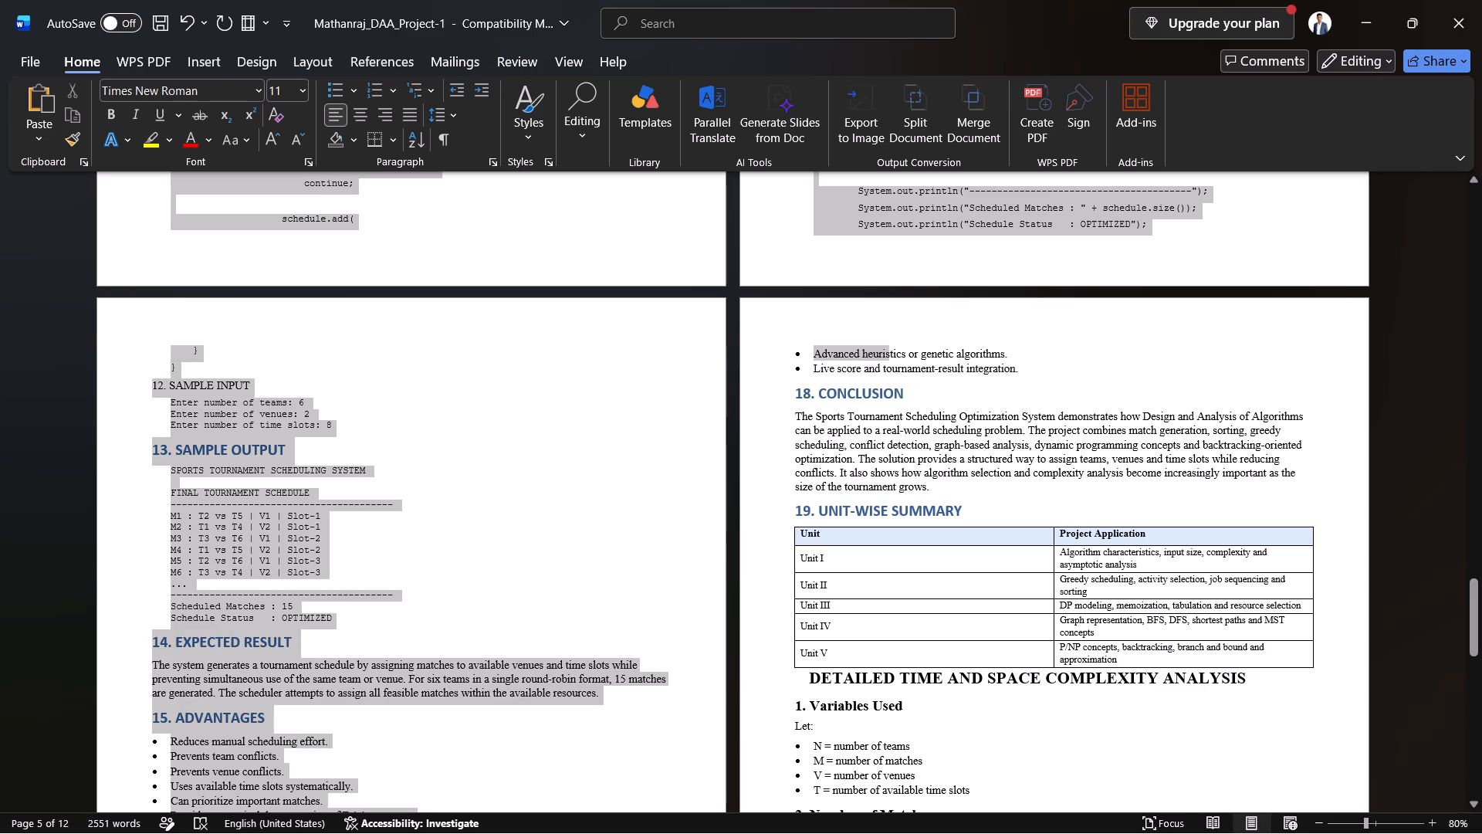
pyautogui.moveTo(875, 298); pyautogui.dragTo(1118, 275)
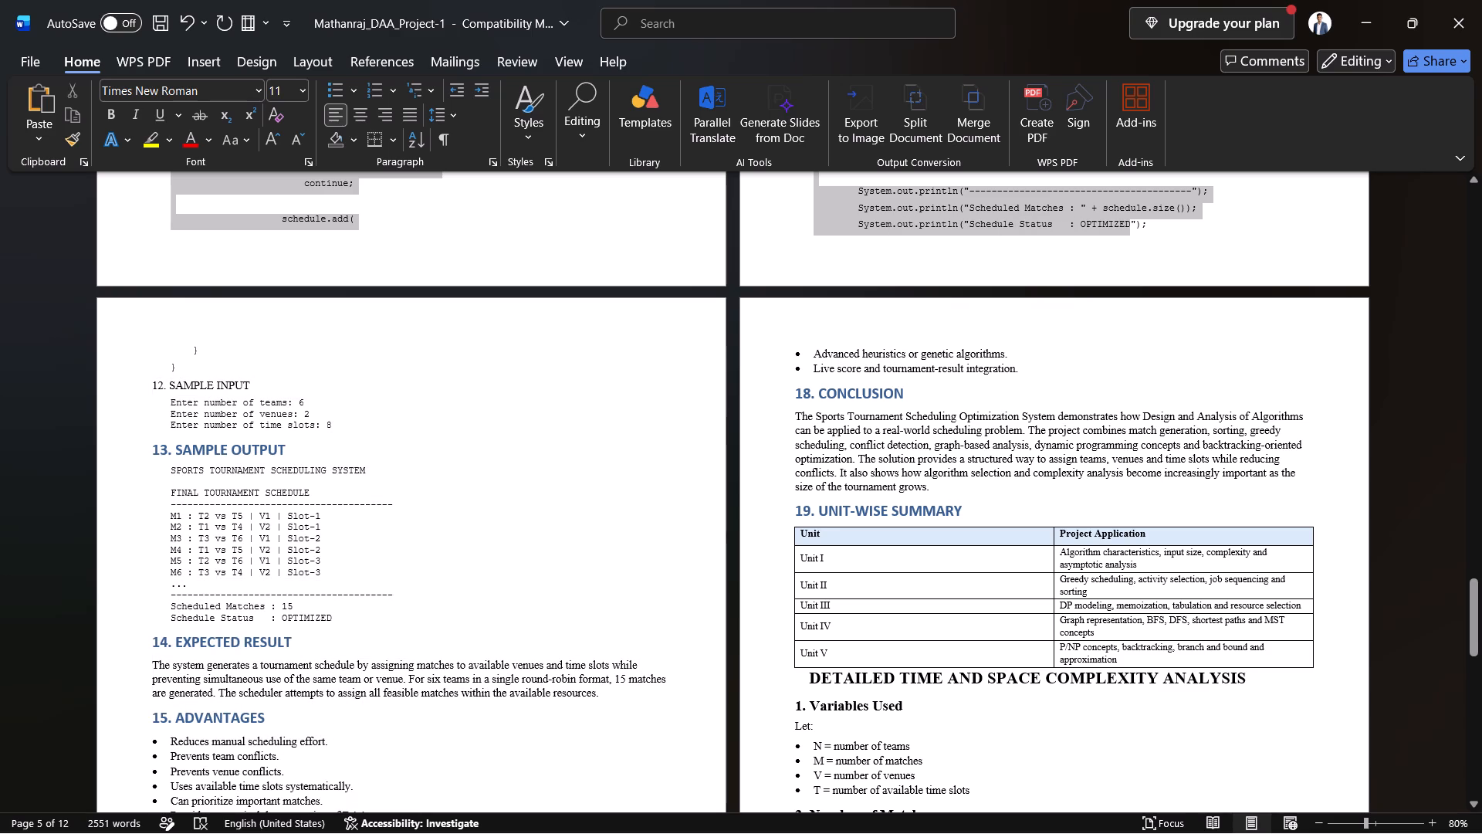
pyautogui.moveTo(1118, 275); pyautogui.dragTo(196, 369)
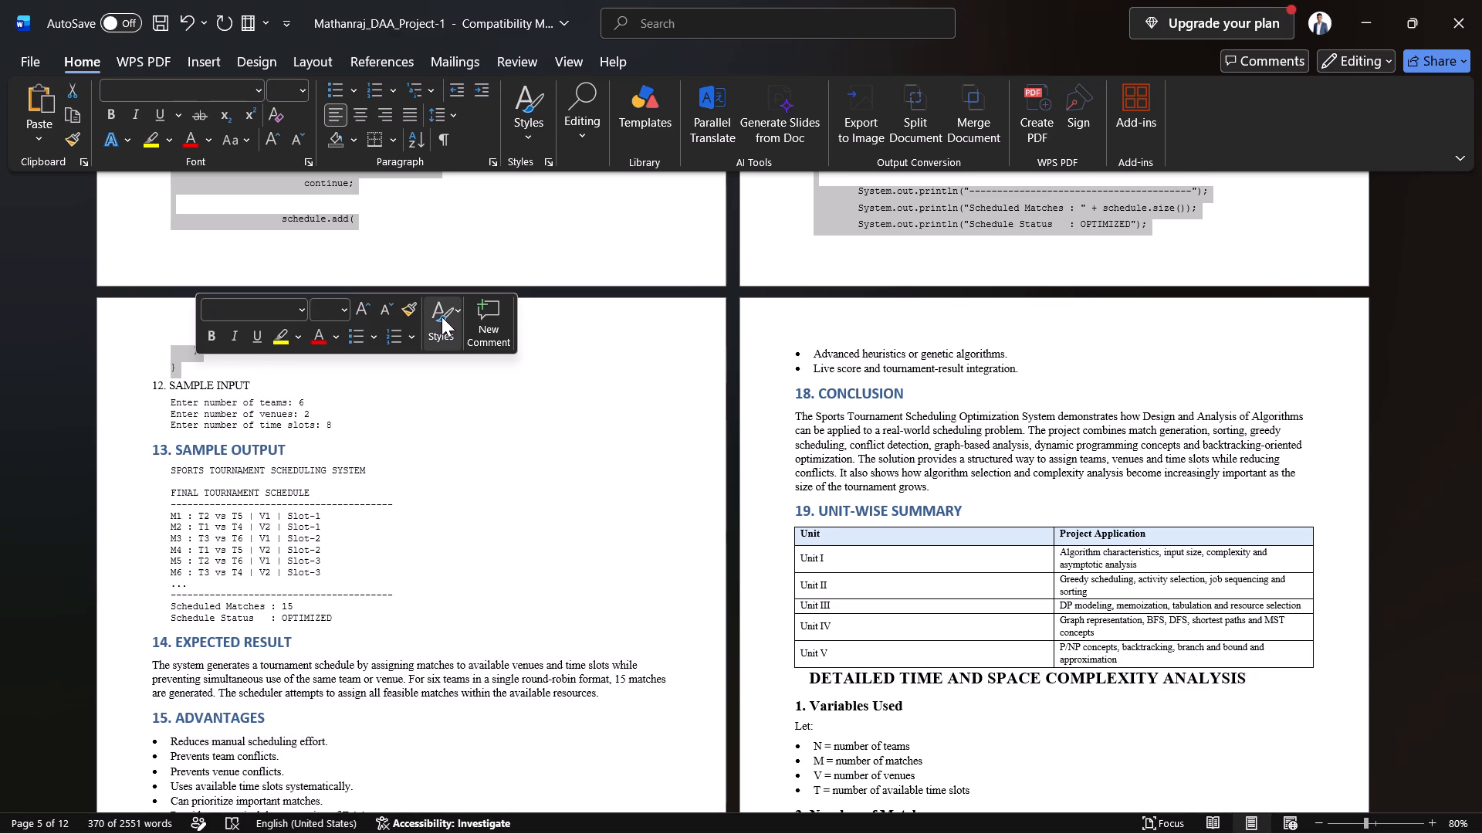
pyautogui.scroll(1, 442, 317)
pyautogui.click(456, 115)
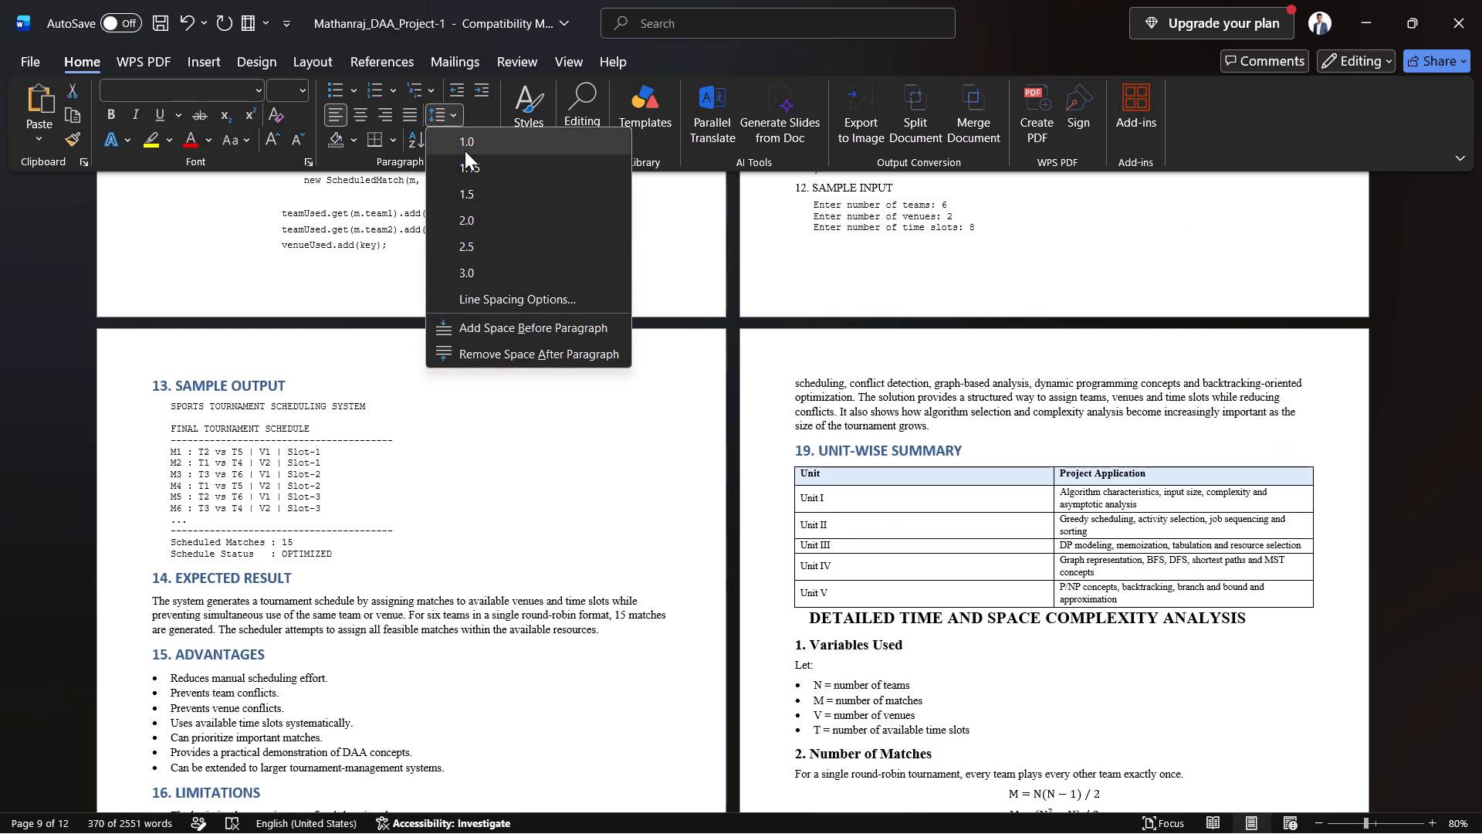
pyautogui.click(465, 151)
pyautogui.scroll(1, 463, 271)
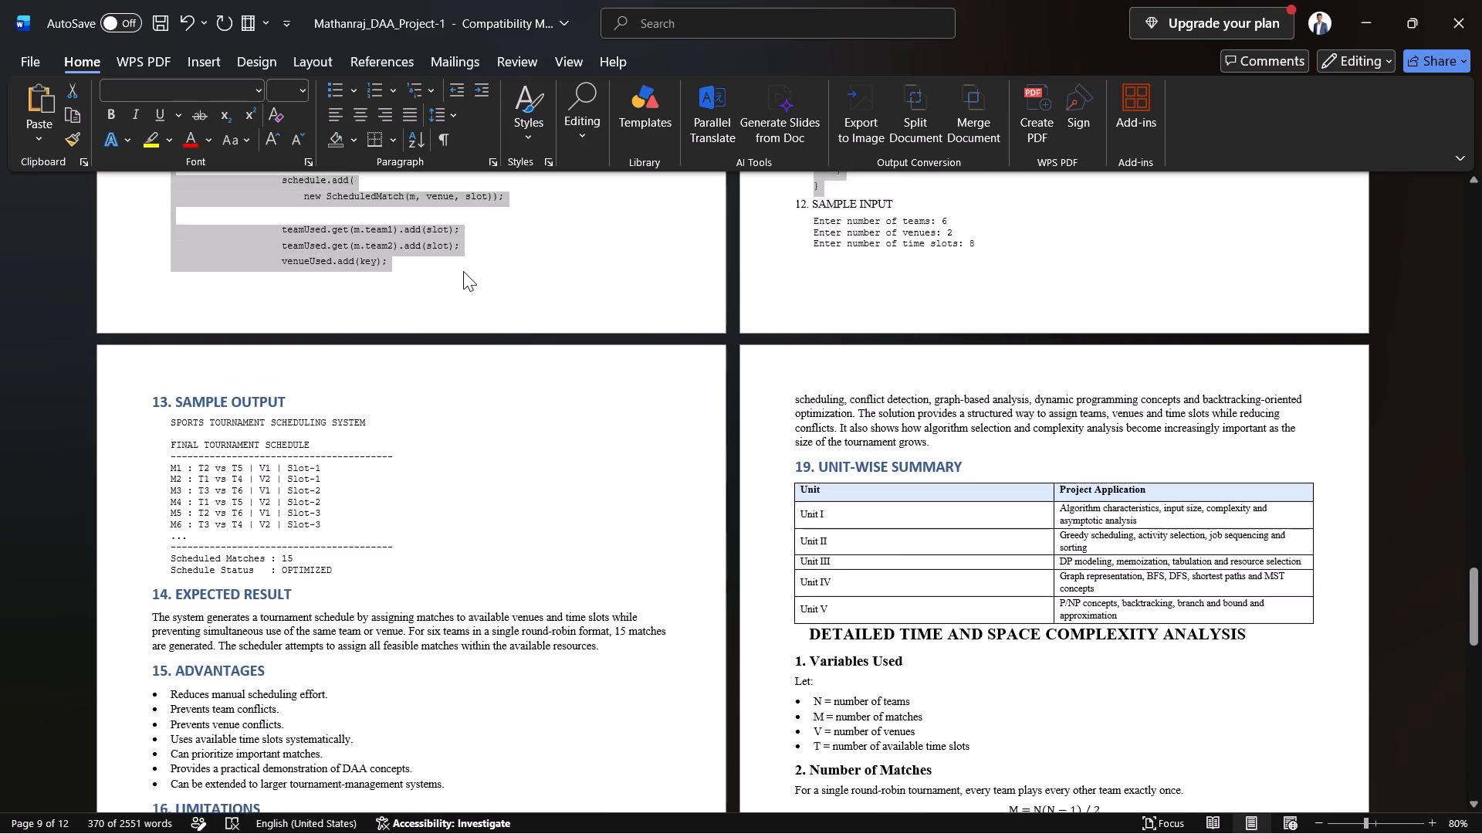
pyautogui.scroll(1, 463, 271)
pyautogui.click(475, 317)
# Remove the blank line between import java.util.* and class Match in the Java code.
pyautogui.scroll(1, 475, 317)
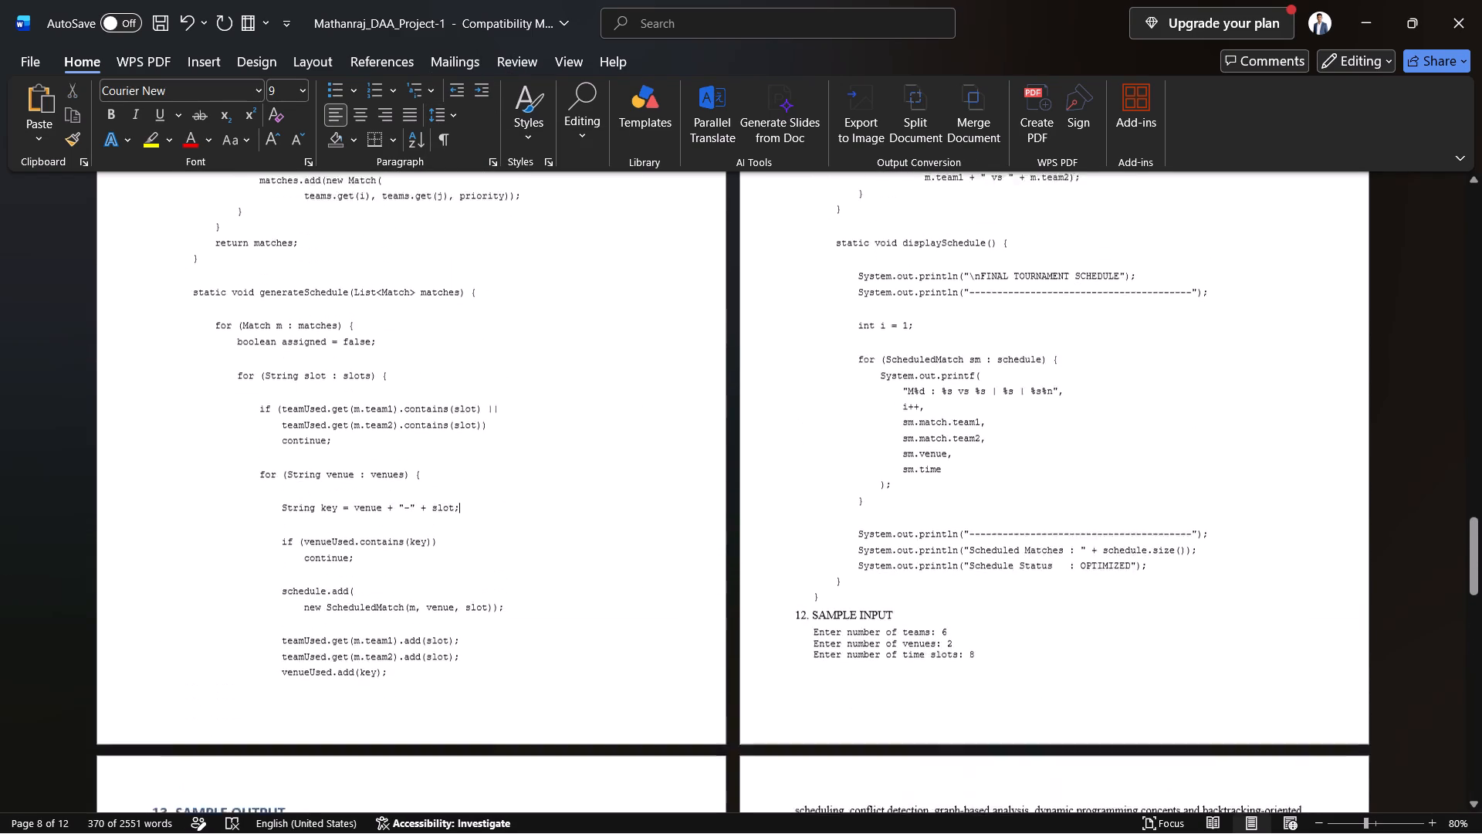
pyautogui.scroll(1, 475, 317)
pyautogui.click(249, 356)
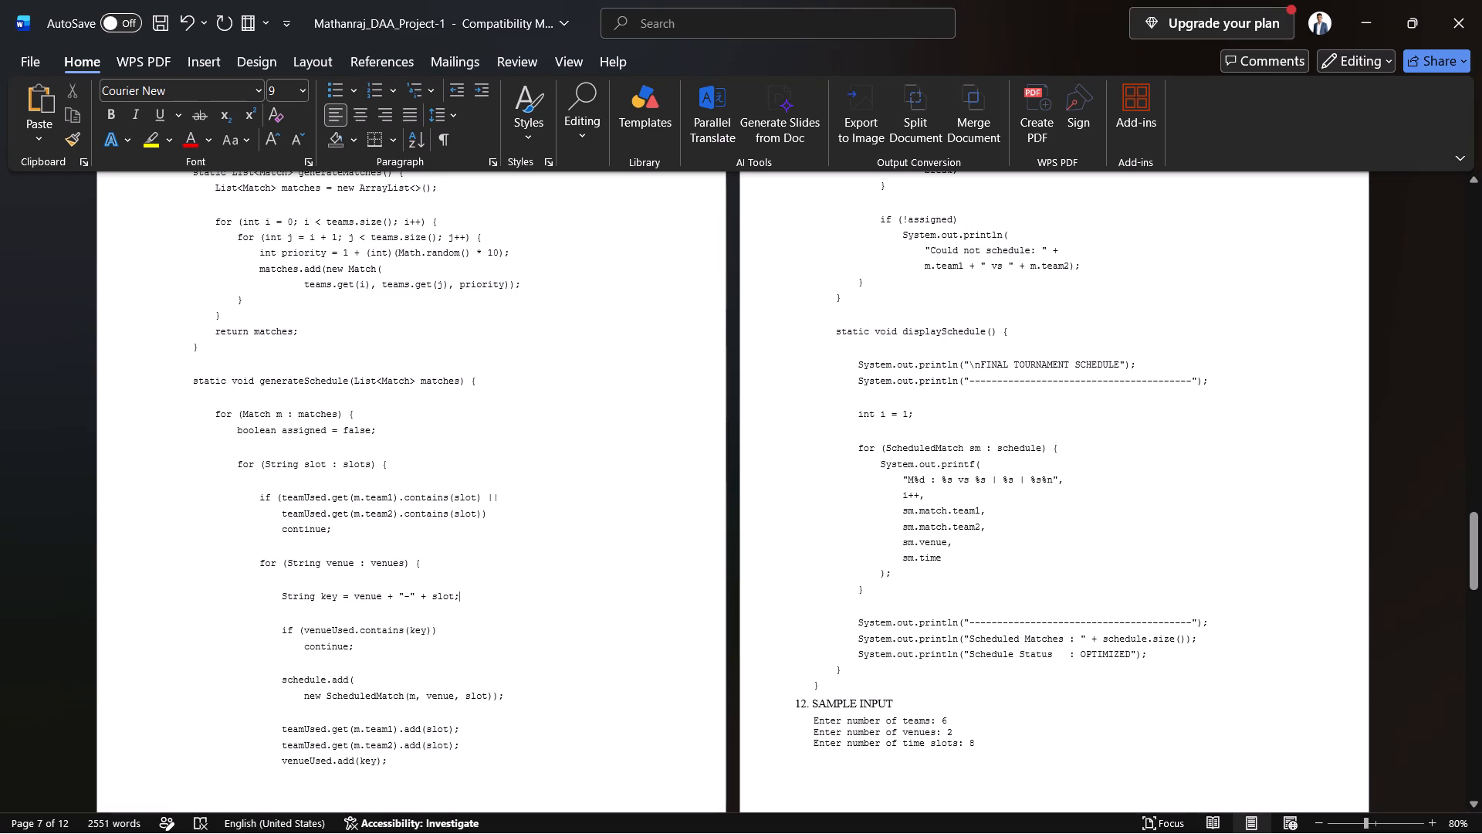
pyautogui.click(232, 367)
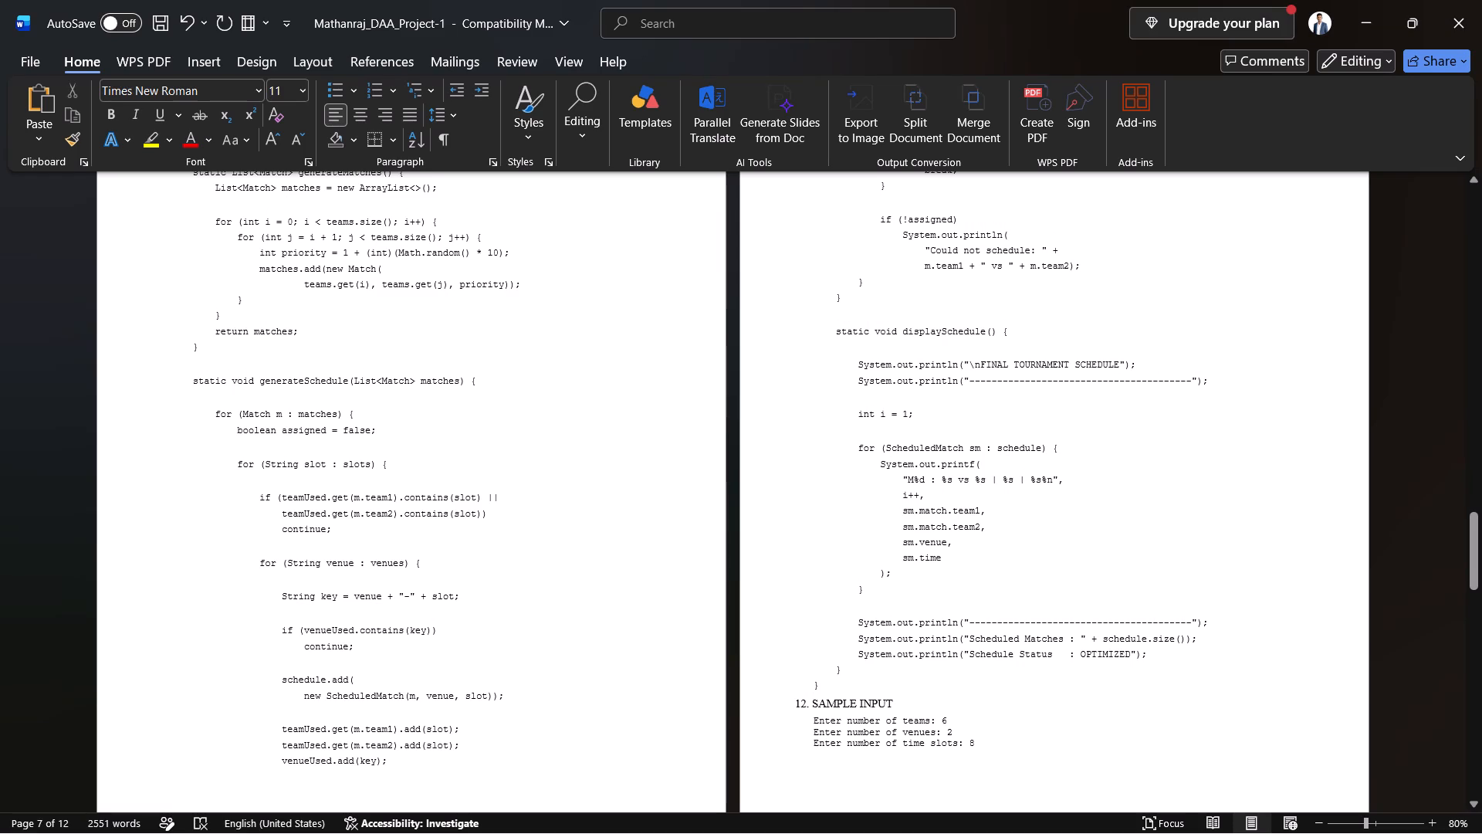
pyautogui.scroll(1, 232, 367)
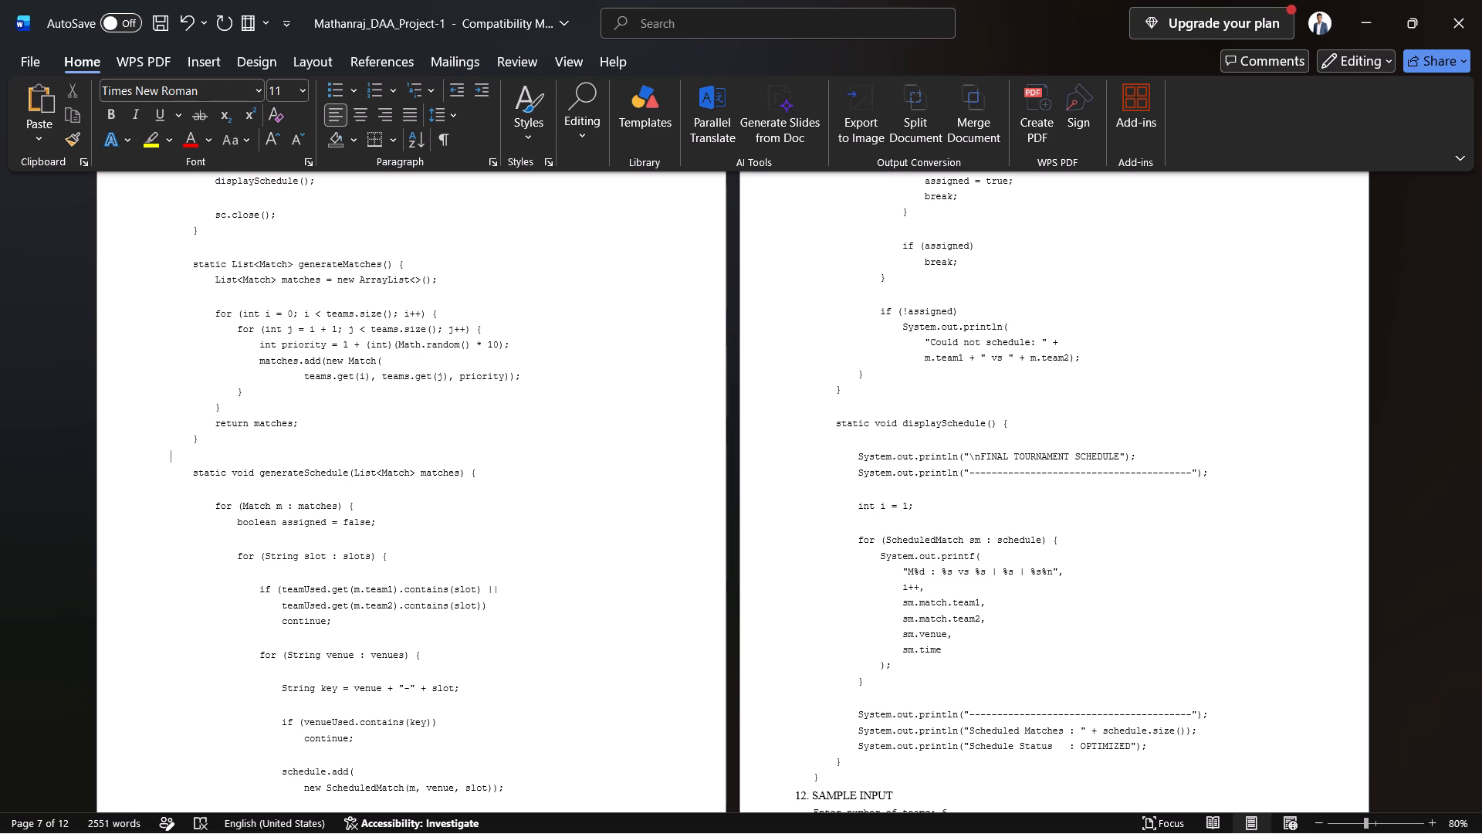
pyautogui.scroll(2, 232, 367)
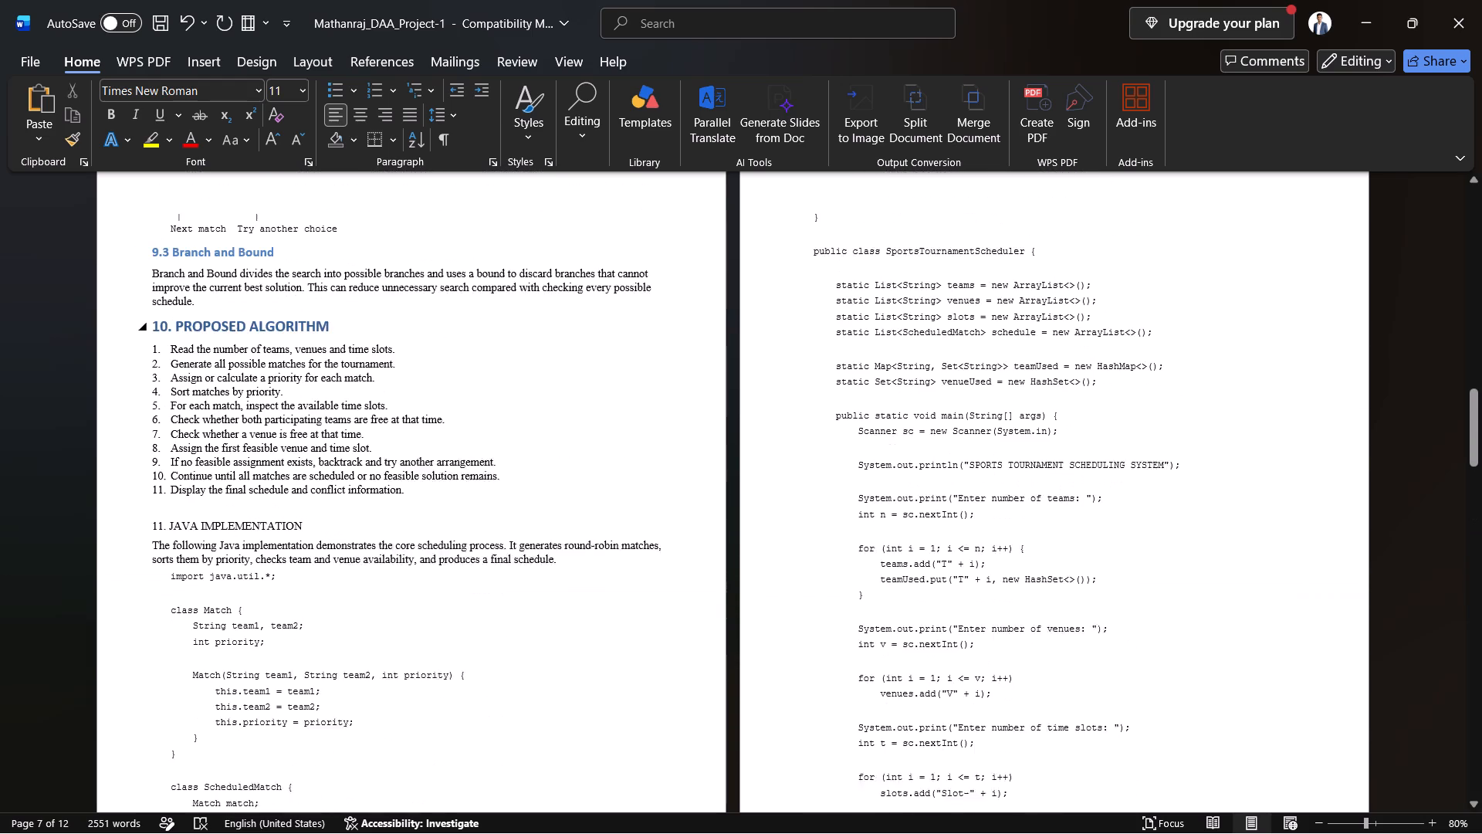
pyautogui.click(210, 623)
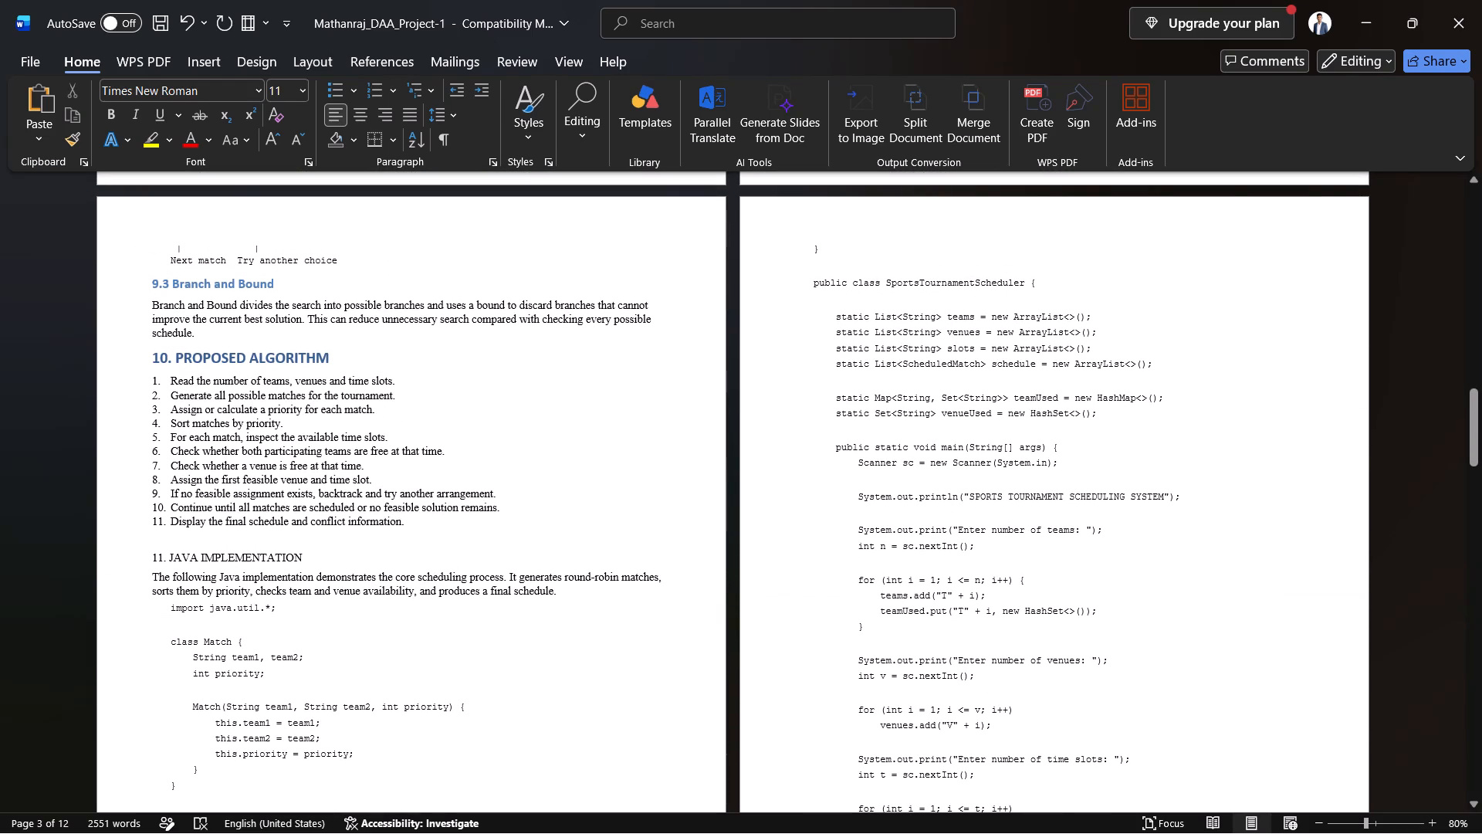
pyautogui.press('BackSpace')
pyautogui.press('BackSpace')
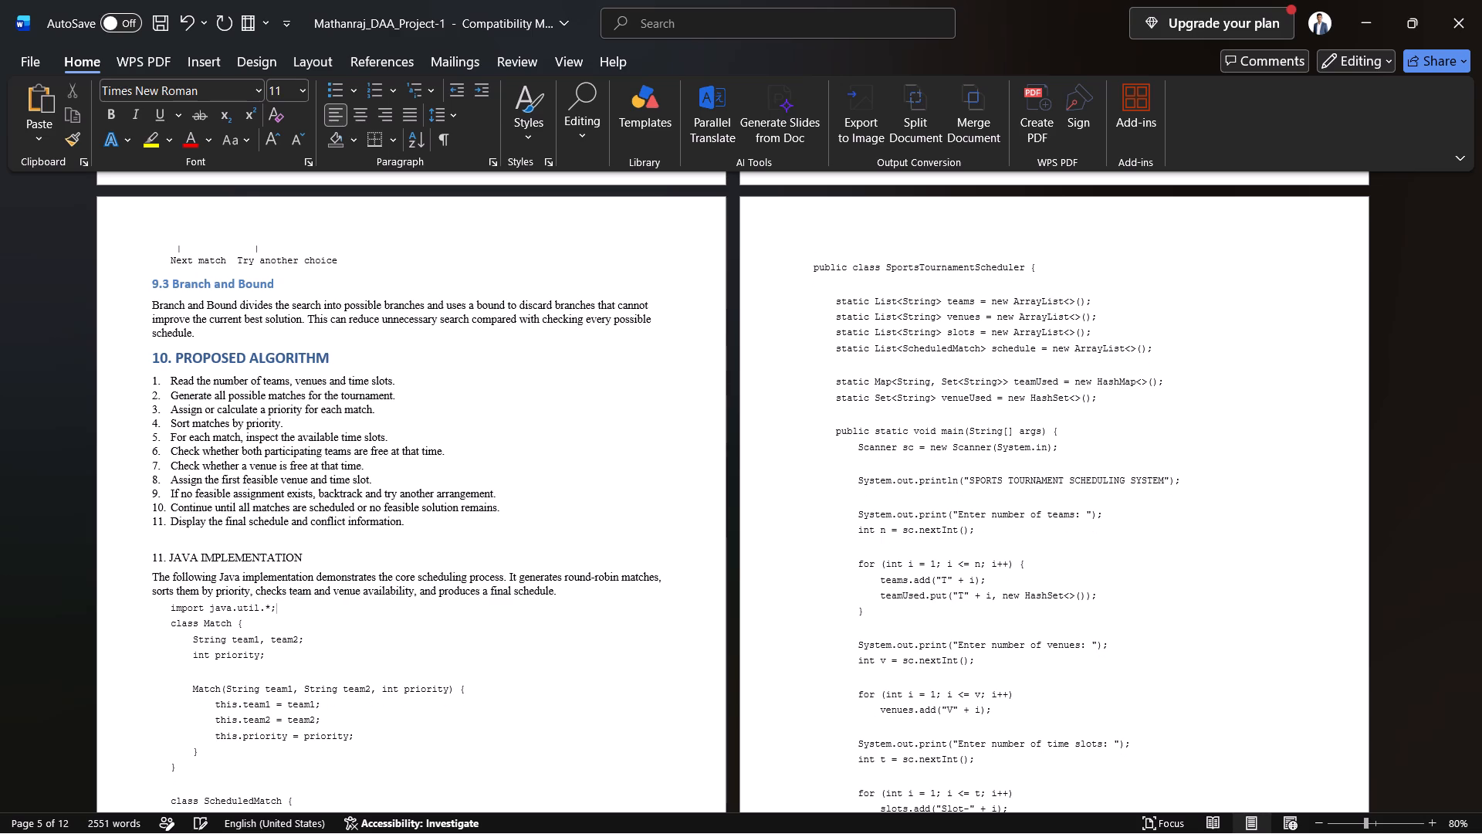
# Remove the blank line between int priority; and the Match constructor.
pyautogui.press('Down')
pyautogui.press('Down')
pyautogui.press('Down')
pyautogui.press('Down')
pyautogui.press('BackSpace')
pyautogui.press('Down')
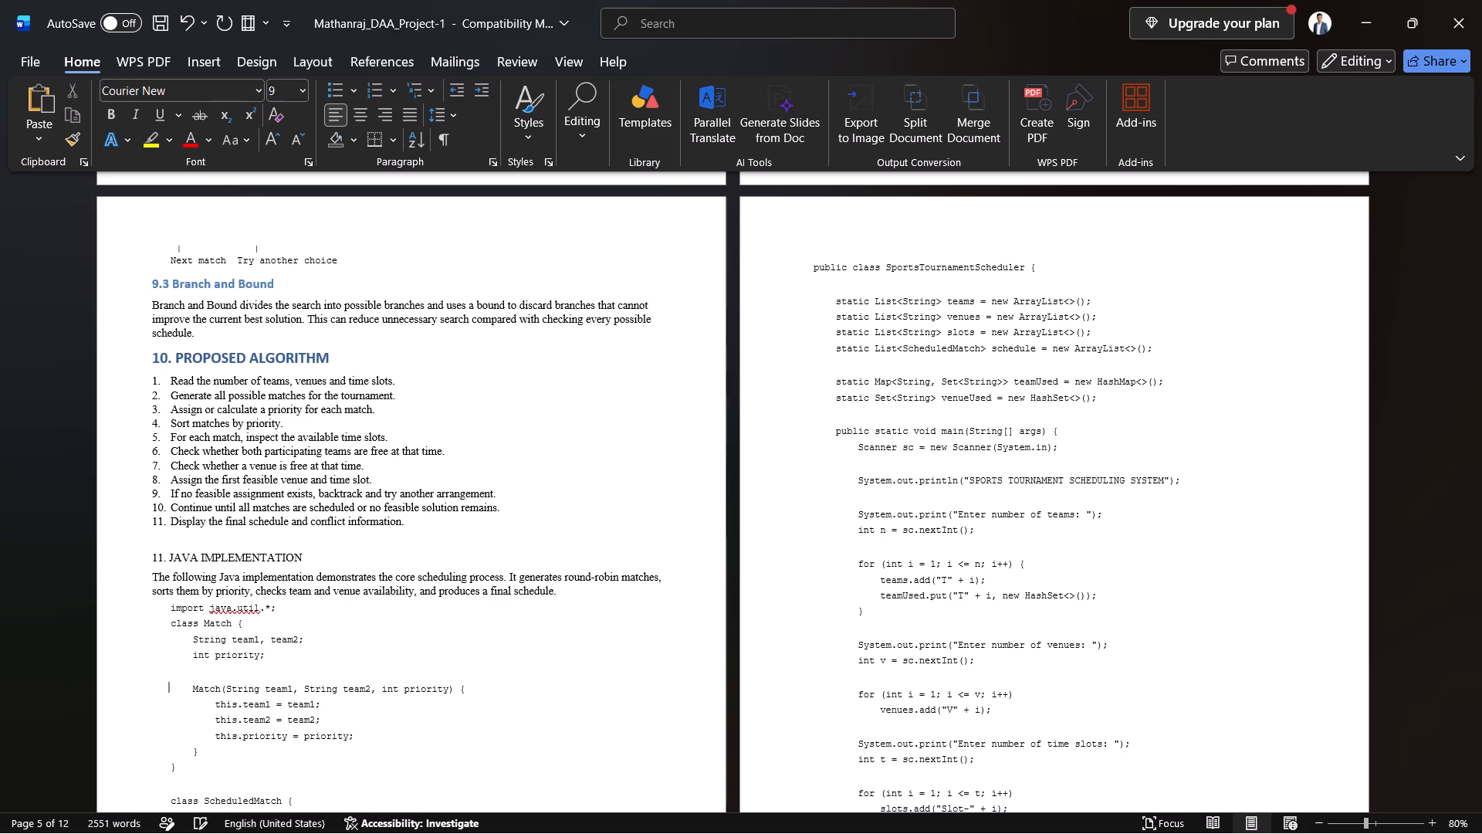
pyautogui.press('Up')
pyautogui.press('BackSpace')
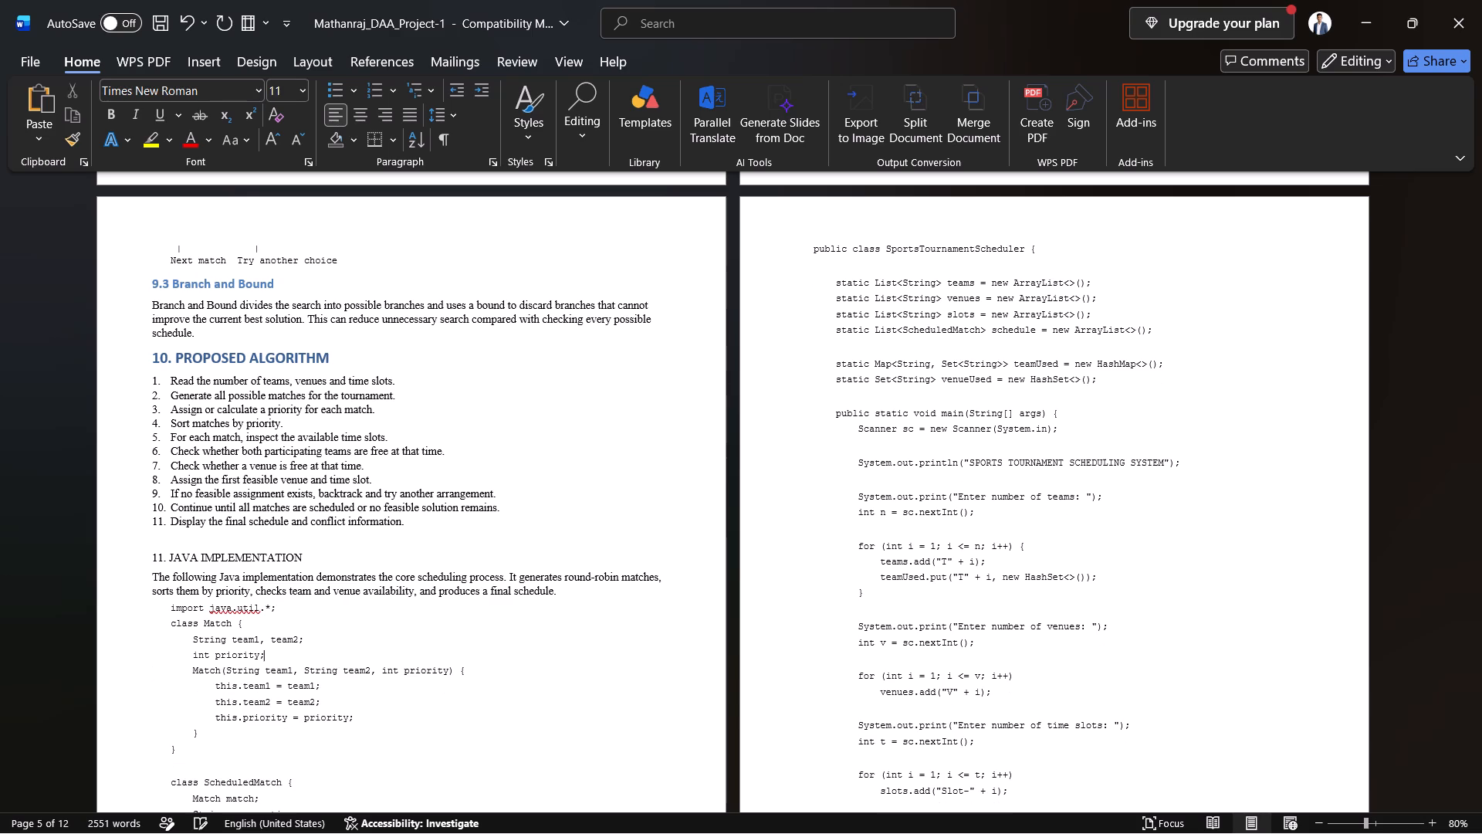
# Remove the blank line between the end of class Match and class ScheduledMatch.
pyautogui.press('Down')
pyautogui.press('Down')
pyautogui.press('Down')
pyautogui.press('Down')
pyautogui.press('Down')
pyautogui.press('Down')
pyautogui.press('Down')
pyautogui.press('BackSpace')
pyautogui.press('Down')
pyautogui.press('Up')
pyautogui.press('BackSpace')
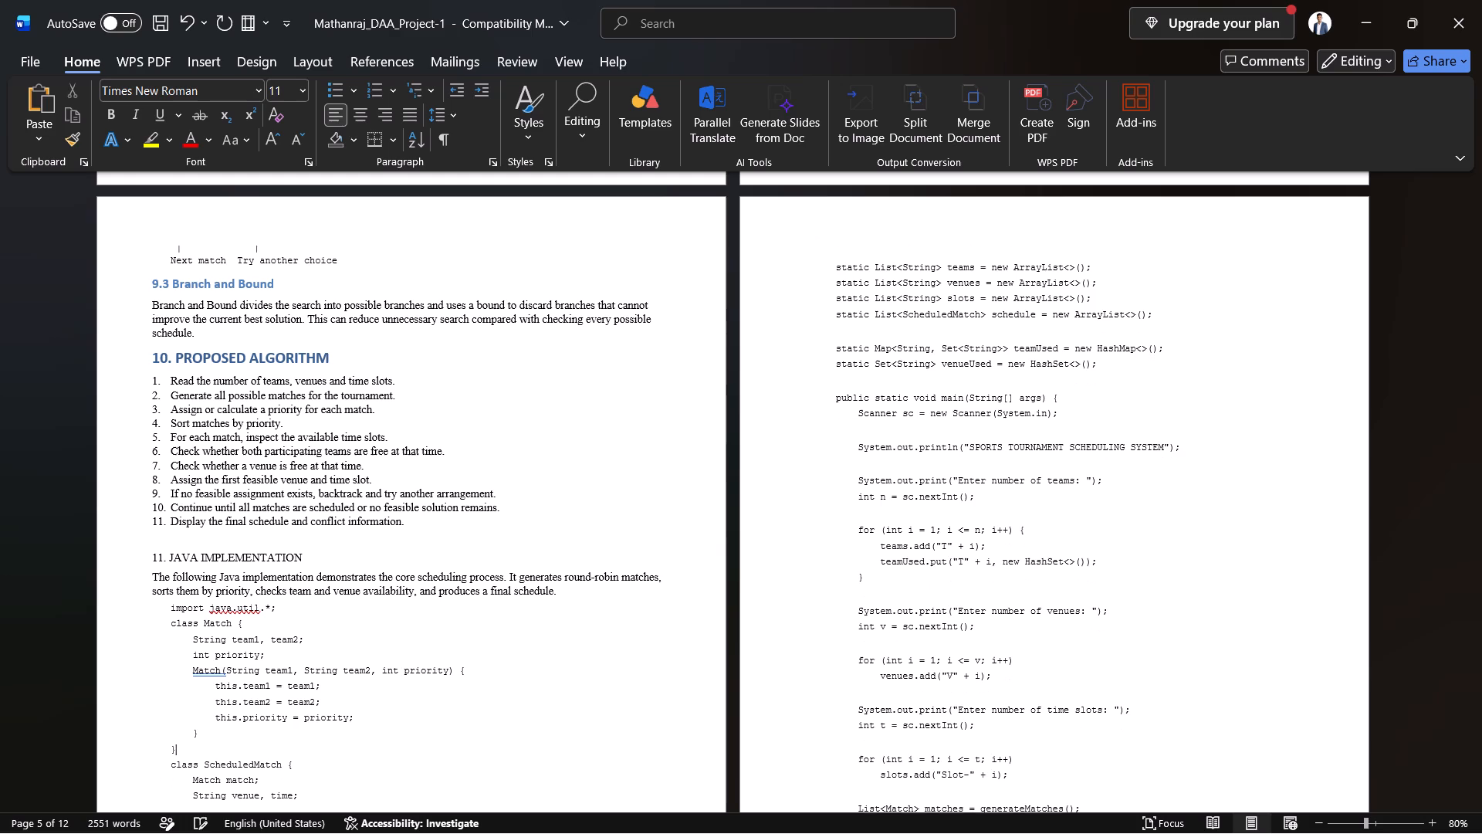
# Remove the blank line between String venue, time; and the ScheduledMatch constructor.
pyautogui.scroll(-1, 210, 623)
pyautogui.press('Down')
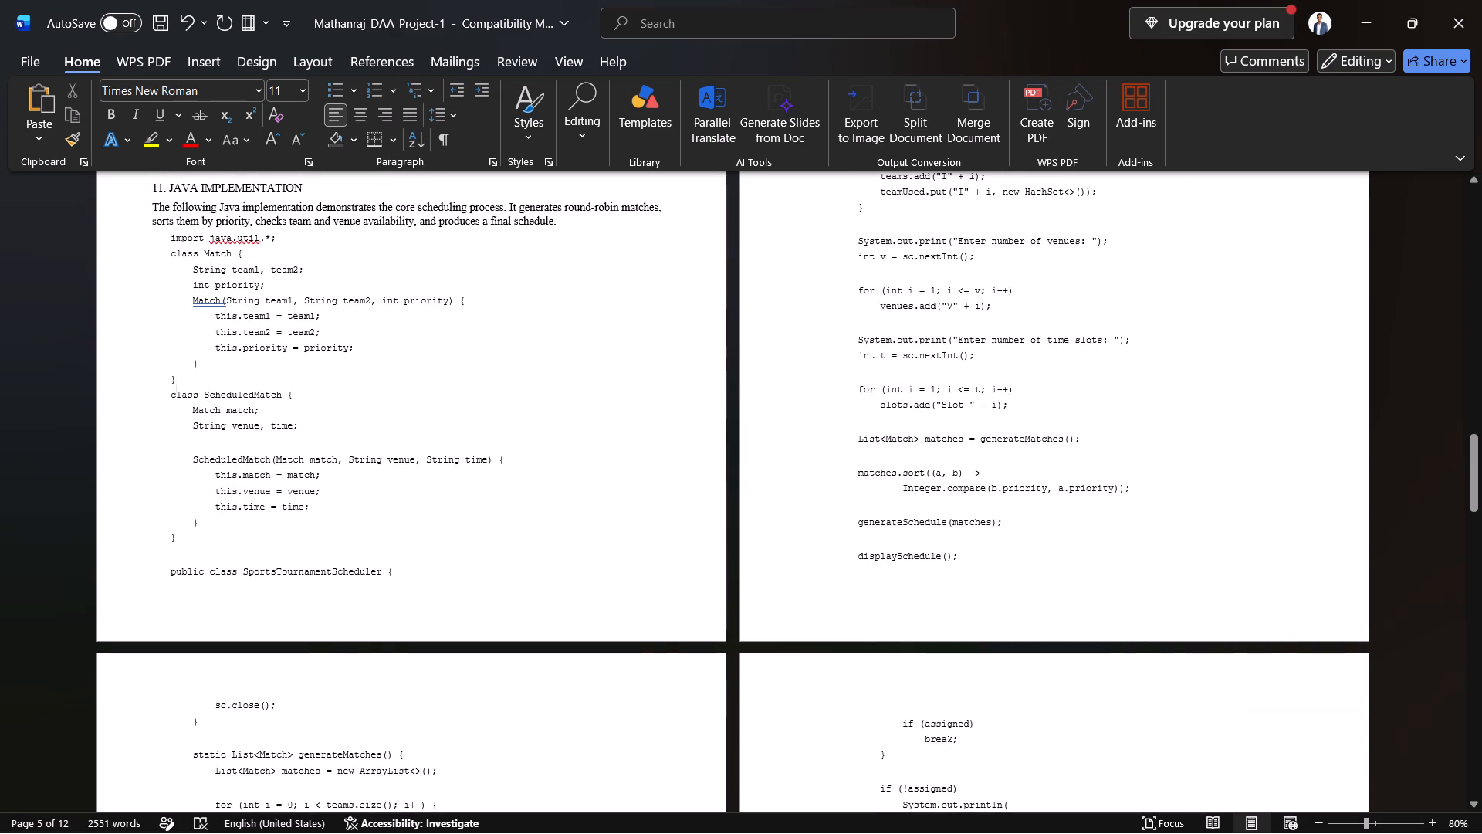
pyautogui.press('Down')
pyautogui.press('Down')
pyautogui.press('Down')
pyautogui.press('BackSpace')
pyautogui.press('BackSpace')
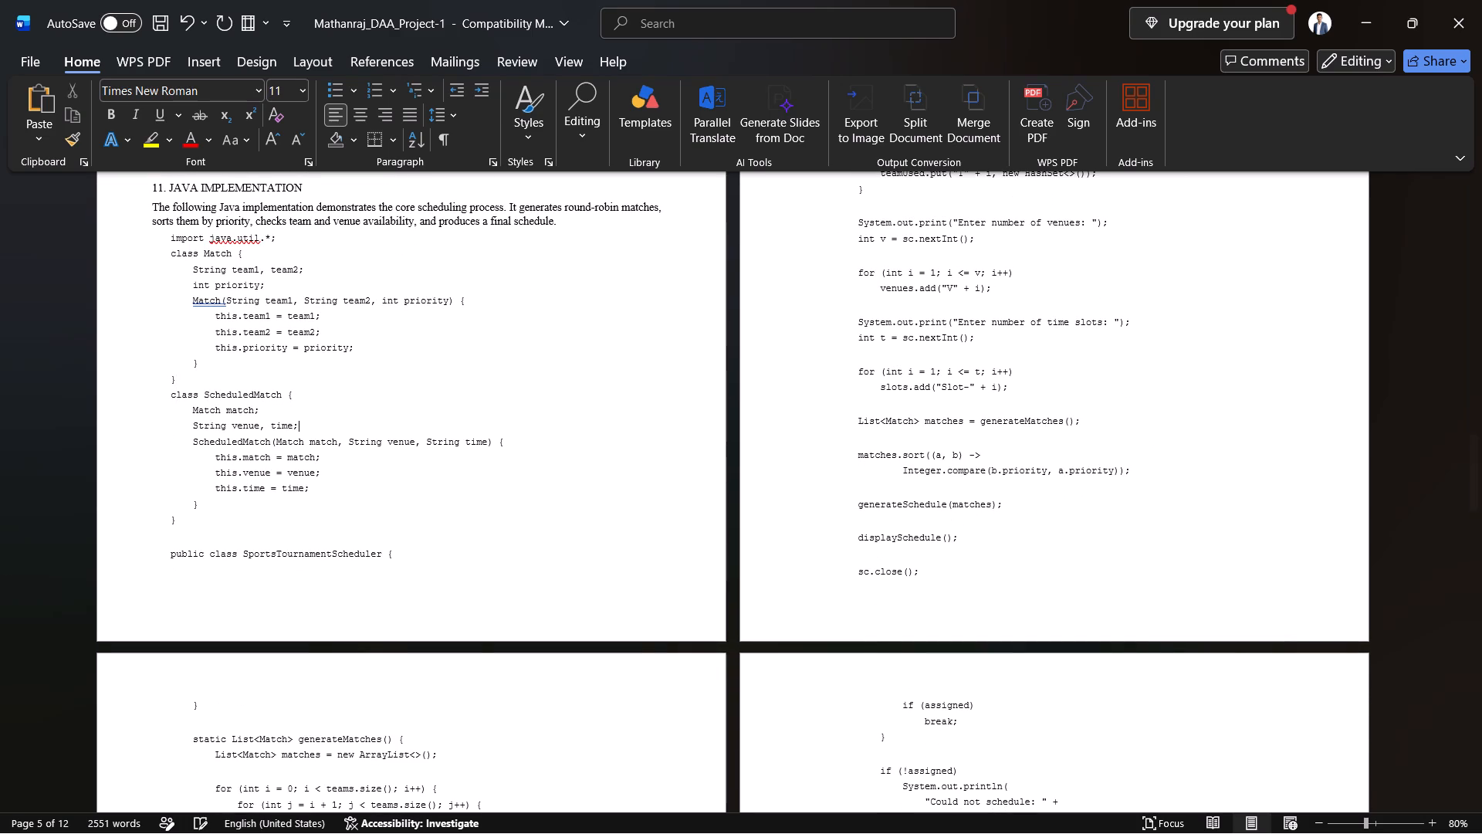
# Remove the blank lines directly before and after the public class SportsTournamentScheduler declaration.
pyautogui.press('Down')
pyautogui.press('Down')
pyautogui.press('Down')
pyautogui.press('Down')
pyautogui.press('Down')
pyautogui.press('Down')
pyautogui.press('Down')
pyautogui.press('BackSpace')
pyautogui.press('BackSpace')
pyautogui.press('Down')
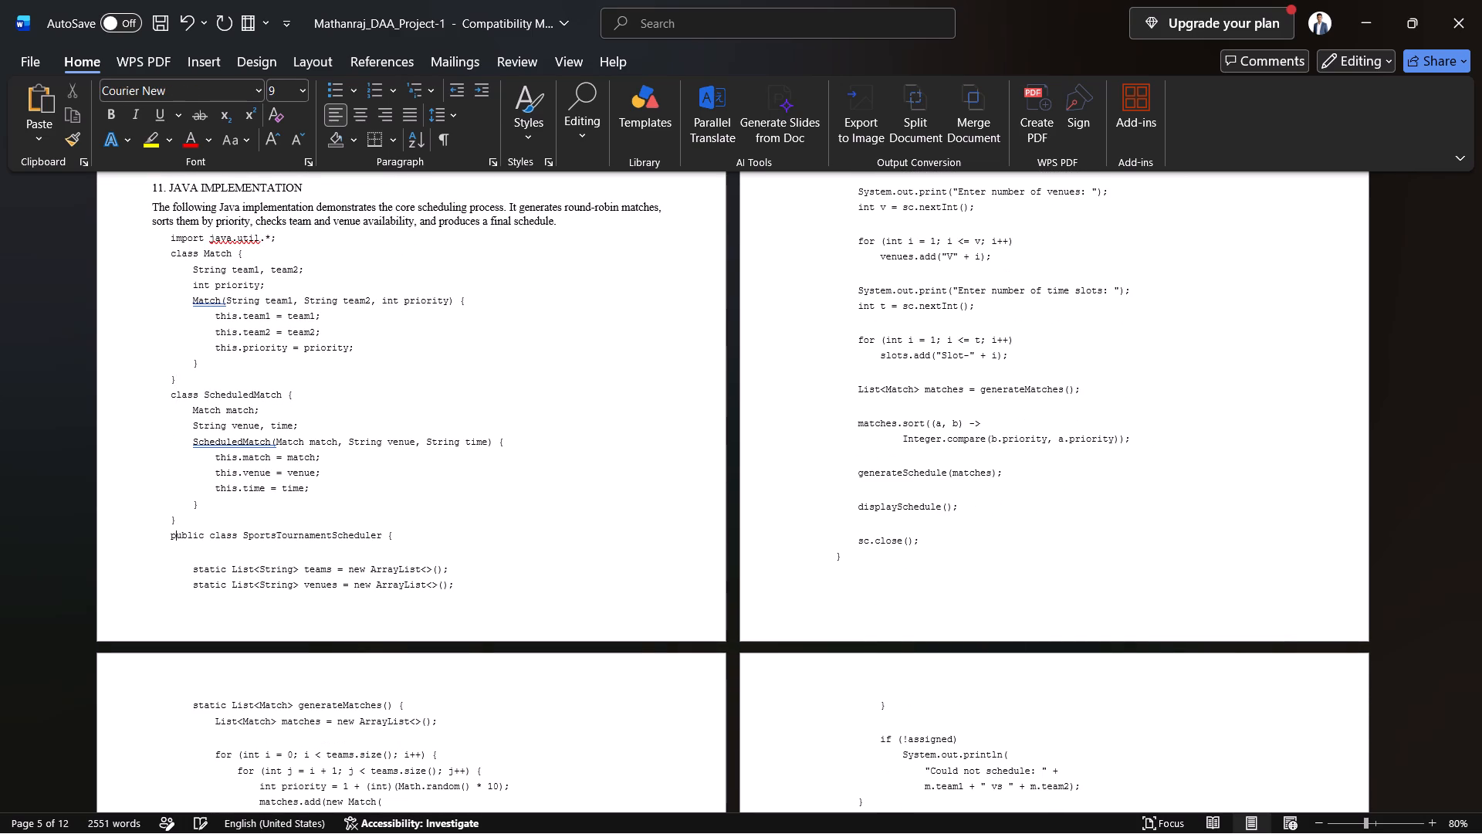
pyautogui.press('Down')
pyautogui.press('BackSpace')
pyautogui.press('BackSpace')
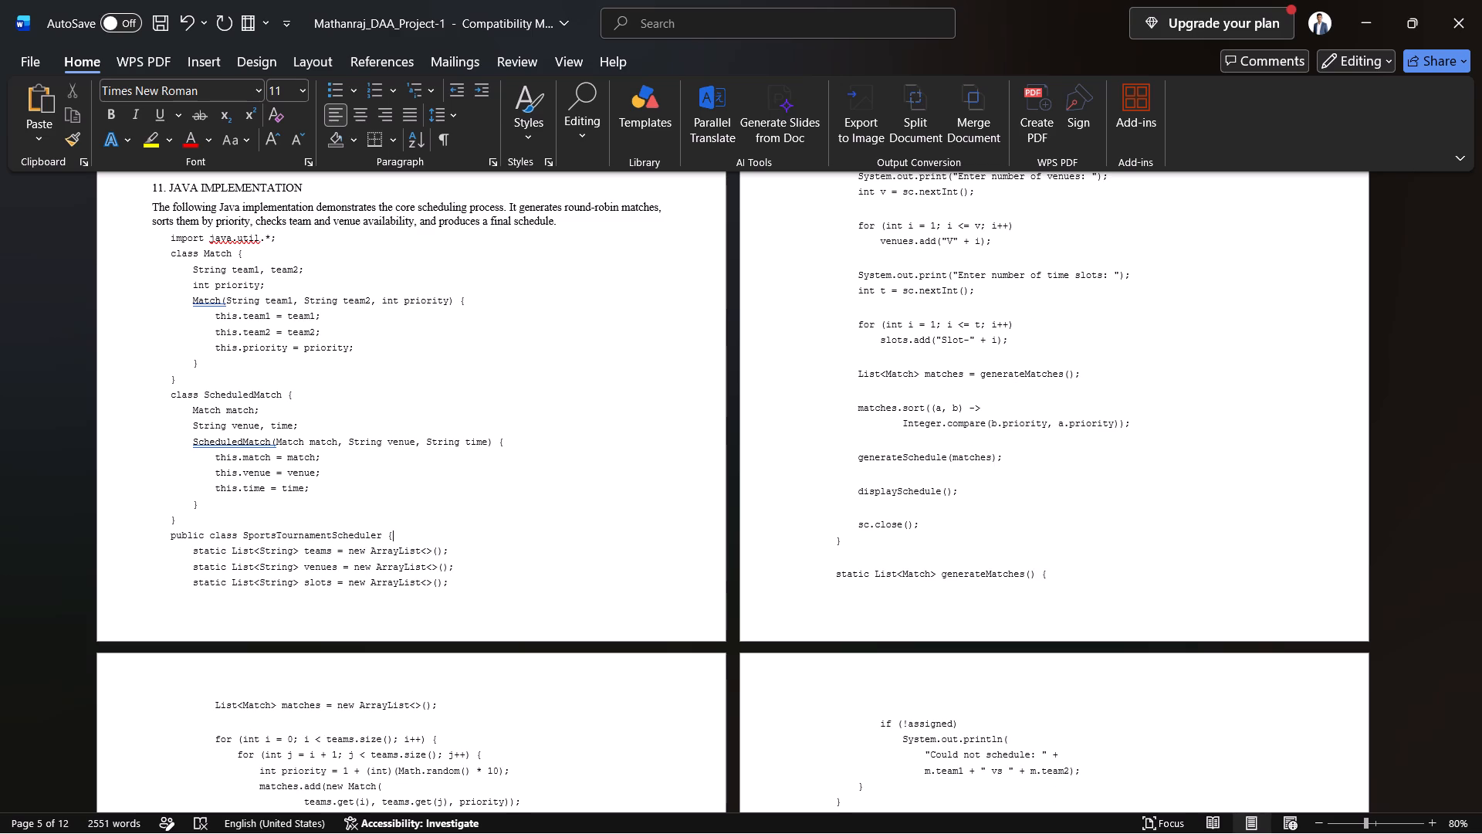
# Remove the blank lines before the static Map teamUsed declaration and before the public static void main method.
pyautogui.scroll(2, 210, 623)
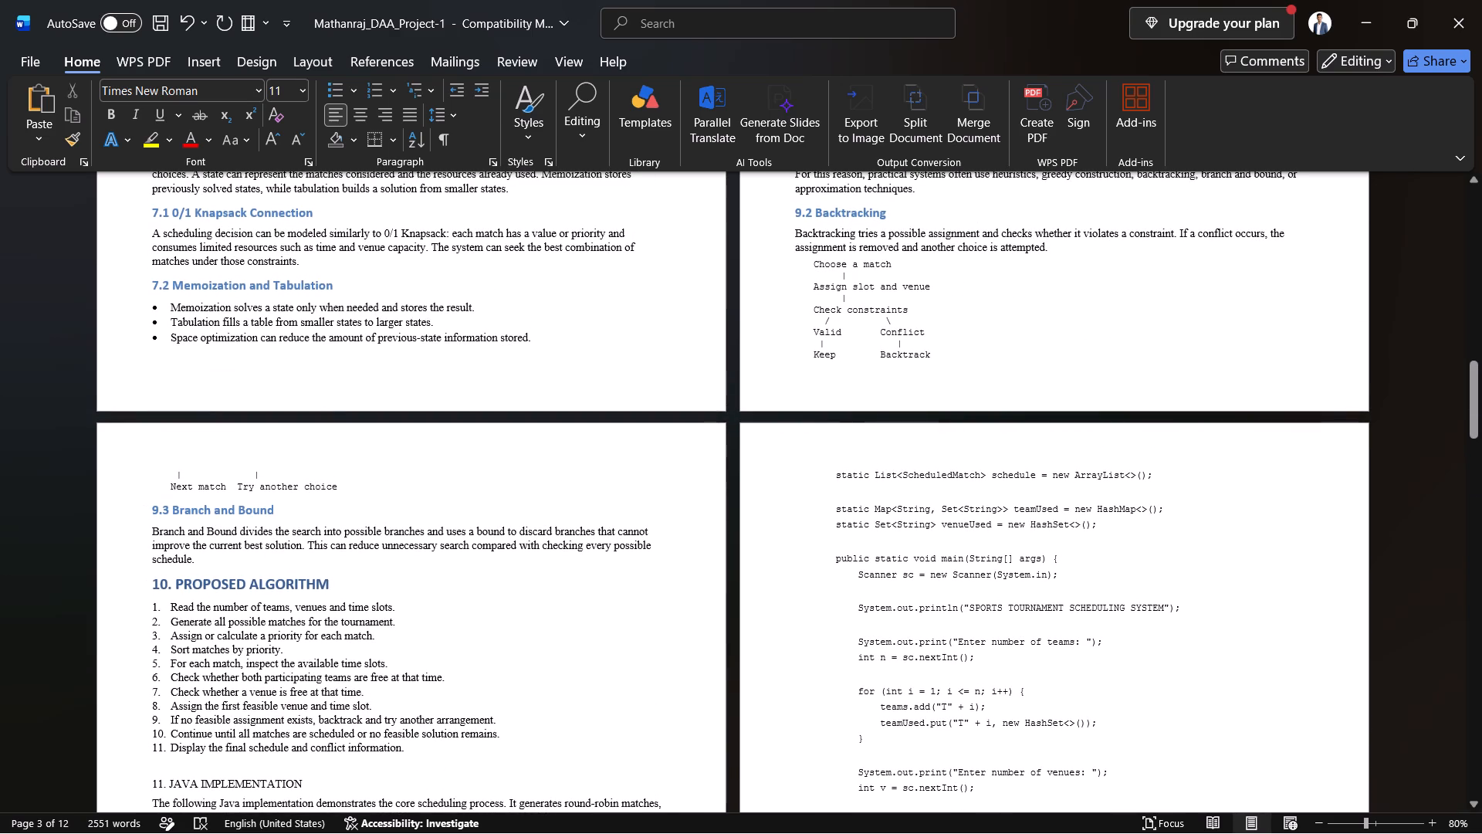
pyautogui.click(858, 486)
pyautogui.press('BackSpace')
pyautogui.press('BackSpace')
pyautogui.press('Down')
pyautogui.press('Down')
pyautogui.press('Down')
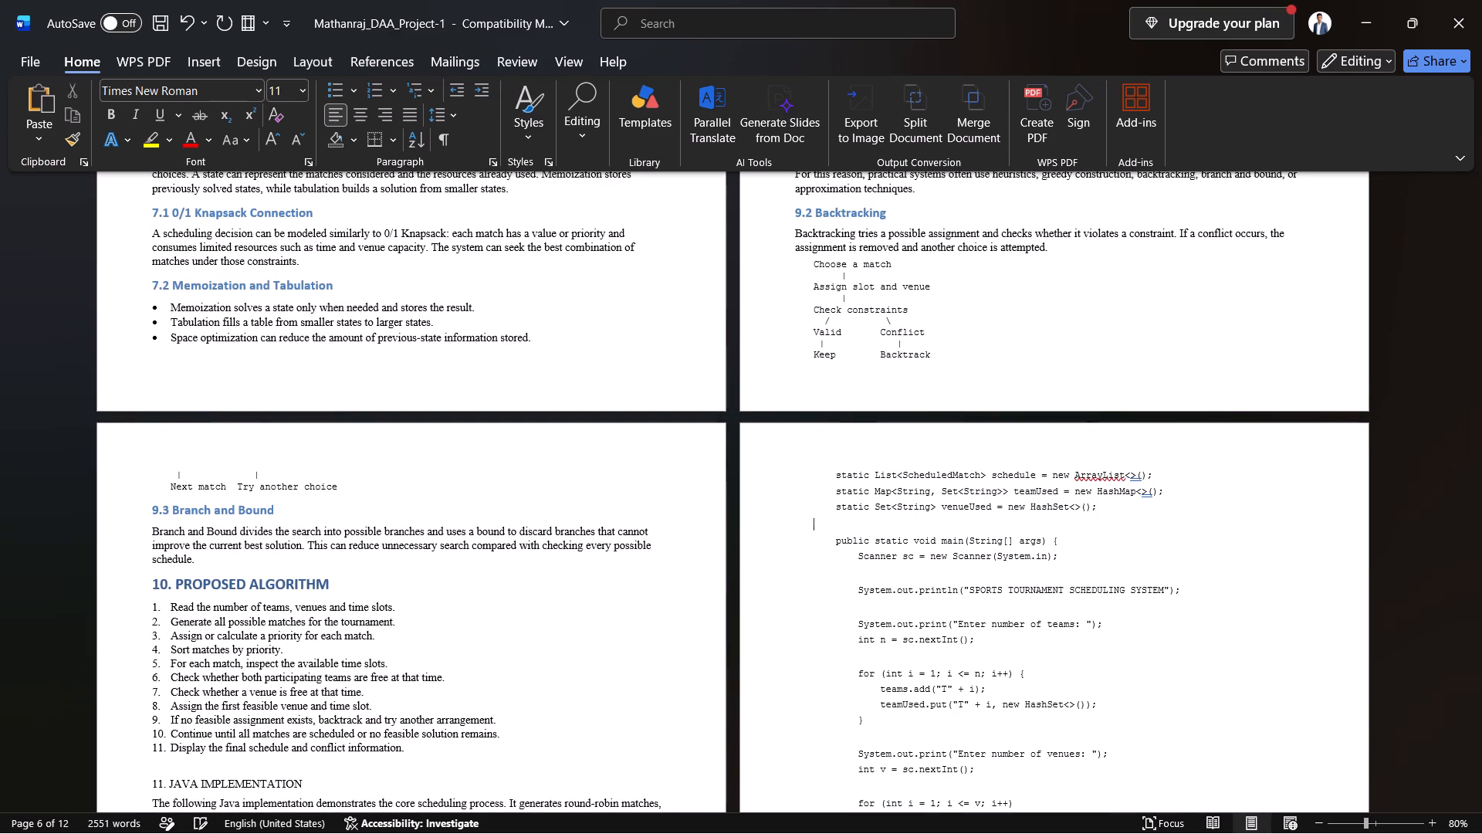
pyautogui.press('BackSpace')
pyautogui.press('BackSpace')
# Remove the blank lines directly before and after the println statement for "SPORTS TOURNAMENT SCHEDULING SYSTEM" in the main method.
pyautogui.press('Down')
pyautogui.press('Down')
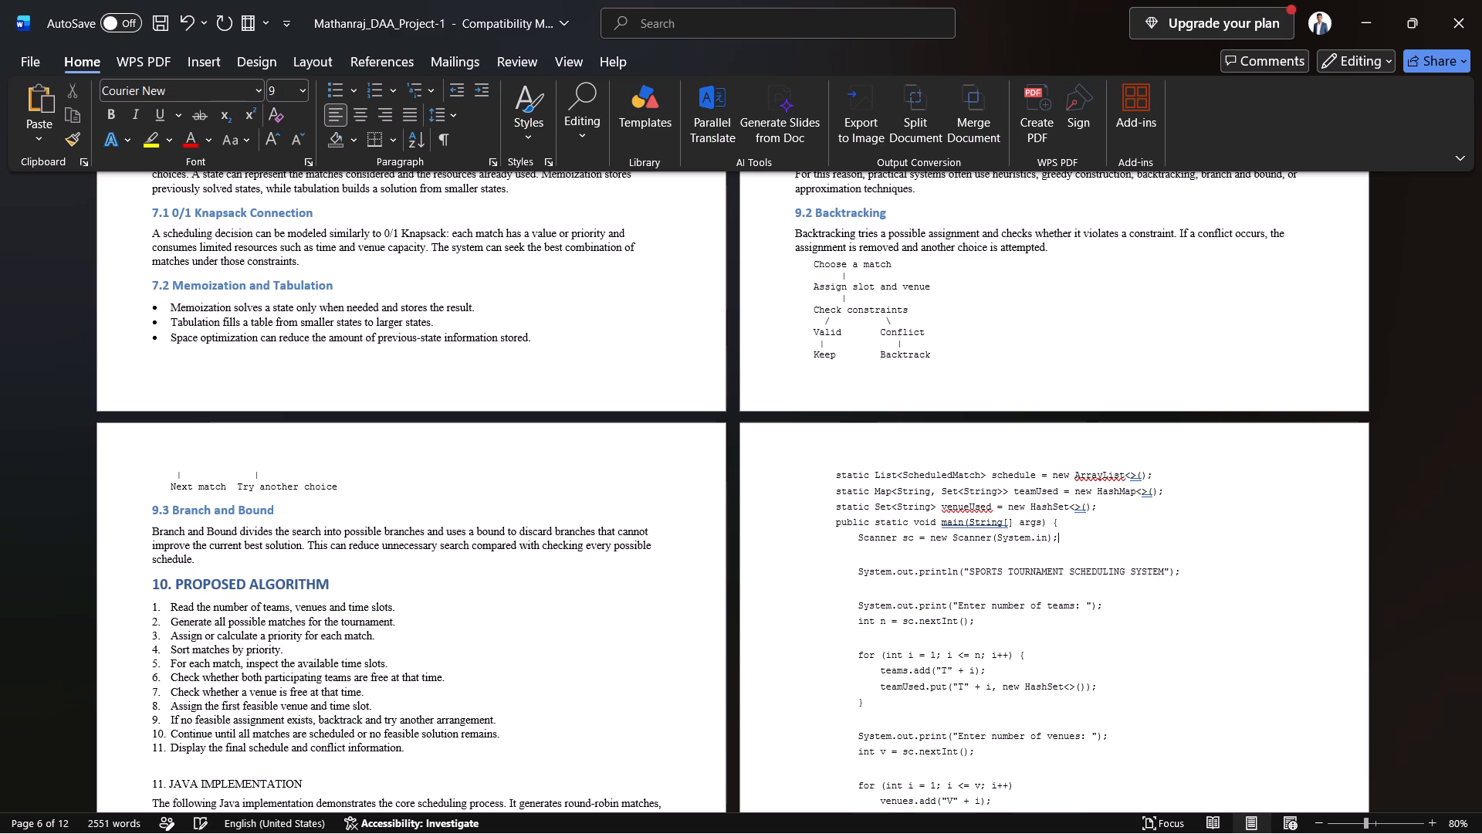
pyautogui.press('Down')
pyautogui.press('BackSpace')
pyautogui.press('BackSpace')
pyautogui.press('Down')
pyautogui.press('Down')
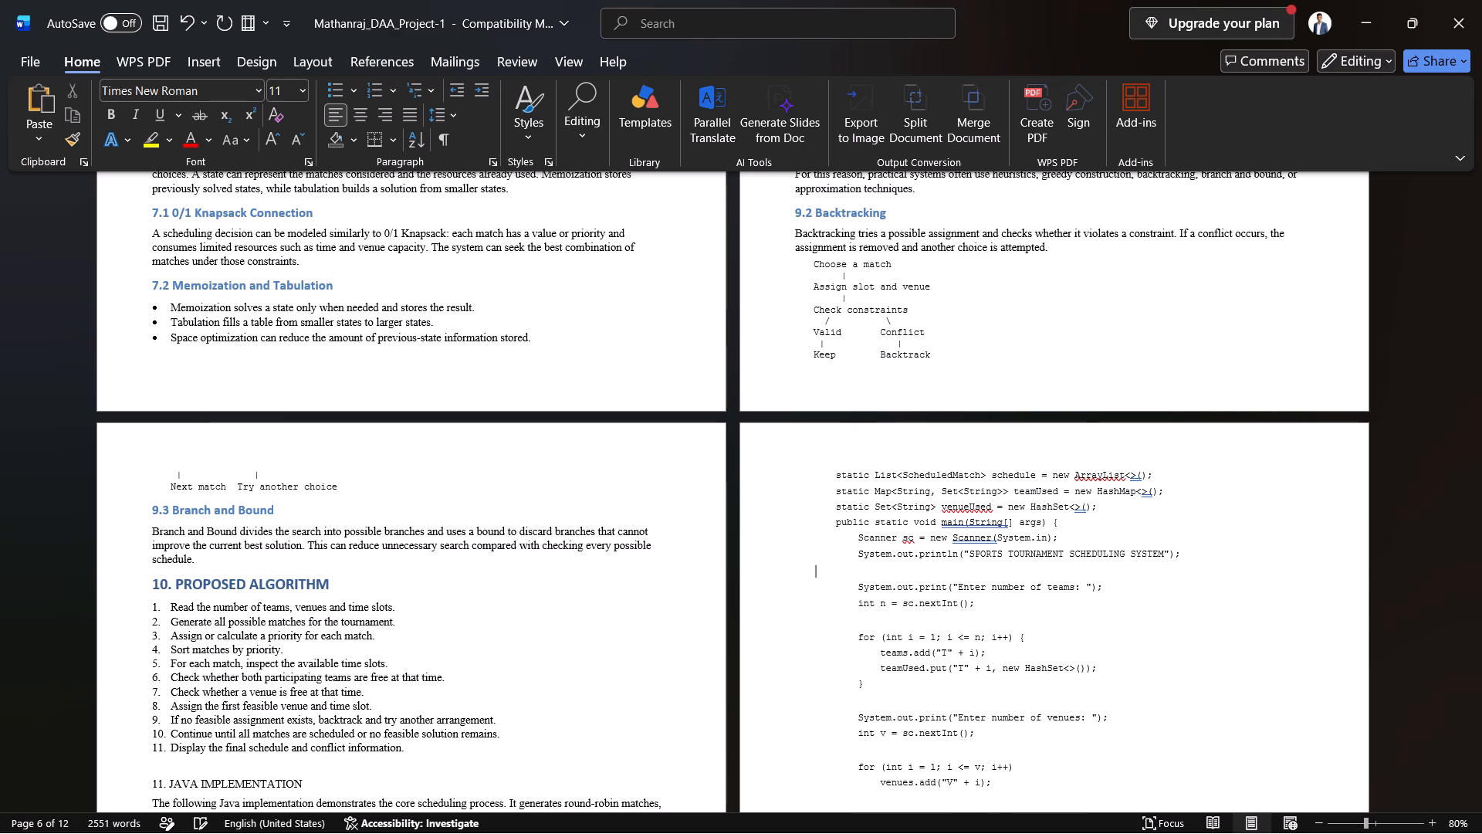
pyautogui.press('BackSpace')
pyautogui.press('BackSpace')
# Remove the blank lines directly before and after the for loop that adds the teams in the main method.
pyautogui.press('Down')
pyautogui.press('Down')
pyautogui.press('Down')
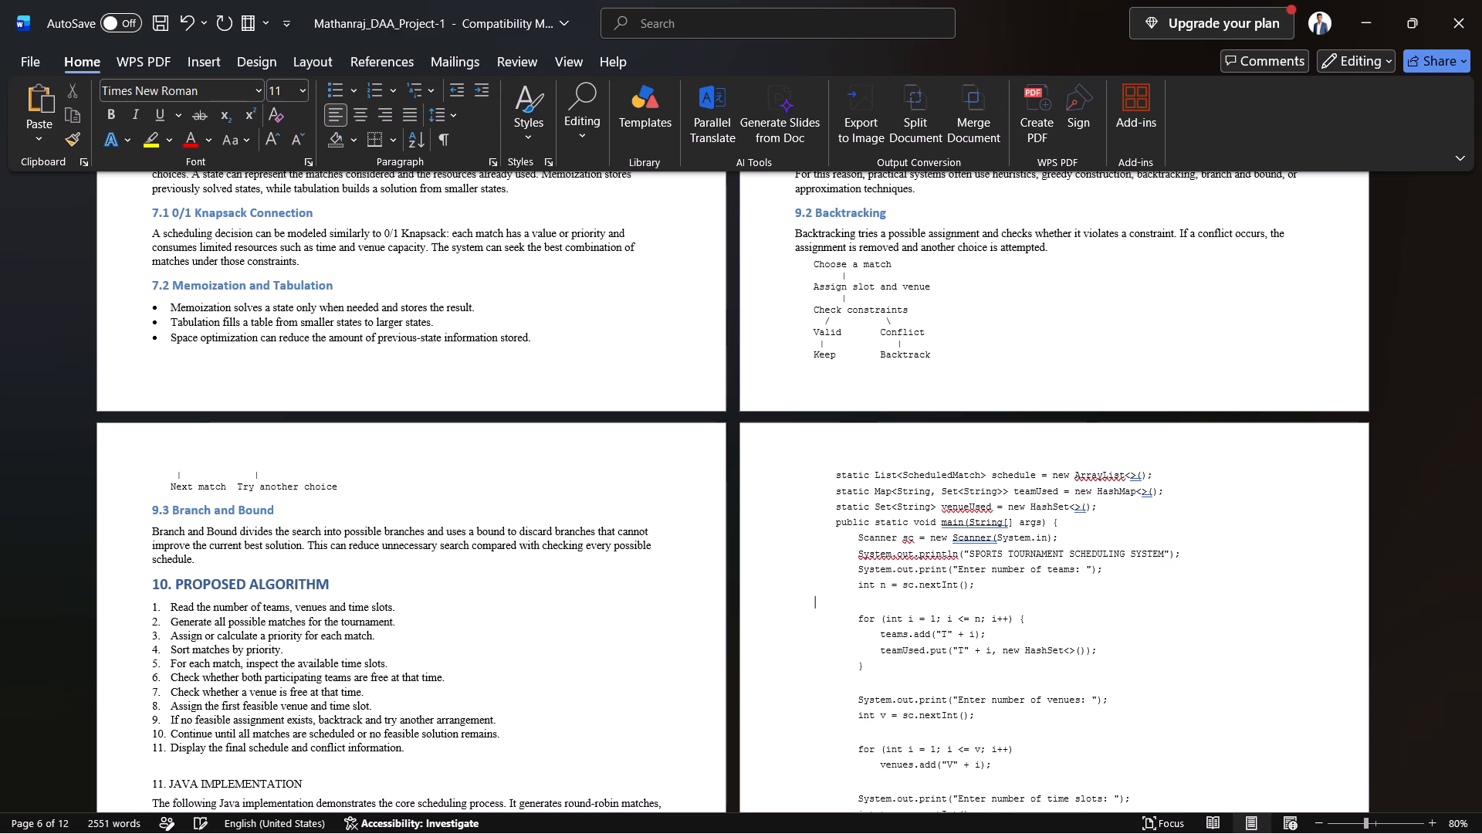
pyautogui.press('BackSpace')
pyautogui.press('BackSpace')
pyautogui.press('Down')
pyautogui.press('Down')
pyautogui.press('Down')
pyautogui.press('Down')
pyautogui.press('Down')
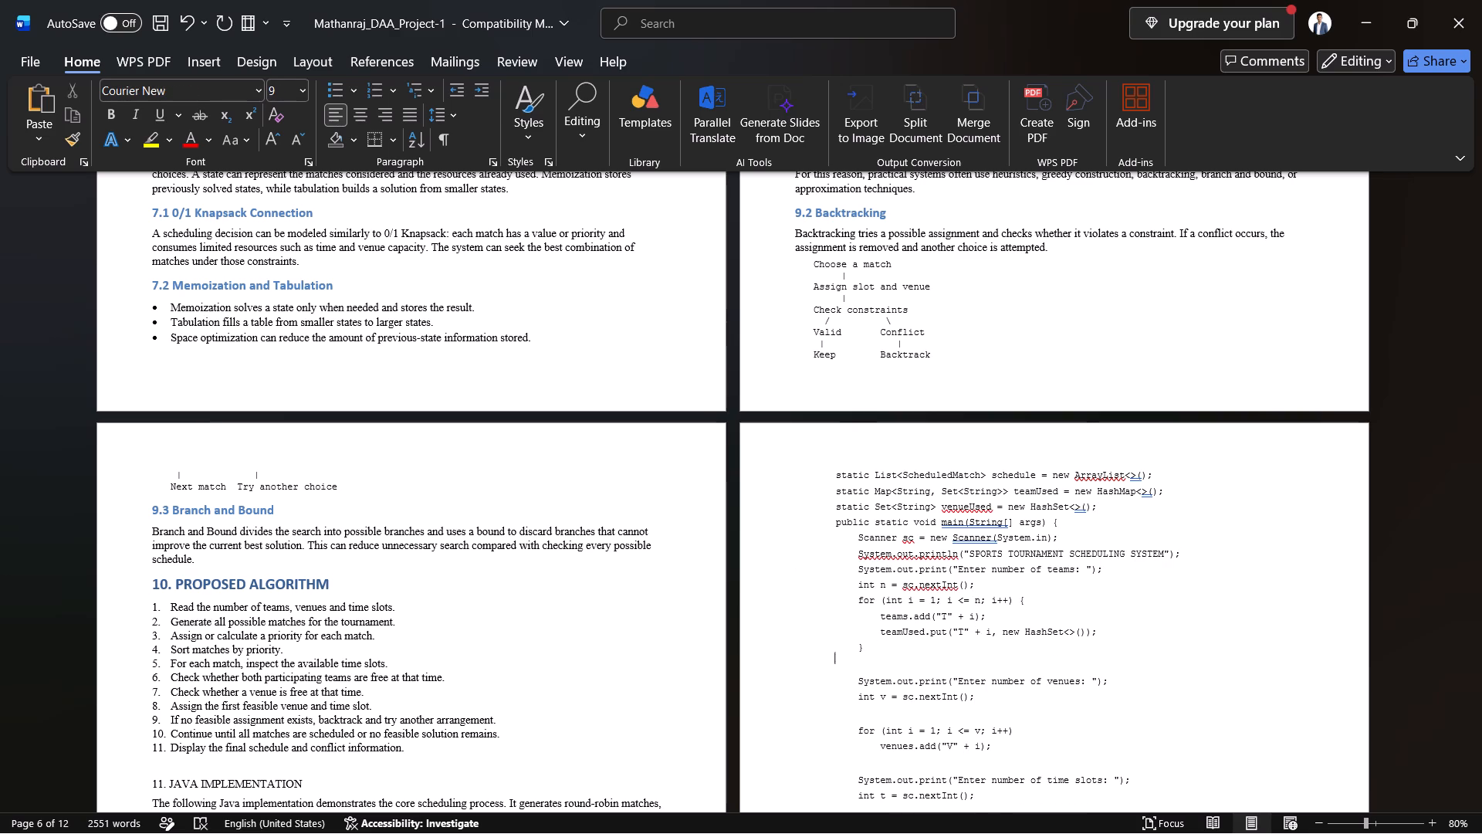
pyautogui.press('BackSpace')
pyautogui.press('BackSpace')
# Remove the blank lines directly before and after the for loop that adds the venues.
pyautogui.press('Down')
pyautogui.press('Down')
pyautogui.press('Down')
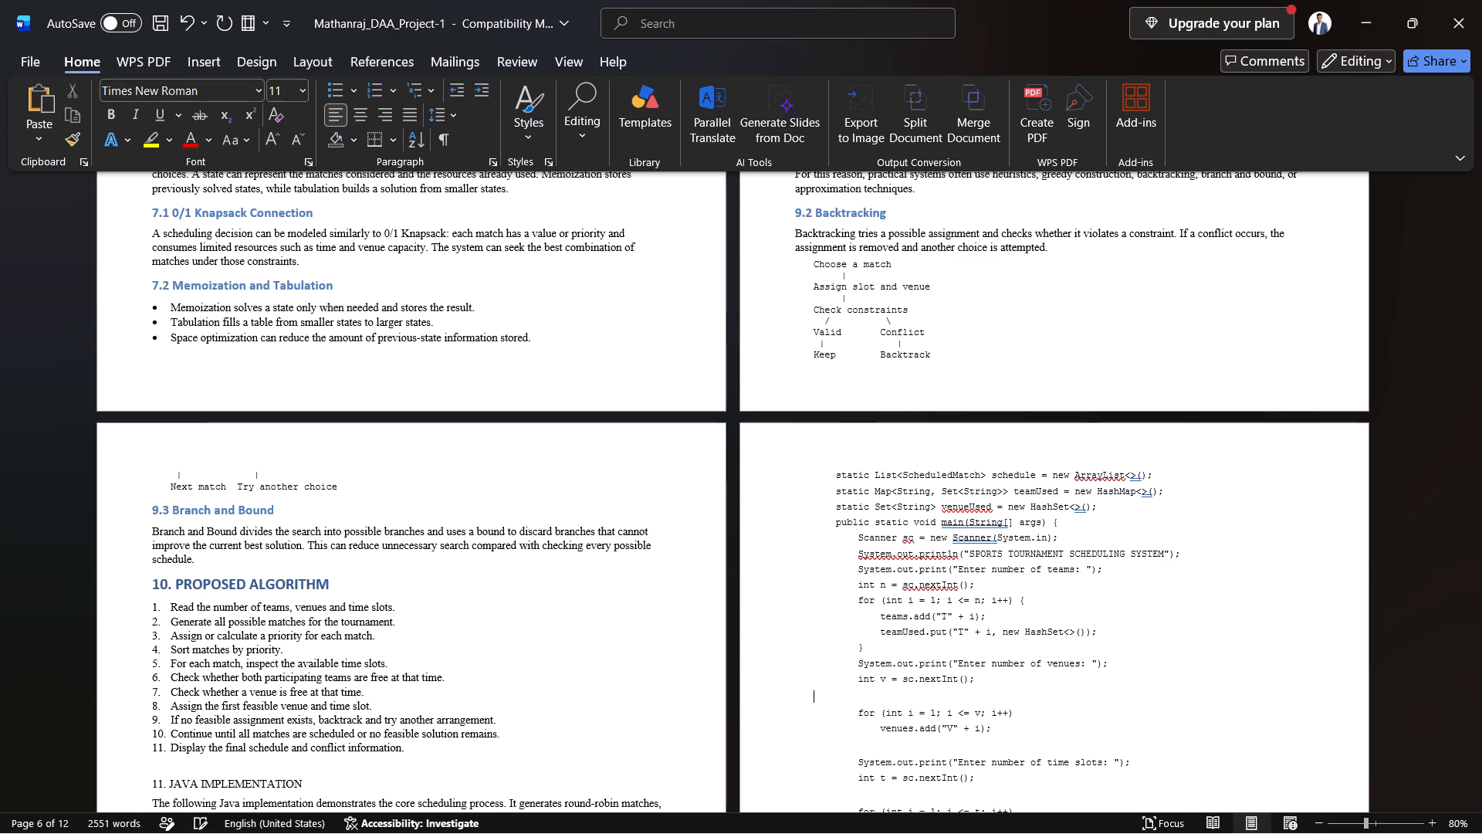
pyautogui.press('BackSpace')
pyautogui.press('BackSpace')
pyautogui.press('Down')
pyautogui.press('Down')
pyautogui.press('Down')
pyautogui.press('BackSpace')
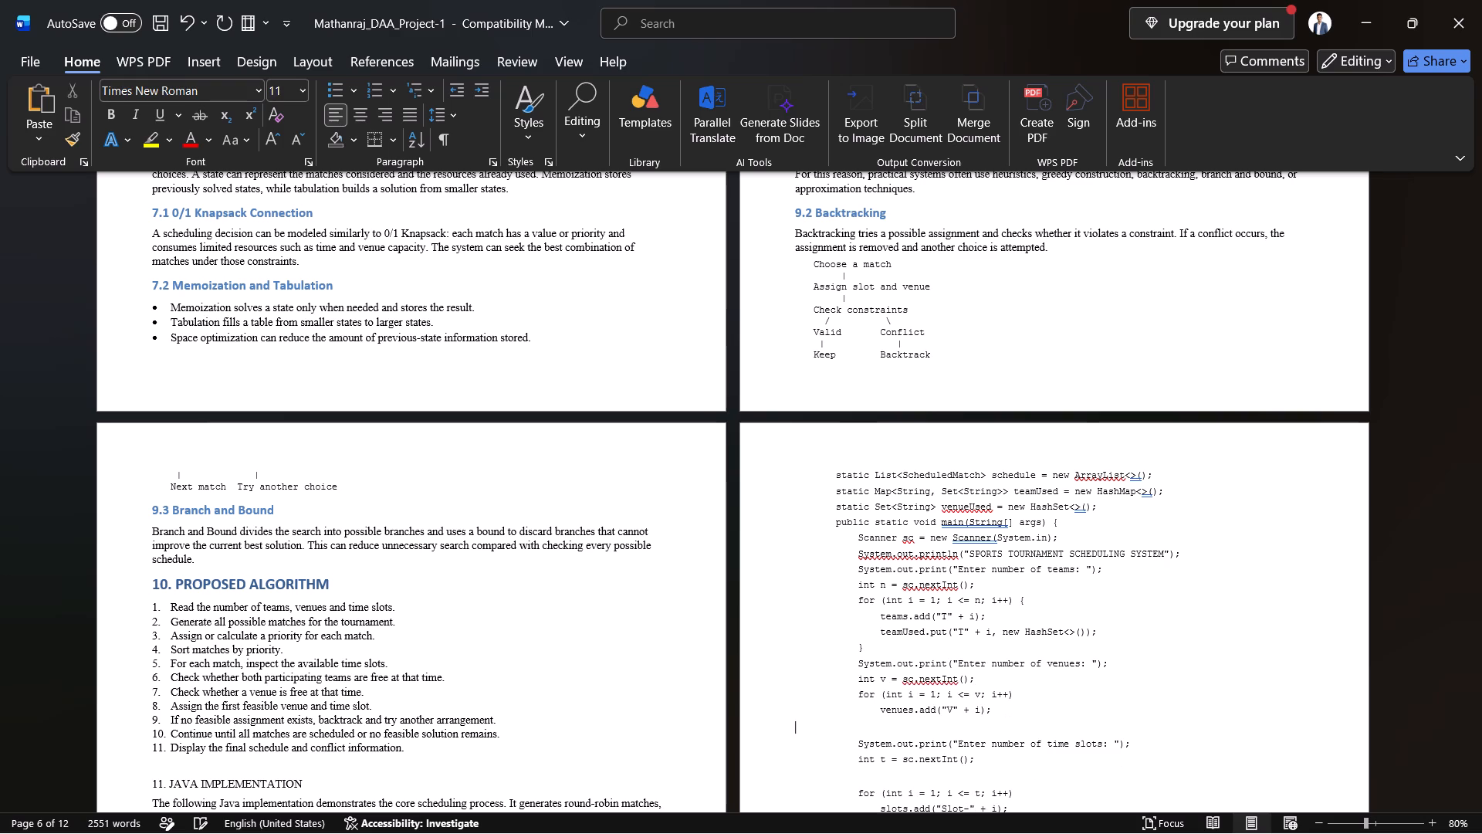
pyautogui.press('BackSpace')
# Remove the blank line between int t = sc.nextInt(); and the for loop that adds the slots.
pyautogui.press('Down')
pyautogui.press('Down')
pyautogui.press('Down')
pyautogui.press('BackSpace')
pyautogui.press('BackSpace')
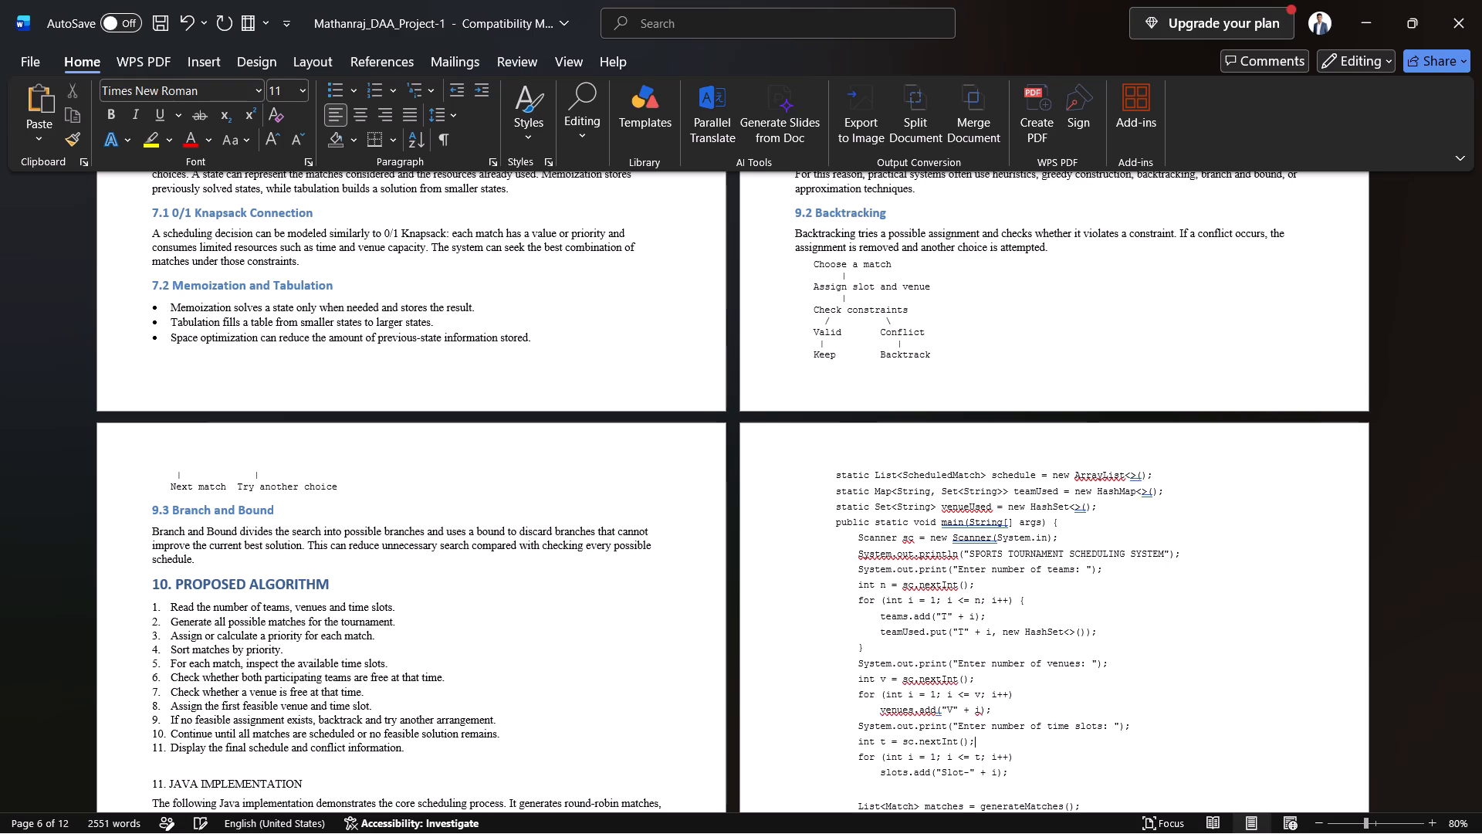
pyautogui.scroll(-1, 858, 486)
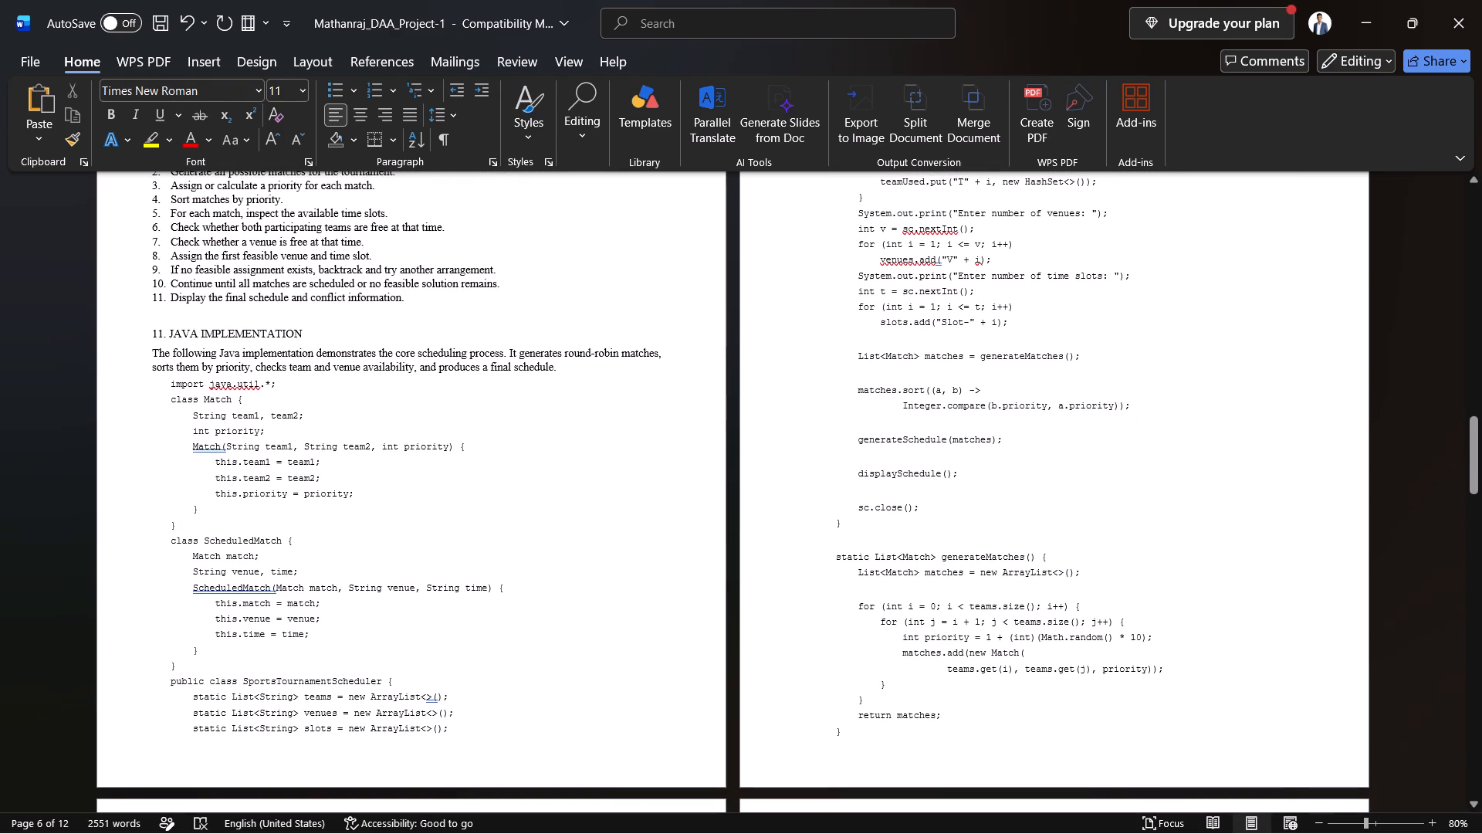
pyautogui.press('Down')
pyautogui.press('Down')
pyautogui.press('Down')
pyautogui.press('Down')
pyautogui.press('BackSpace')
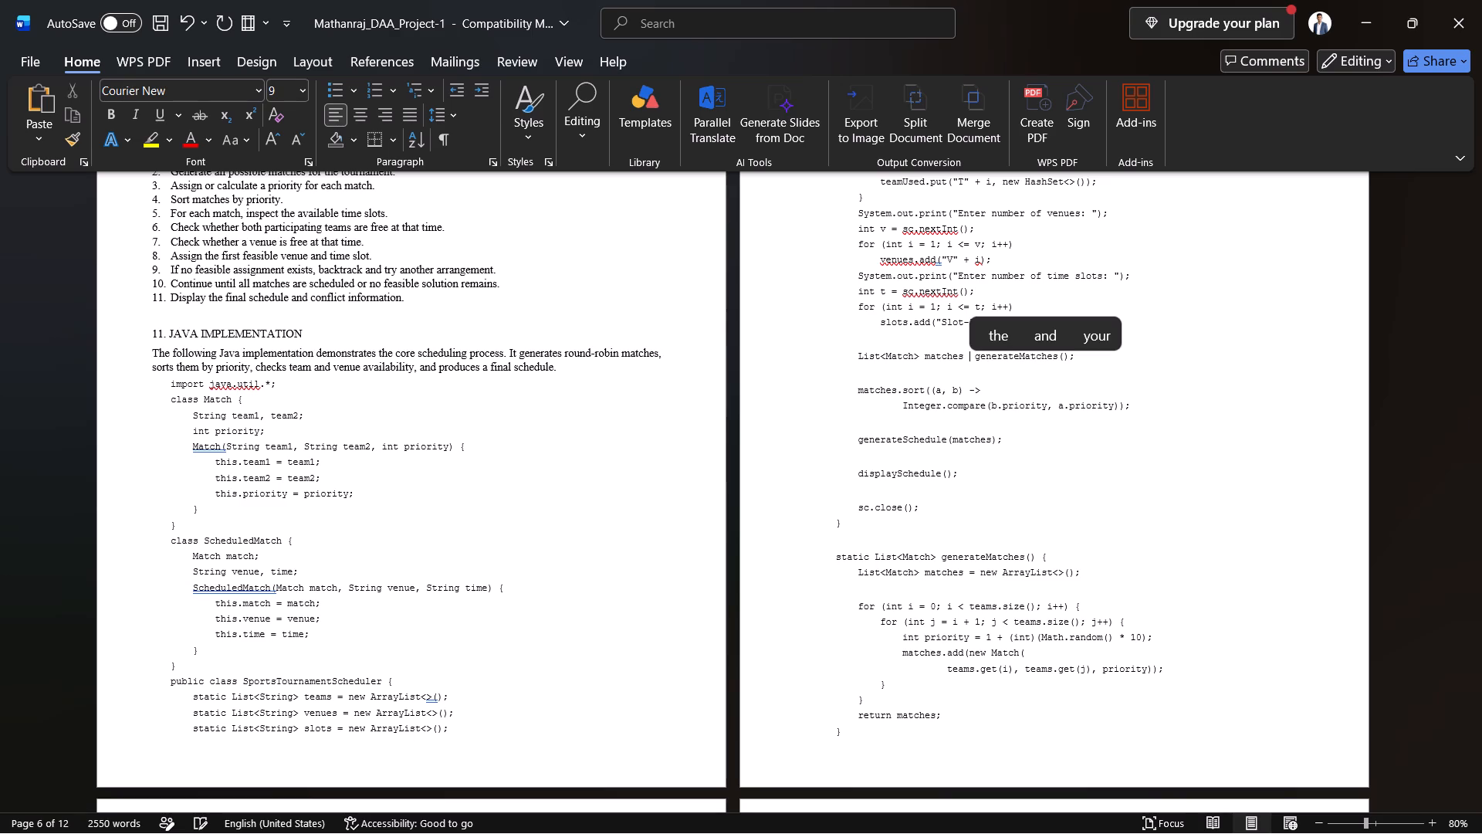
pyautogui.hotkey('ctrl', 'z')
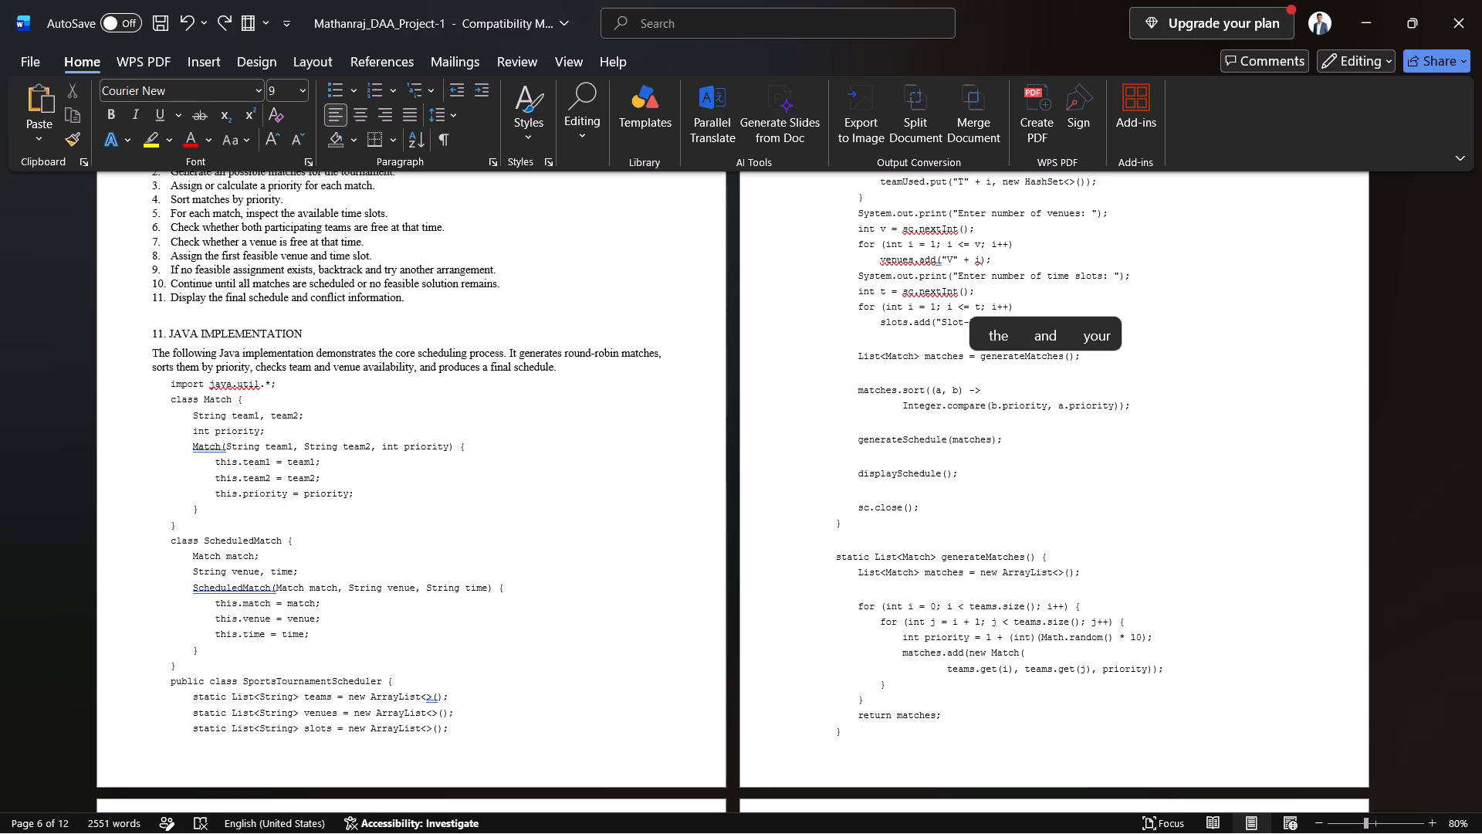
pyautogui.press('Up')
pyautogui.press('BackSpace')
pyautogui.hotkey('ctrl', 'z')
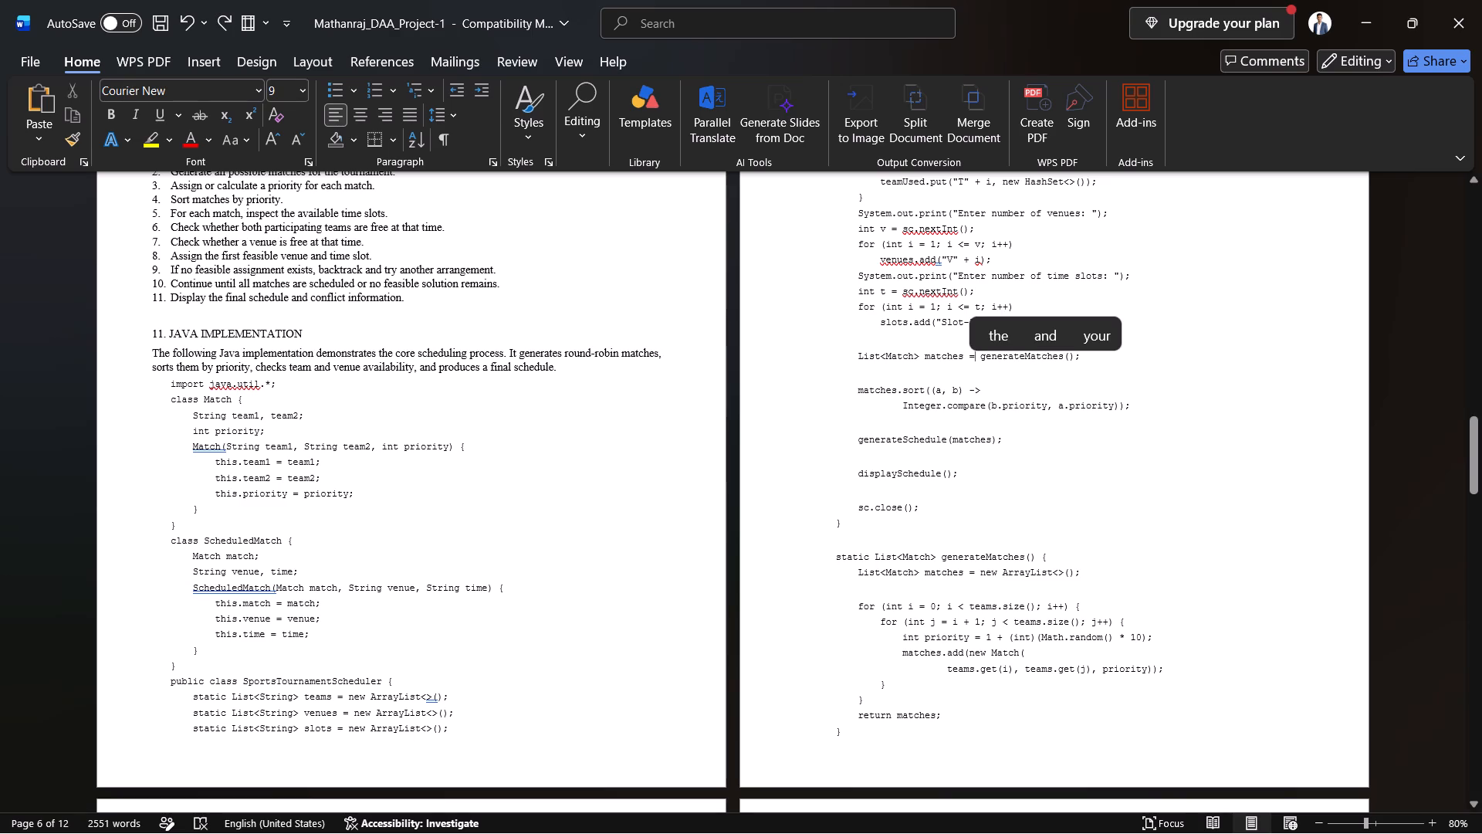
# Remove the blank lines directly before and after List<Match> matches = generateMatches(); in the main method.
pyautogui.click(889, 335)
pyautogui.press('BackSpace')
pyautogui.press('BackSpace')
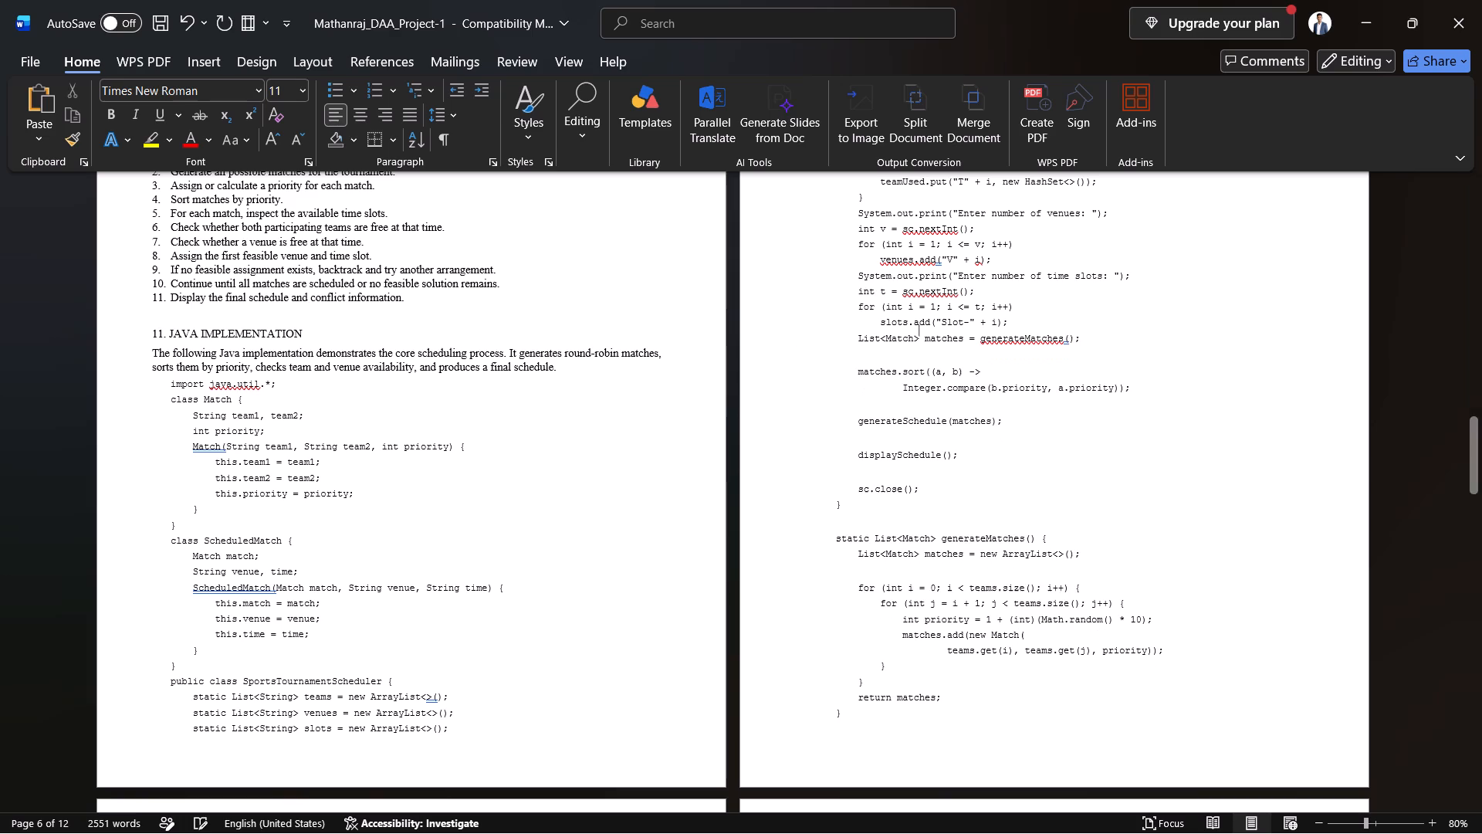
pyautogui.press('Down')
pyautogui.press('Down')
pyautogui.press('BackSpace')
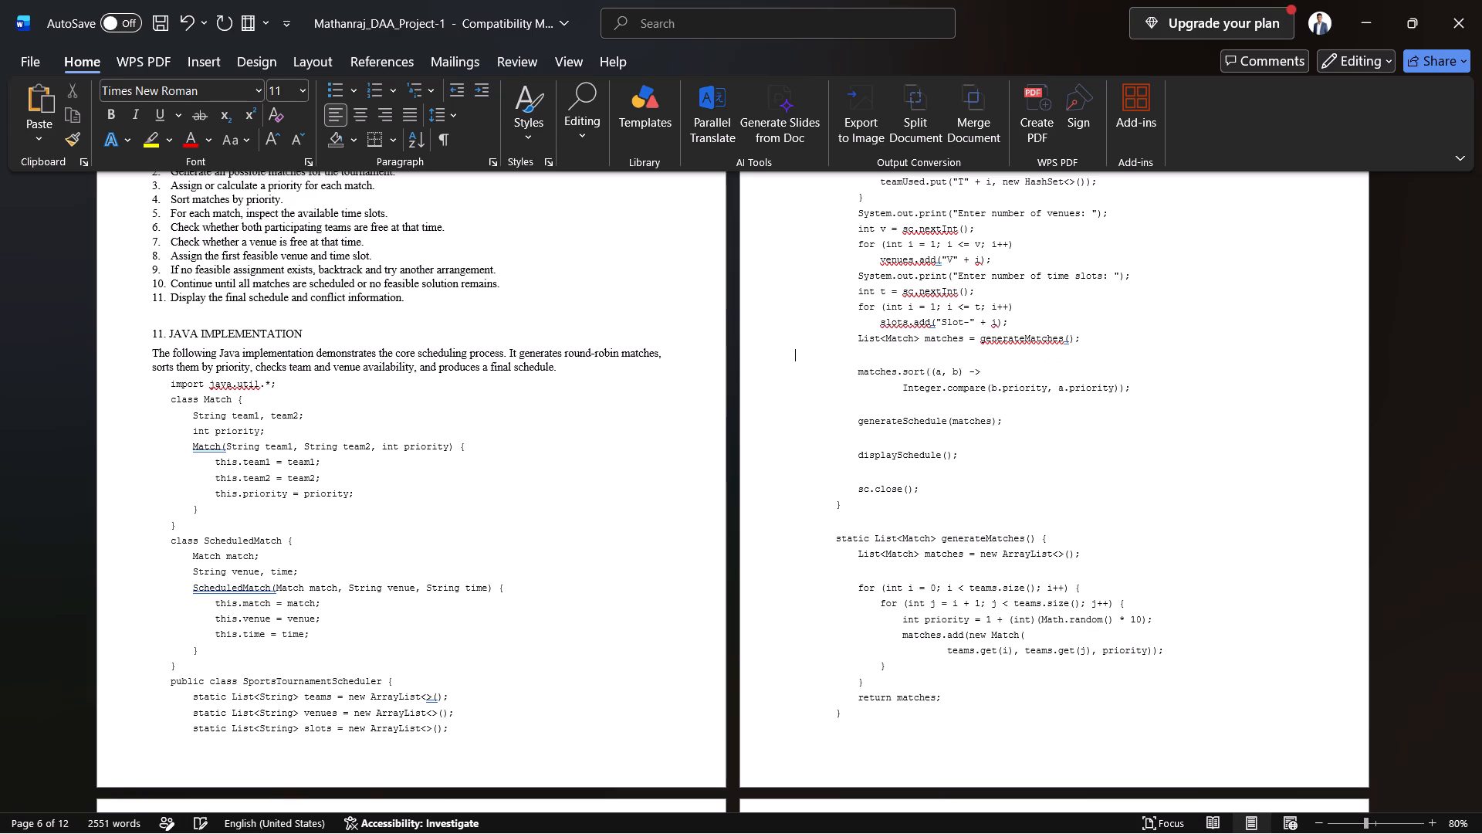
pyautogui.press('BackSpace')
# Remove the blank line between the matches.sort statement and the generateSchedule(matches); call.
pyautogui.press('Down')
pyautogui.press('Up')
pyautogui.press('Down')
pyautogui.press('Up')
pyautogui.press('Down')
pyautogui.press('Down')
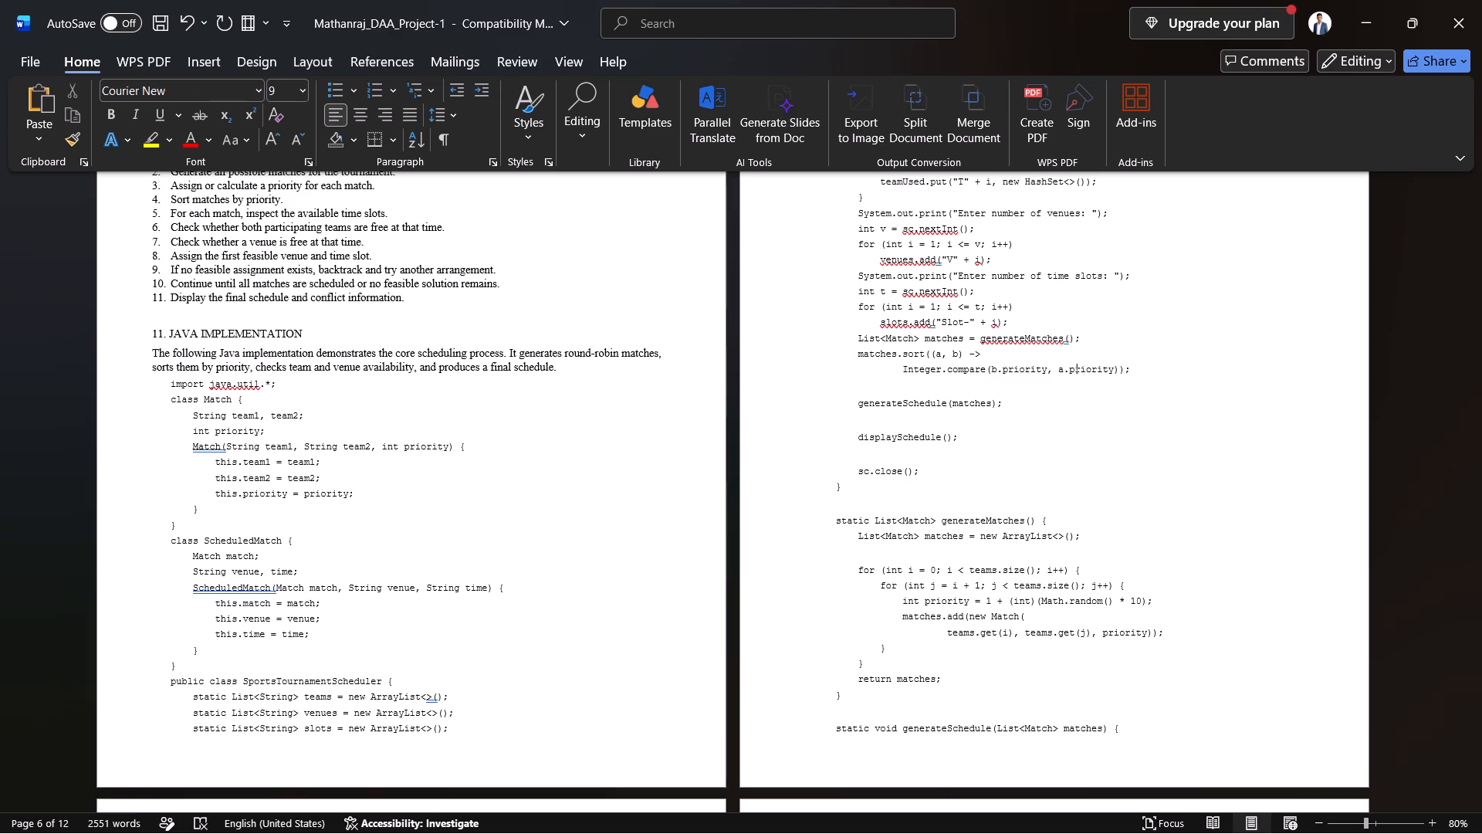
pyautogui.press('Down')
pyautogui.press('BackSpace')
pyautogui.press('BackSpace')
# Remove the blank lines directly before and after the displaySchedule(); call in the main method.
pyautogui.press('Down')
pyautogui.press('Down')
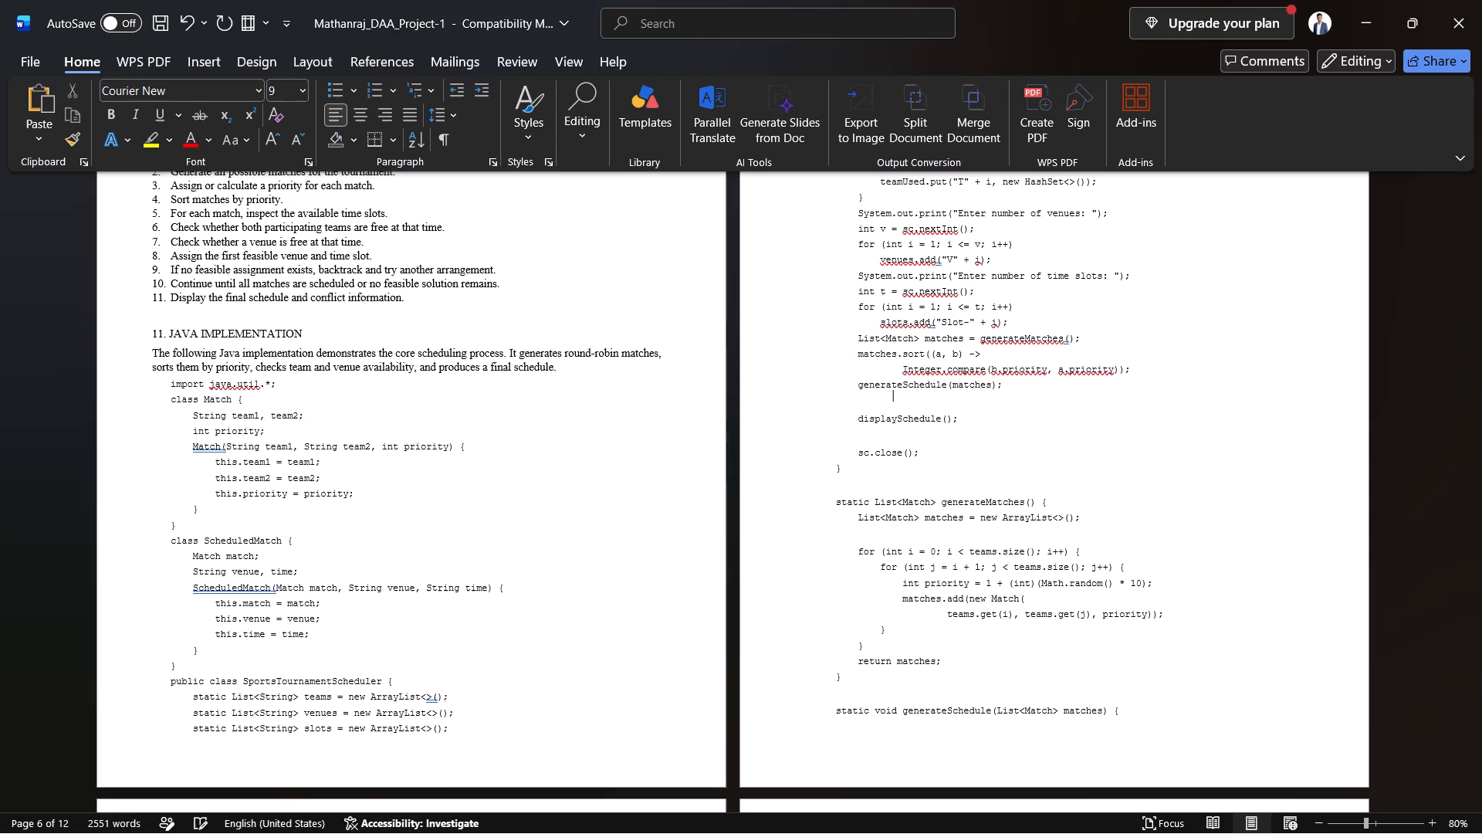
pyautogui.press('BackSpace')
pyautogui.press('BackSpace')
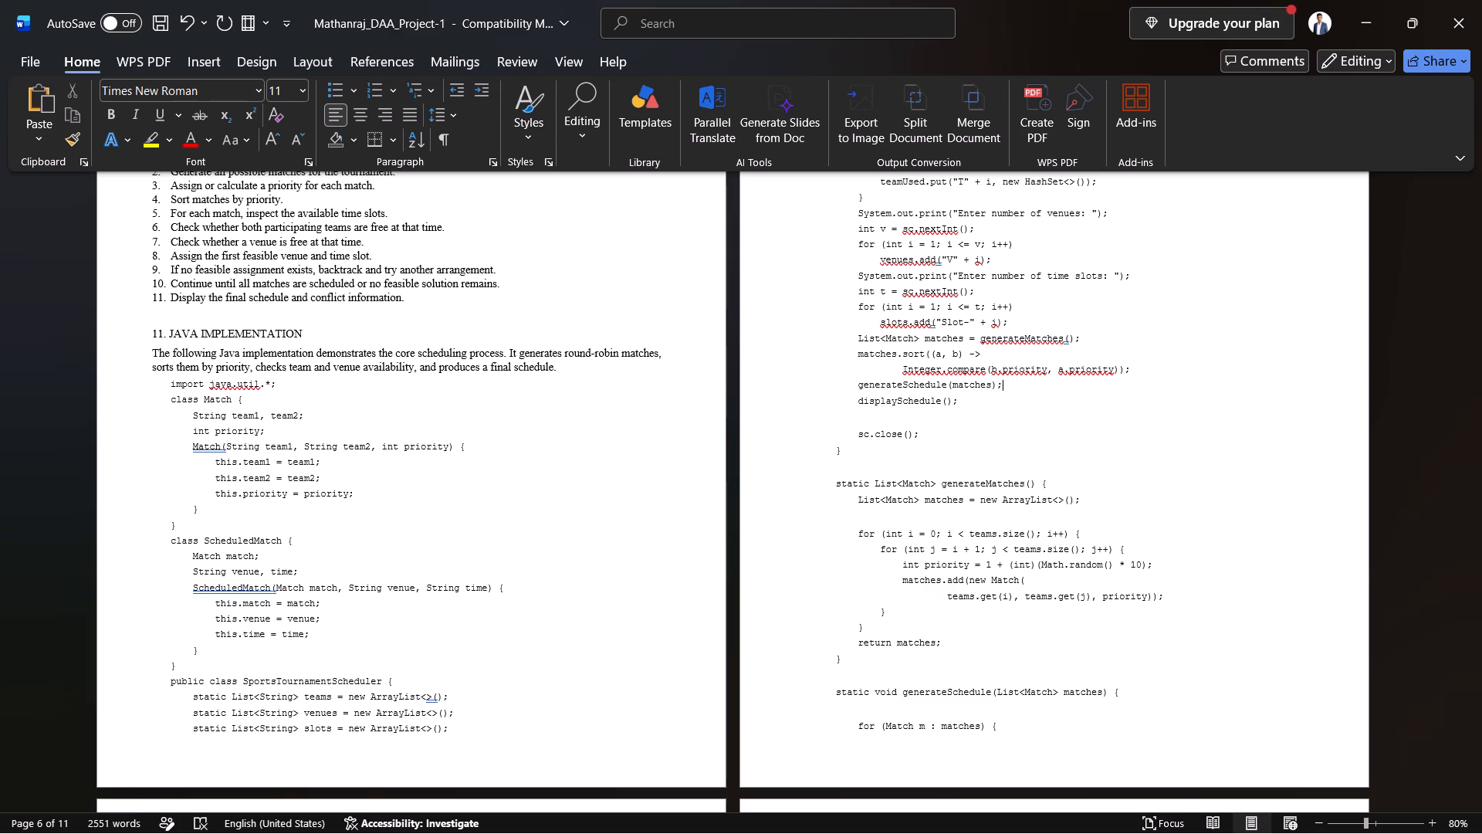
pyautogui.press('Down')
pyautogui.press('Down')
pyautogui.press('BackSpace')
pyautogui.press('BackSpace')
# Remove the blank line between the main method's closing brace and the generateMatches method, keeping the brace in place.
pyautogui.press('Down')
pyautogui.press('Down')
pyautogui.press('Down')
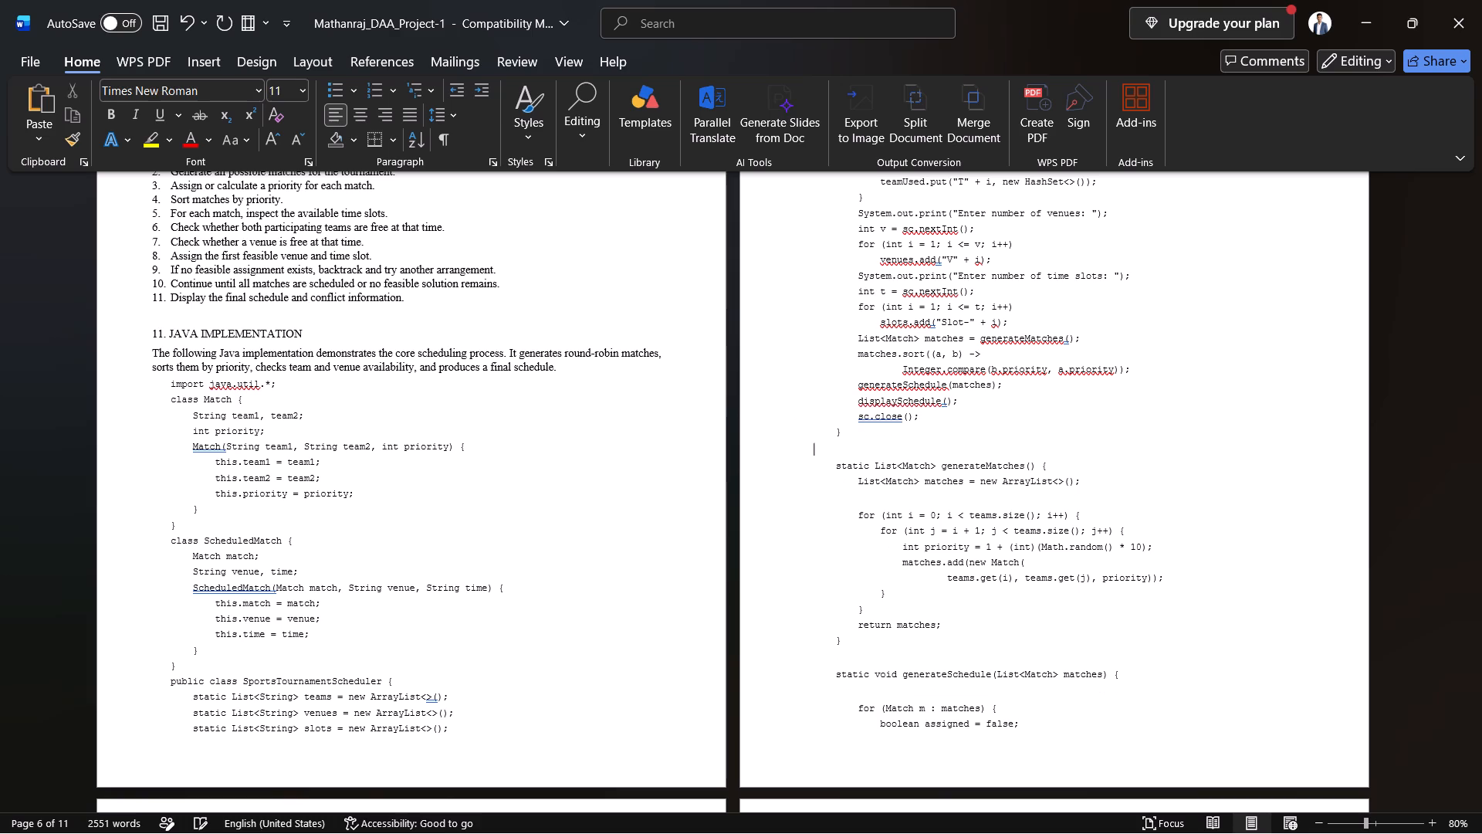
pyautogui.press('BackSpace')
pyautogui.press('Down')
pyautogui.press('Up')
pyautogui.press('BackSpace')
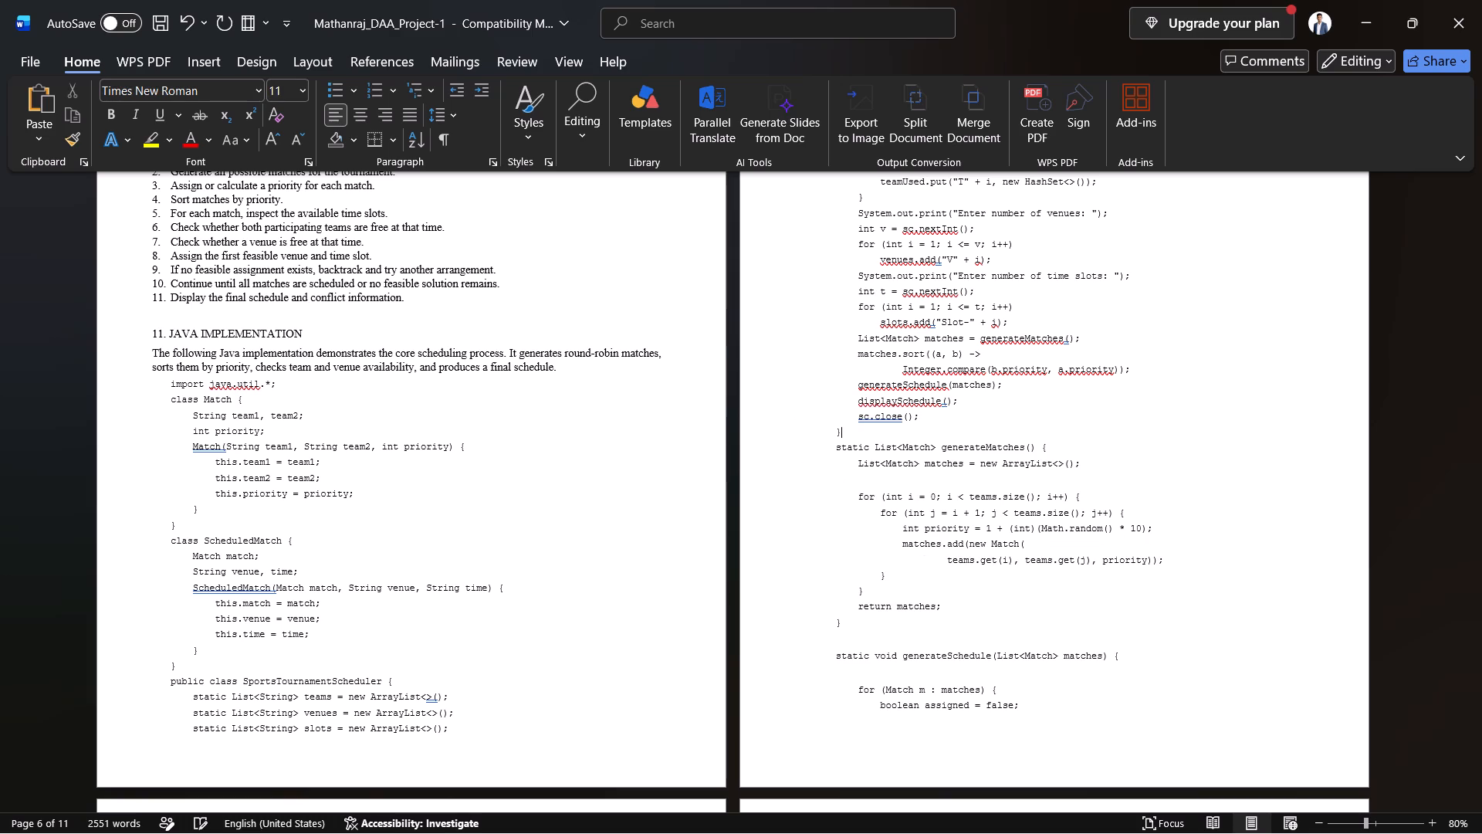
pyautogui.press('BackSpace')
pyautogui.hotkey('shift', '}')
pyautogui.press('Down')
pyautogui.press('Up')
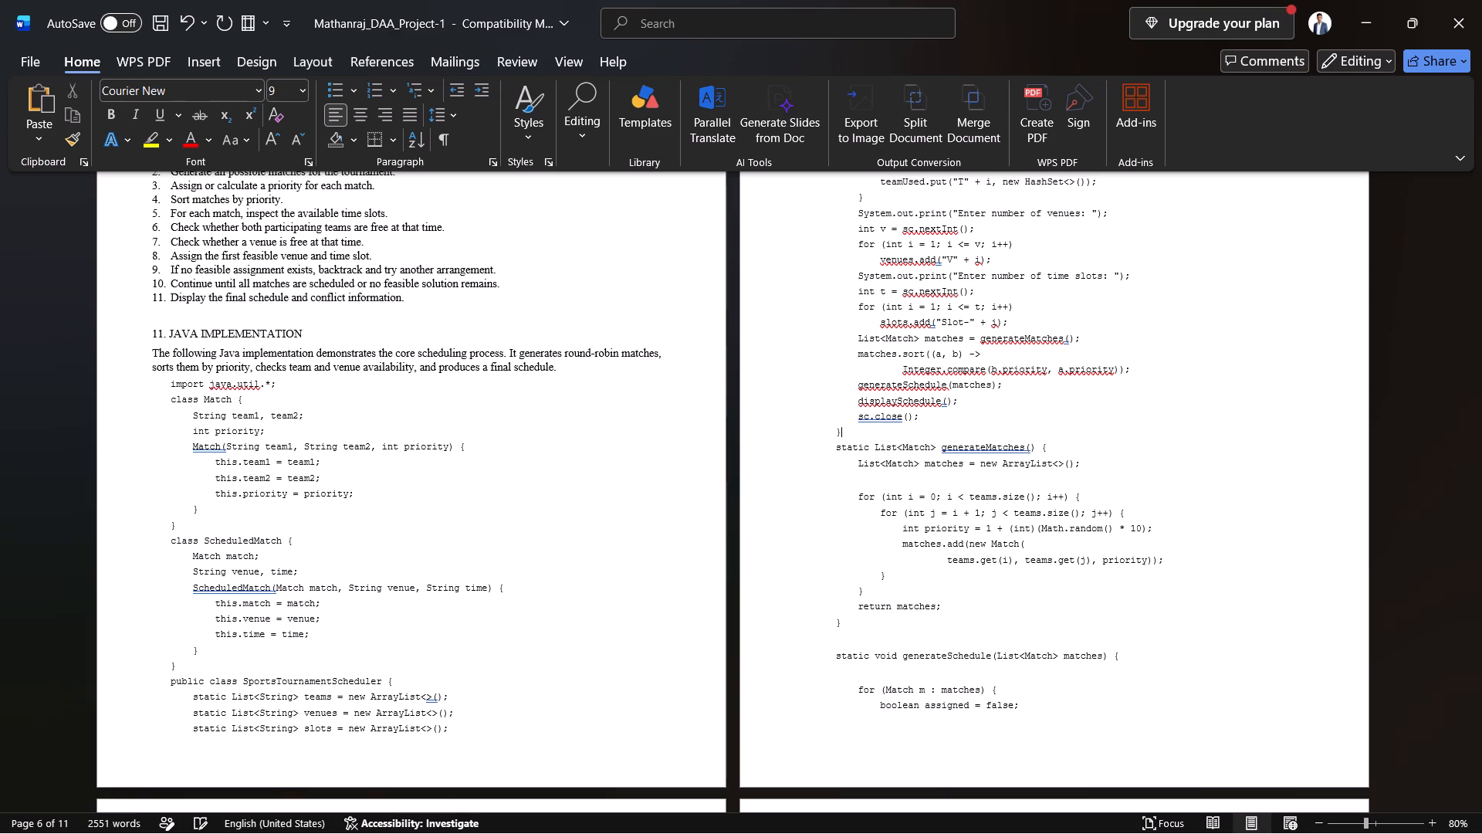
# Remove the blank line between the matches list declaration and the outer for loop in the generateMatches method.
pyautogui.press('Down')
pyautogui.press('Down')
pyautogui.press('Down')
pyautogui.press('BackSpace')
pyautogui.press('BackSpace')
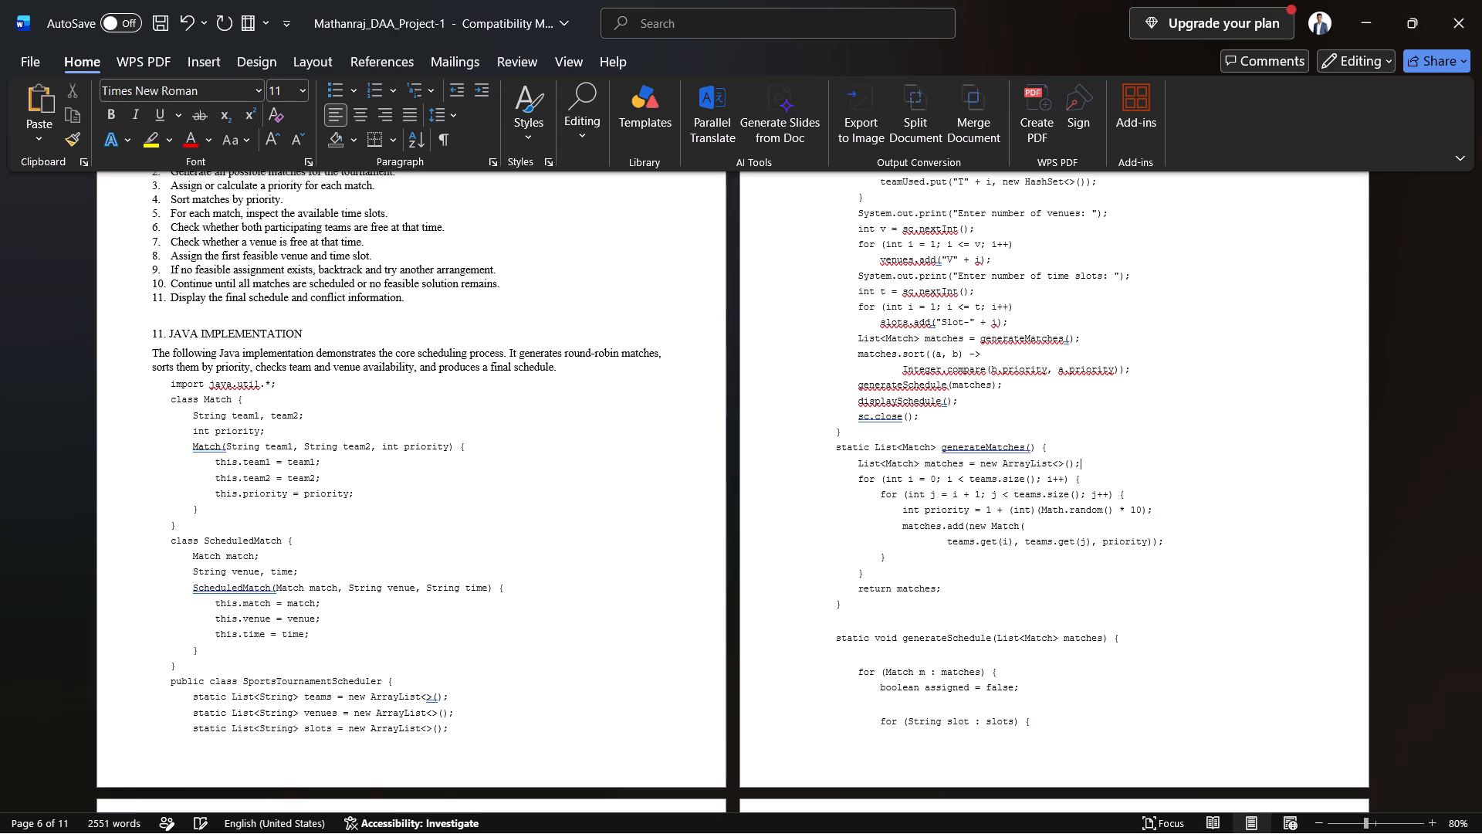
# Remove the blank line between the end of the generateMatches method and the static void generateSchedule declaration.
pyautogui.press('Down')
pyautogui.press('Down')
pyautogui.press('Down')
pyautogui.press('Down')
pyautogui.press('Down')
pyautogui.press('Down')
pyautogui.press('Down')
pyautogui.press('Down')
pyautogui.press('Down')
pyautogui.press('Down')
pyautogui.press('Down')
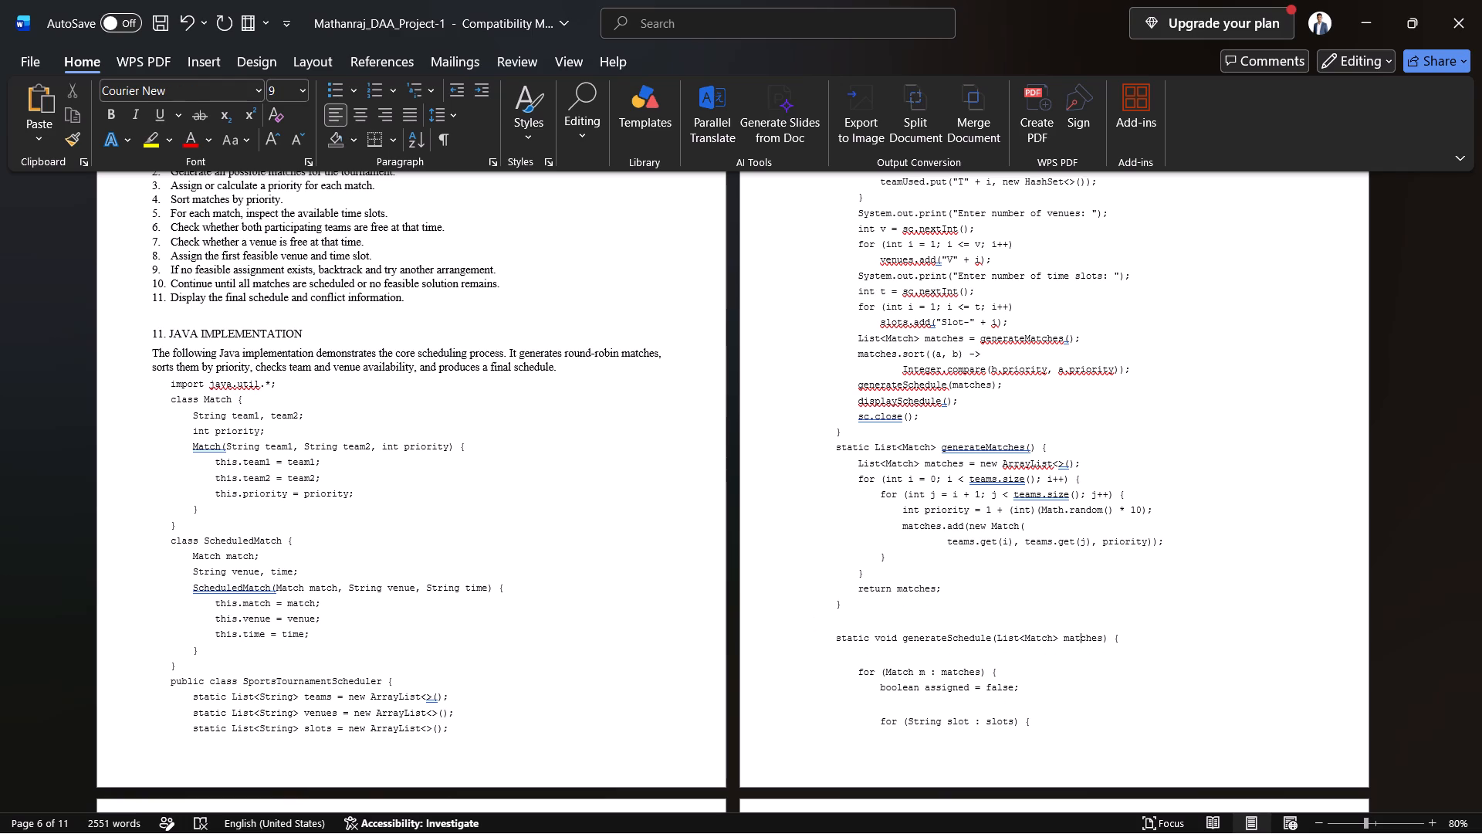
pyautogui.press('Up')
pyautogui.press('BackSpace')
pyautogui.press('BackSpace')
# Remove the blank lines before for (Match m : matches) and before for (String slot : slots) in the generateSchedule method.
pyautogui.press('Down')
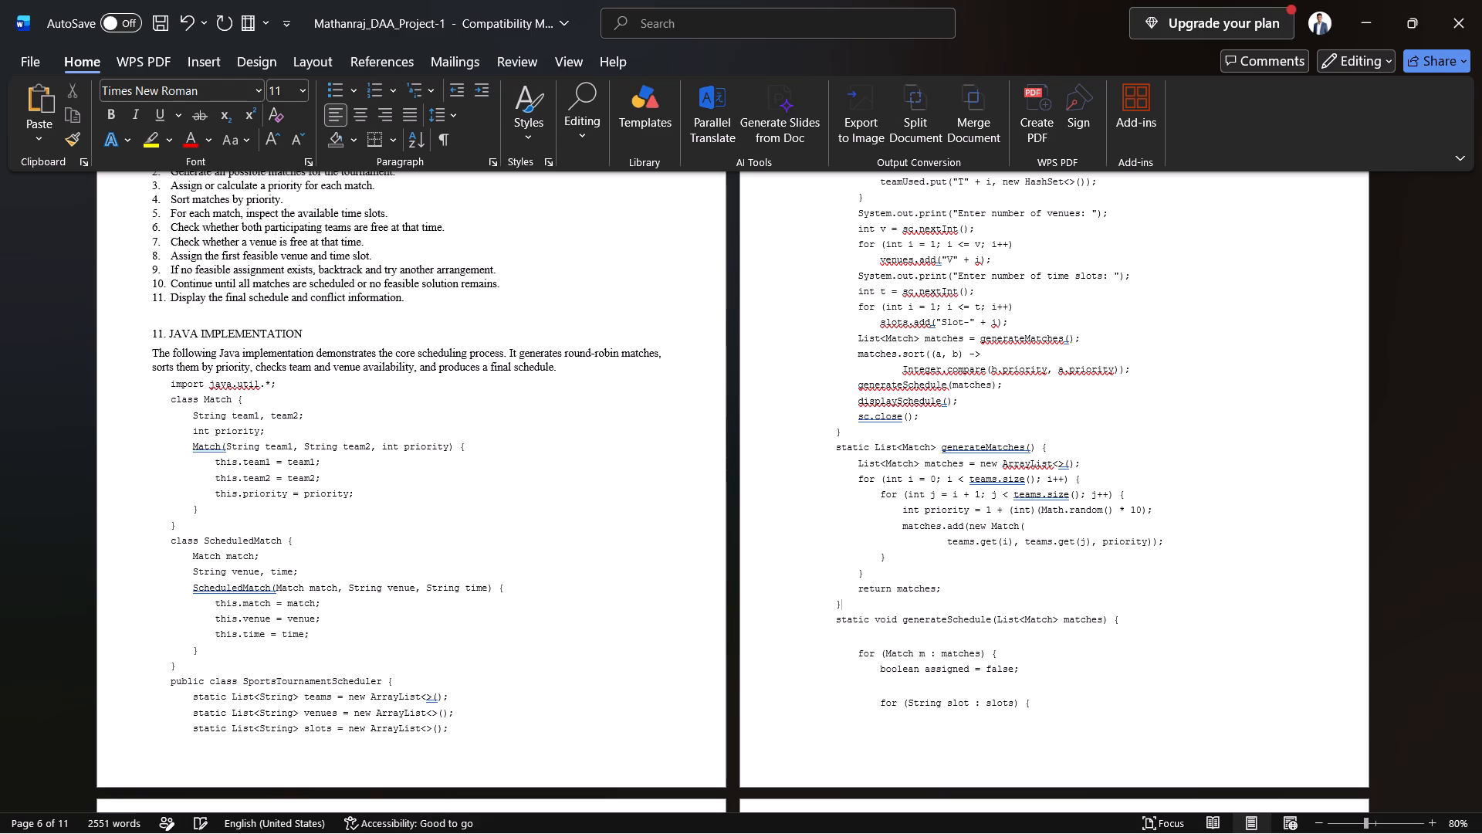
pyautogui.press('Down')
pyautogui.press('BackSpace')
pyautogui.press('BackSpace')
pyautogui.press('Down')
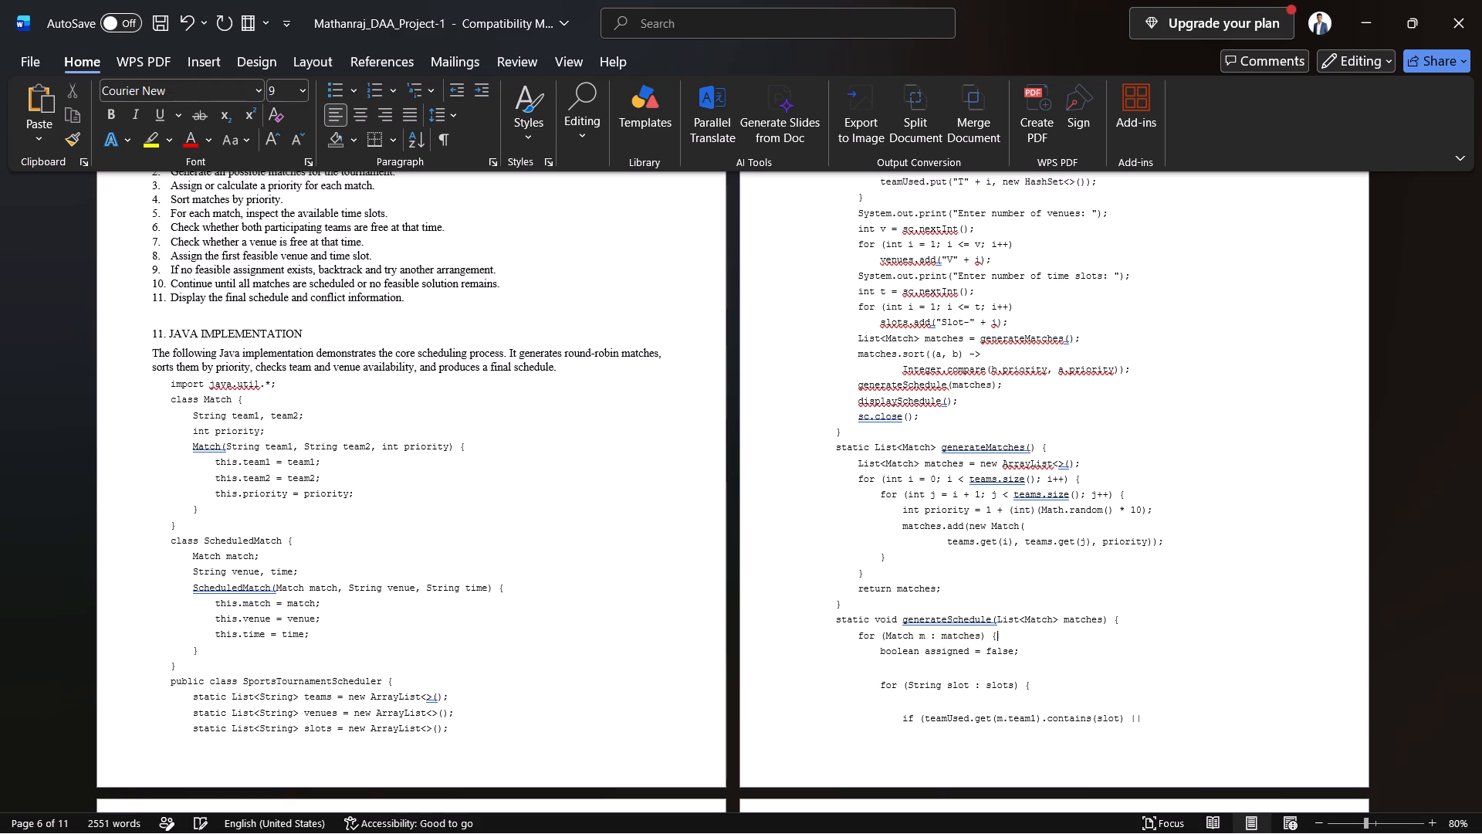
pyautogui.press('Down')
pyautogui.press('Down')
pyautogui.press('Down')
pyautogui.press('Up')
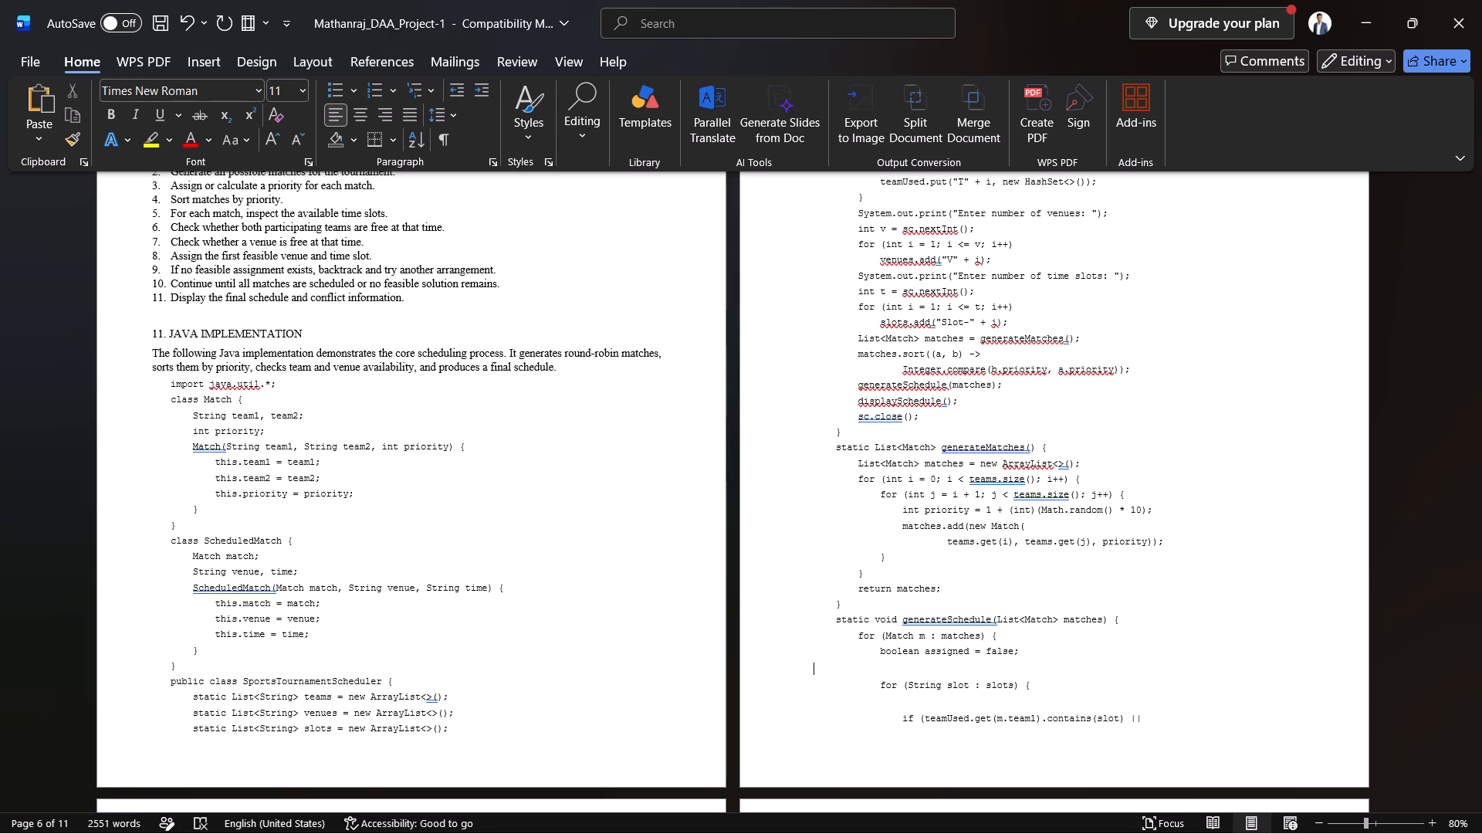
pyautogui.press('BackSpace')
pyautogui.press('BackSpace')
# Remove the blank line between for (String slot : slots) and the if condition checking teamUsed.
pyautogui.press('Down')
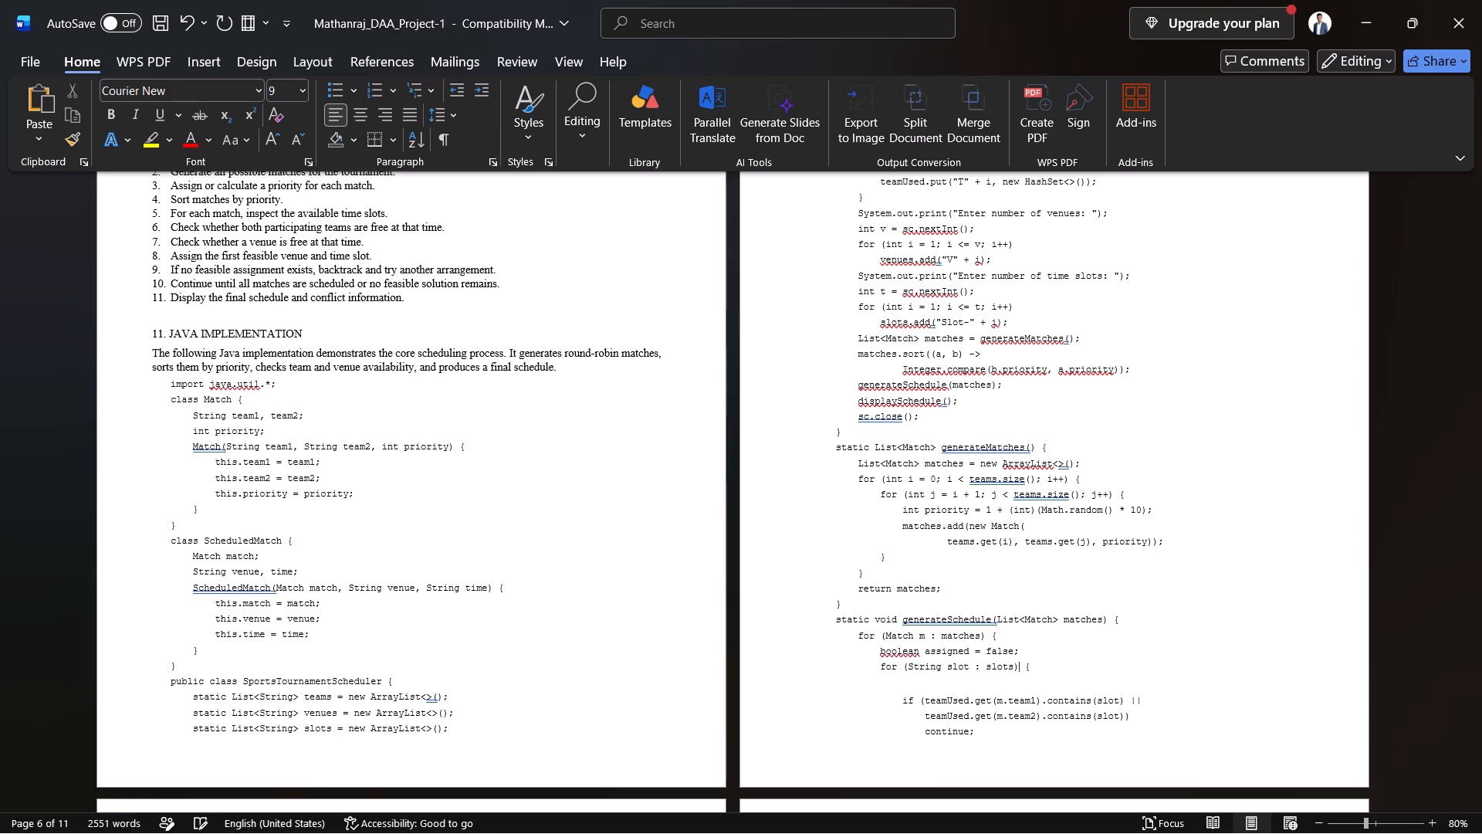
pyautogui.press('Down')
pyautogui.press('BackSpace')
pyautogui.press('BackSpace')
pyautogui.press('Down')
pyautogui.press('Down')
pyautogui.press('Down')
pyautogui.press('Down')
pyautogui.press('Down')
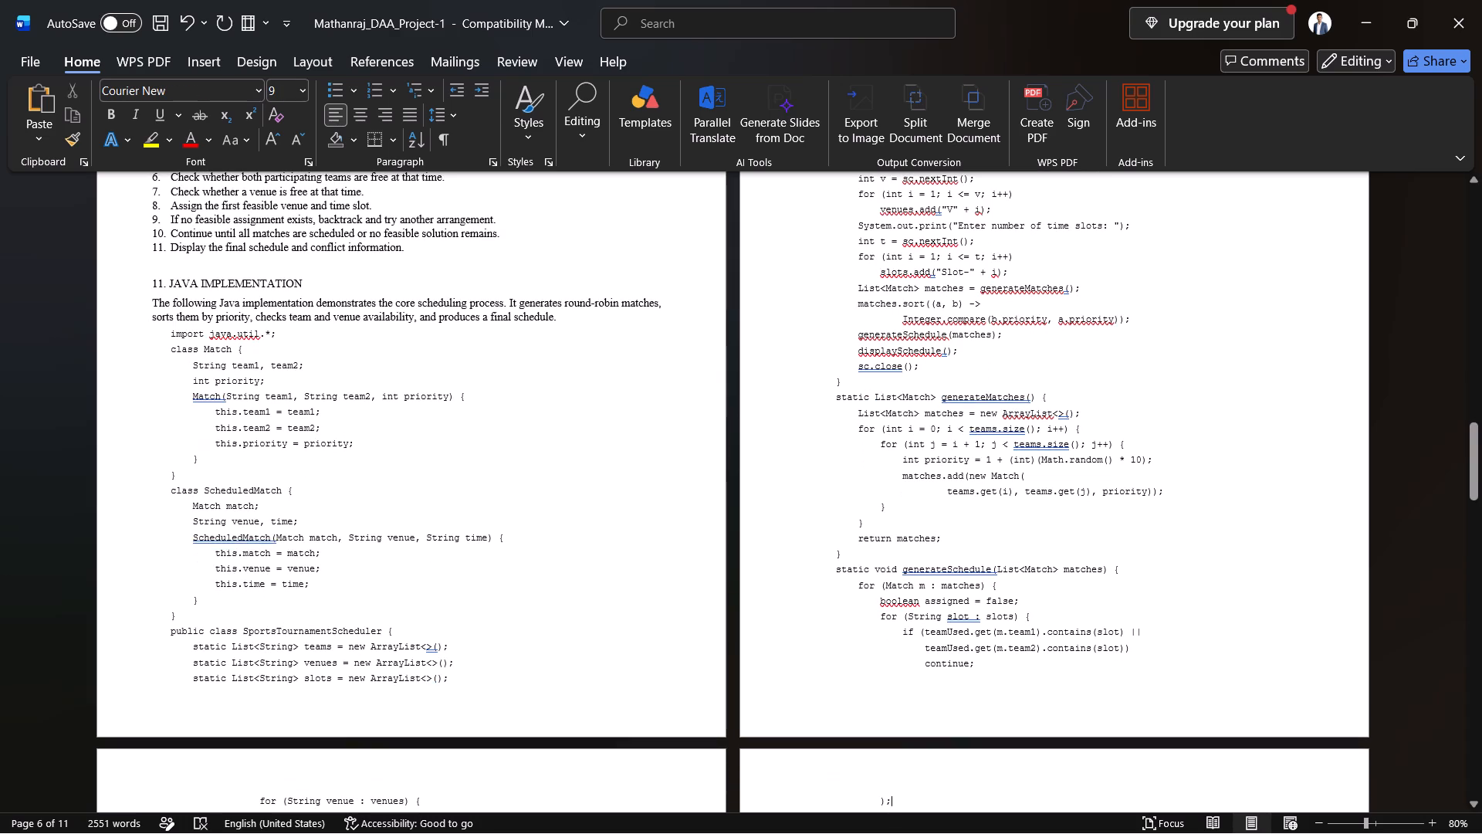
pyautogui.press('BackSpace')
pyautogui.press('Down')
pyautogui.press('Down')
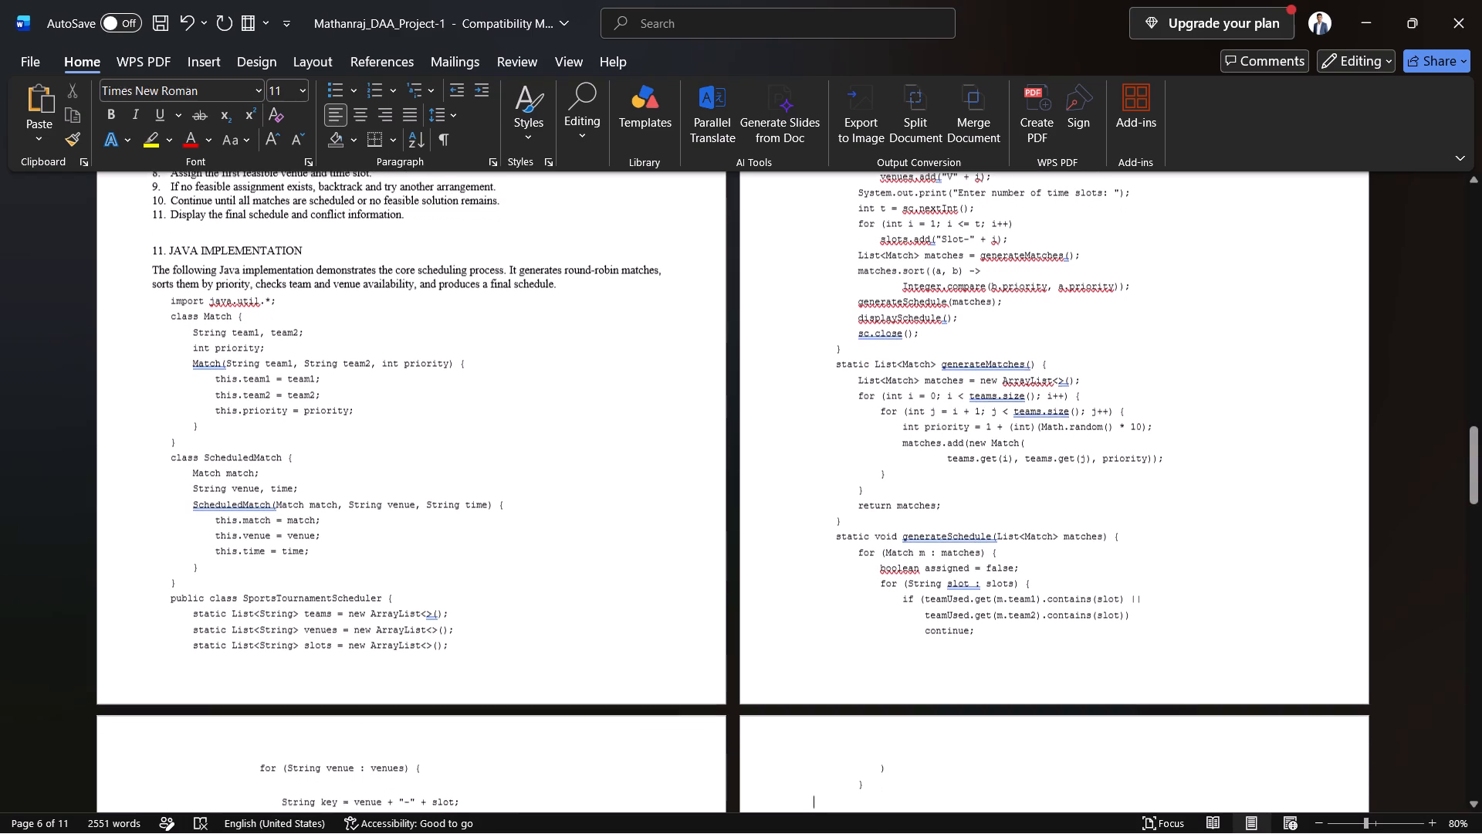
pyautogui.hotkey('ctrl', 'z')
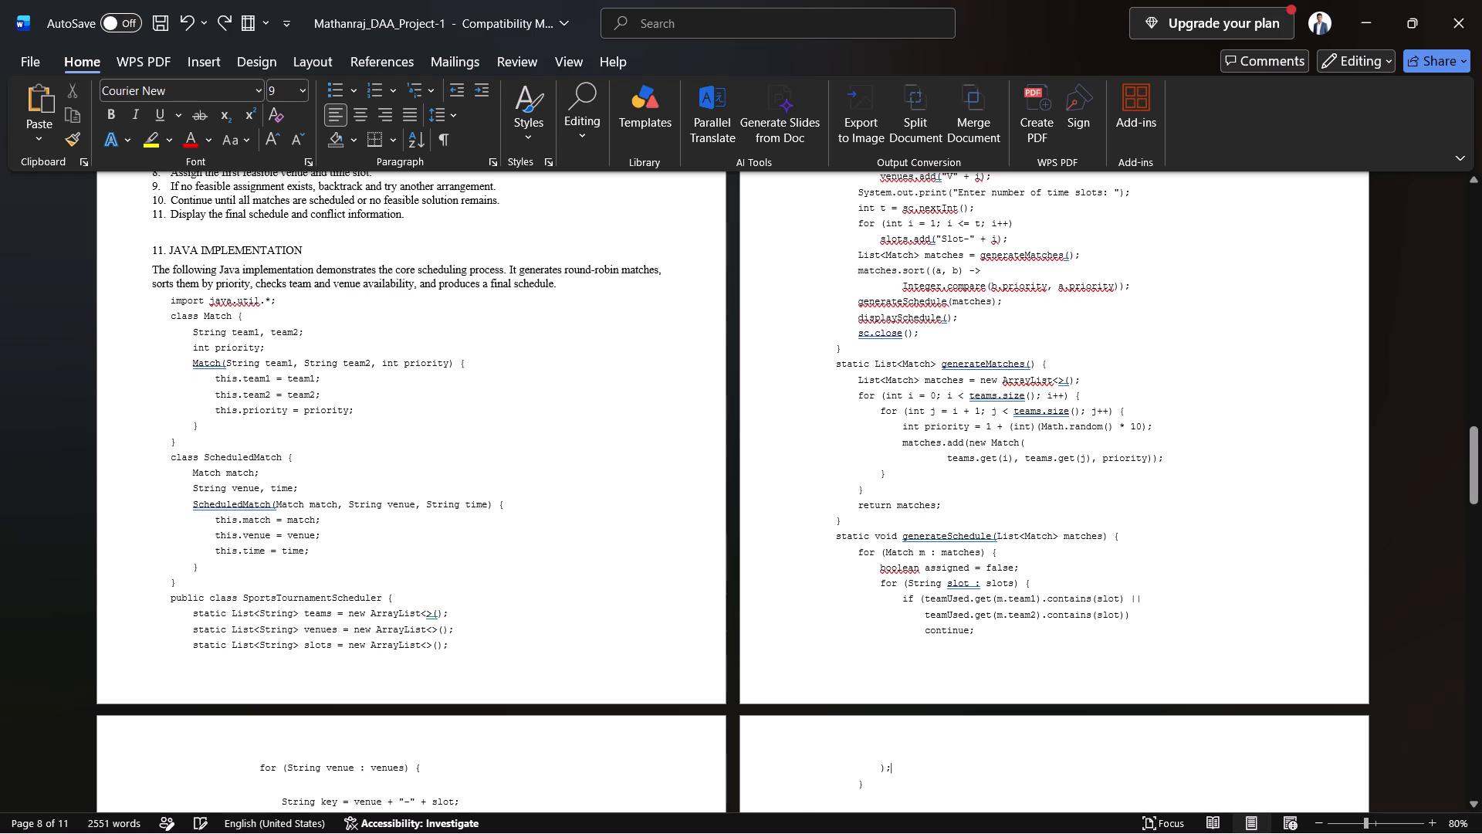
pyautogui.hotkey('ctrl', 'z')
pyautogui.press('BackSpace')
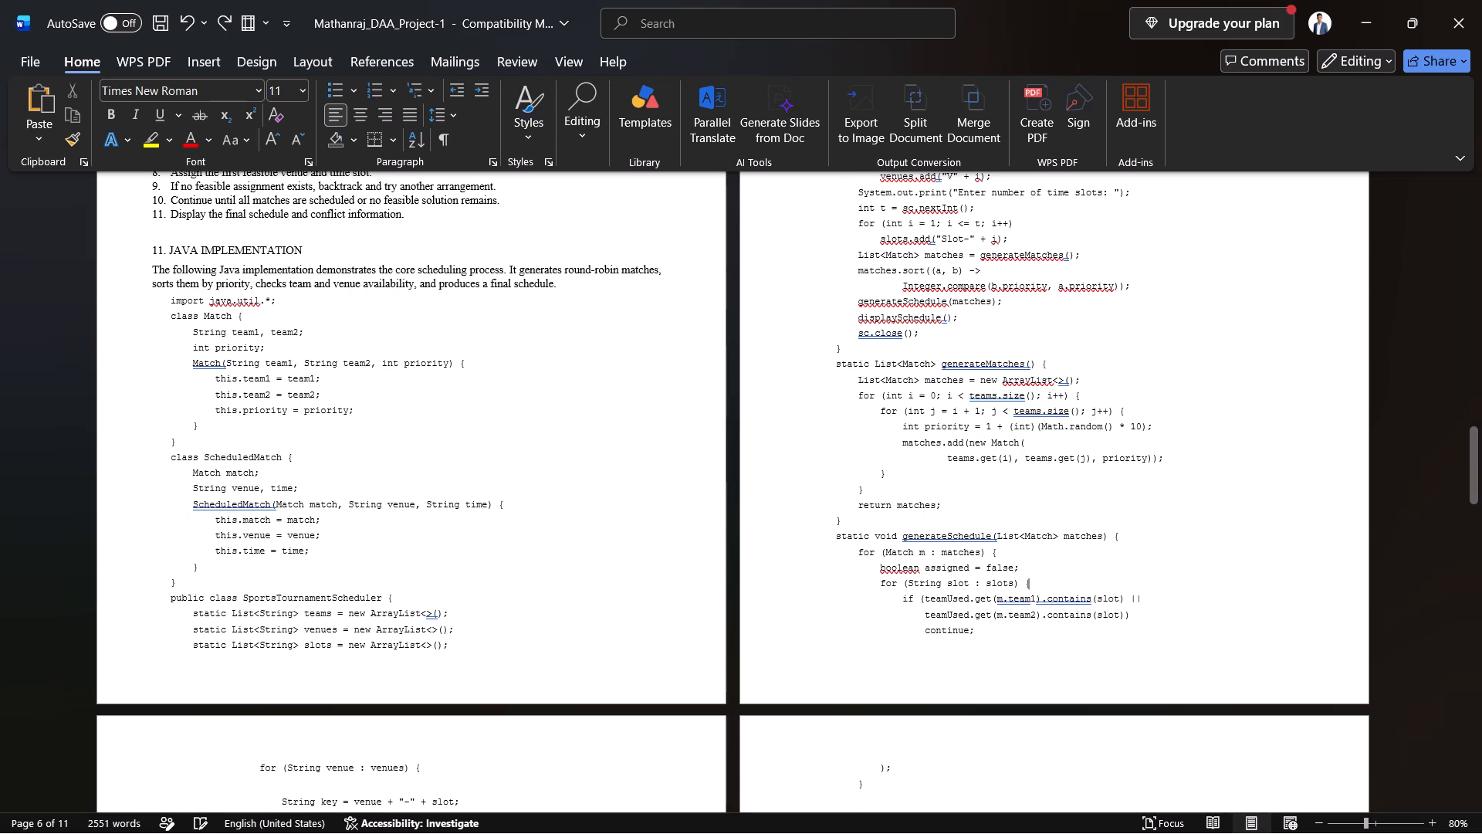
# Remove the blank line between continue; and the for (String venue : venues) loop in the generateSchedule method.
pyautogui.press('Down')
pyautogui.press('Down')
pyautogui.press('Down')
pyautogui.press('Down')
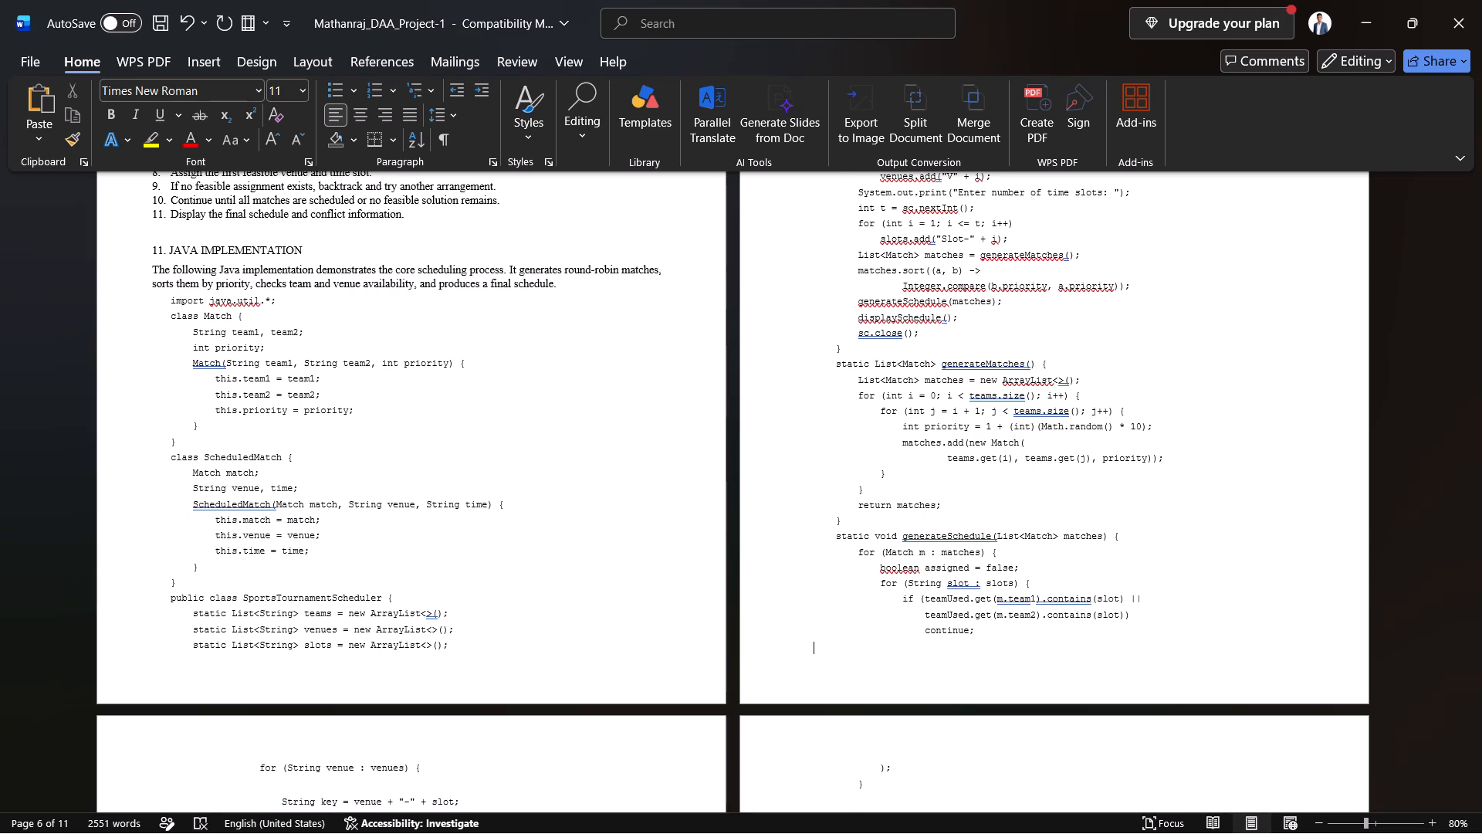
pyautogui.press('BackSpace')
pyautogui.press('BackSpace')
# Remove the blank line between String key = venue + "-" + slot; and if (venueUsed.contains(key)) in the generateSchedule method.
pyautogui.press('Down')
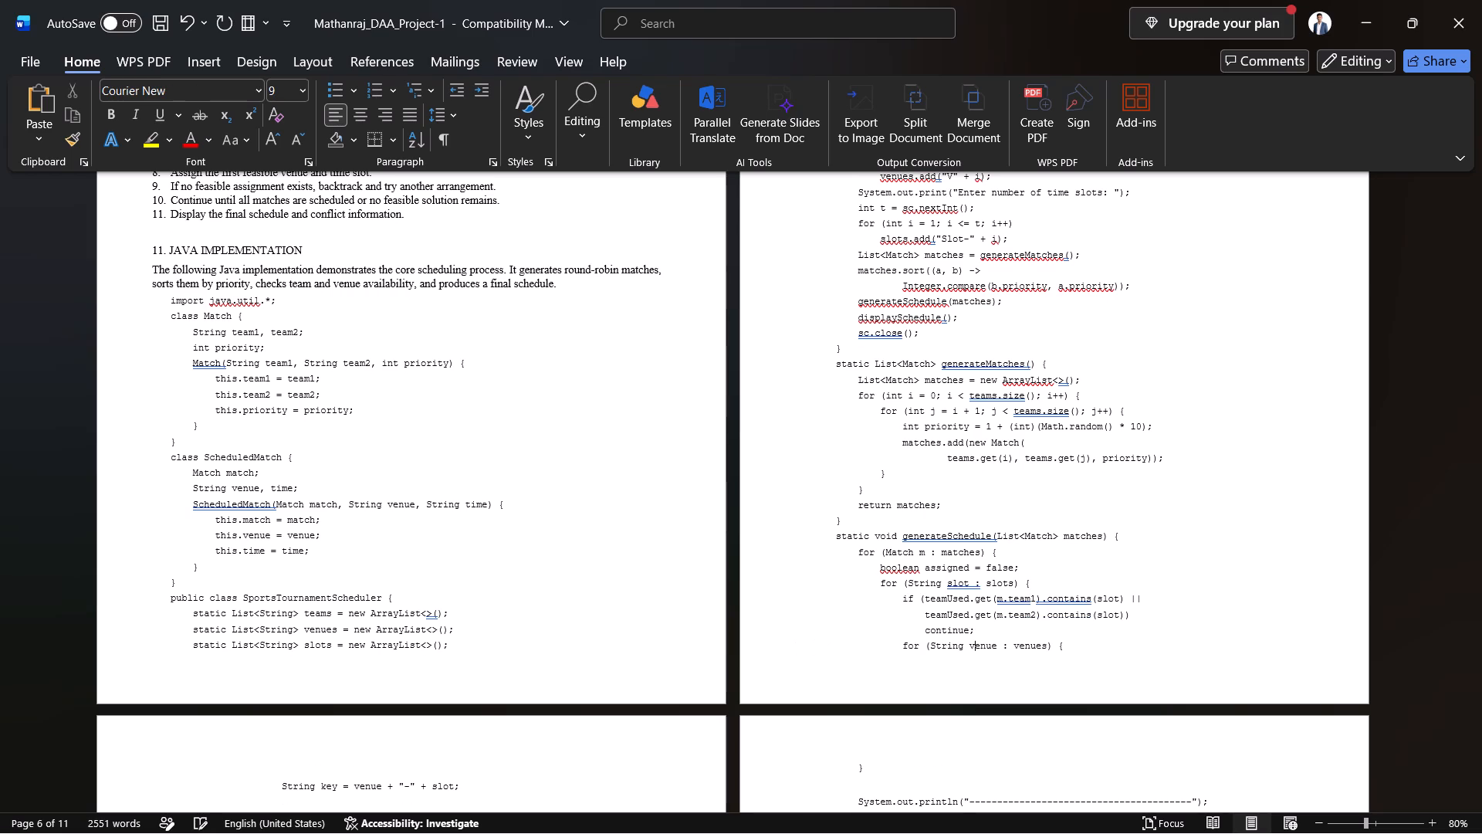
pyautogui.press('Down')
pyautogui.press('Down')
pyautogui.scroll(-1, 889, 335)
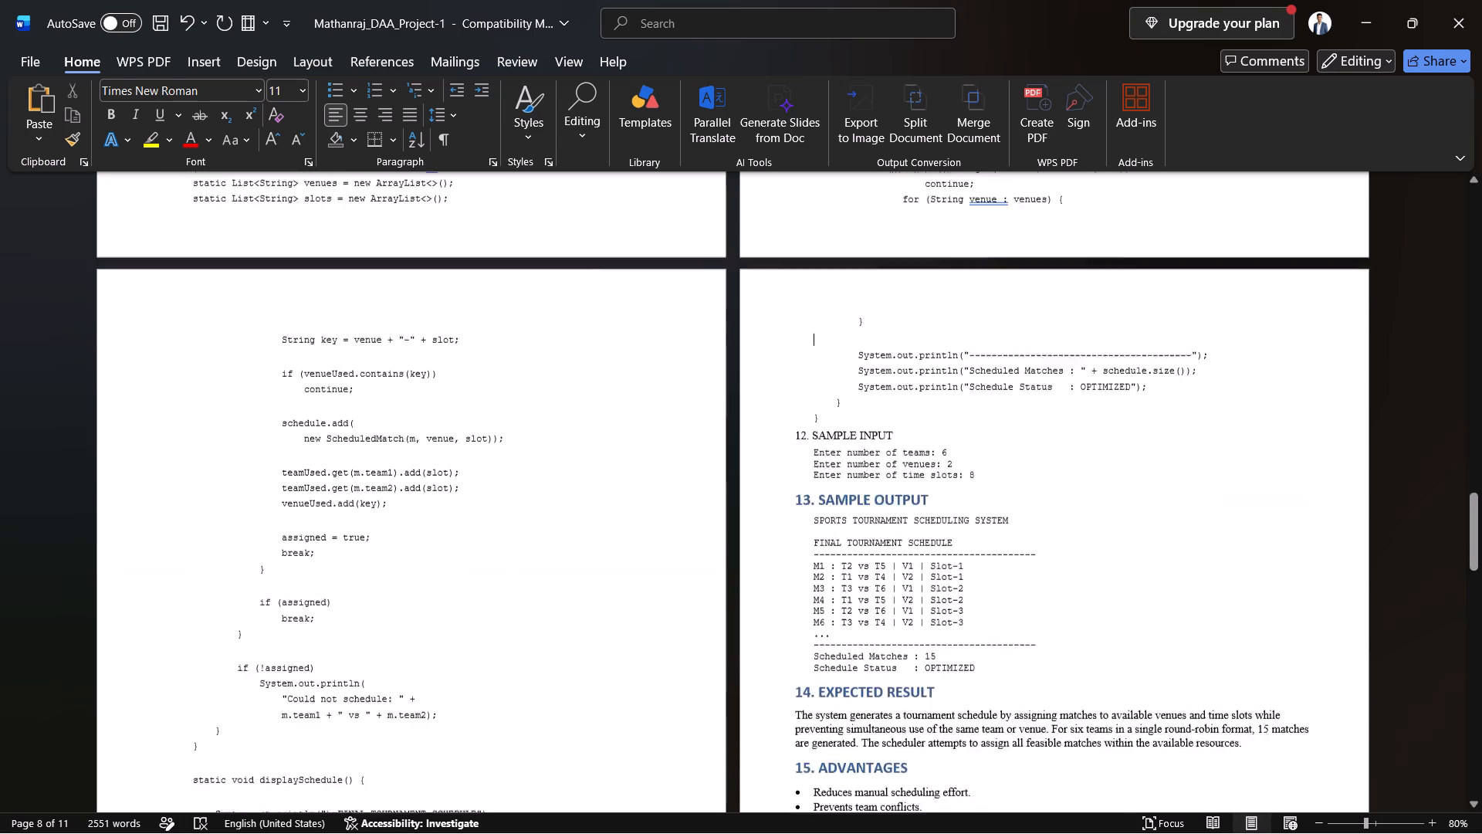
pyautogui.scroll(-1, 889, 335)
pyautogui.click(395, 242)
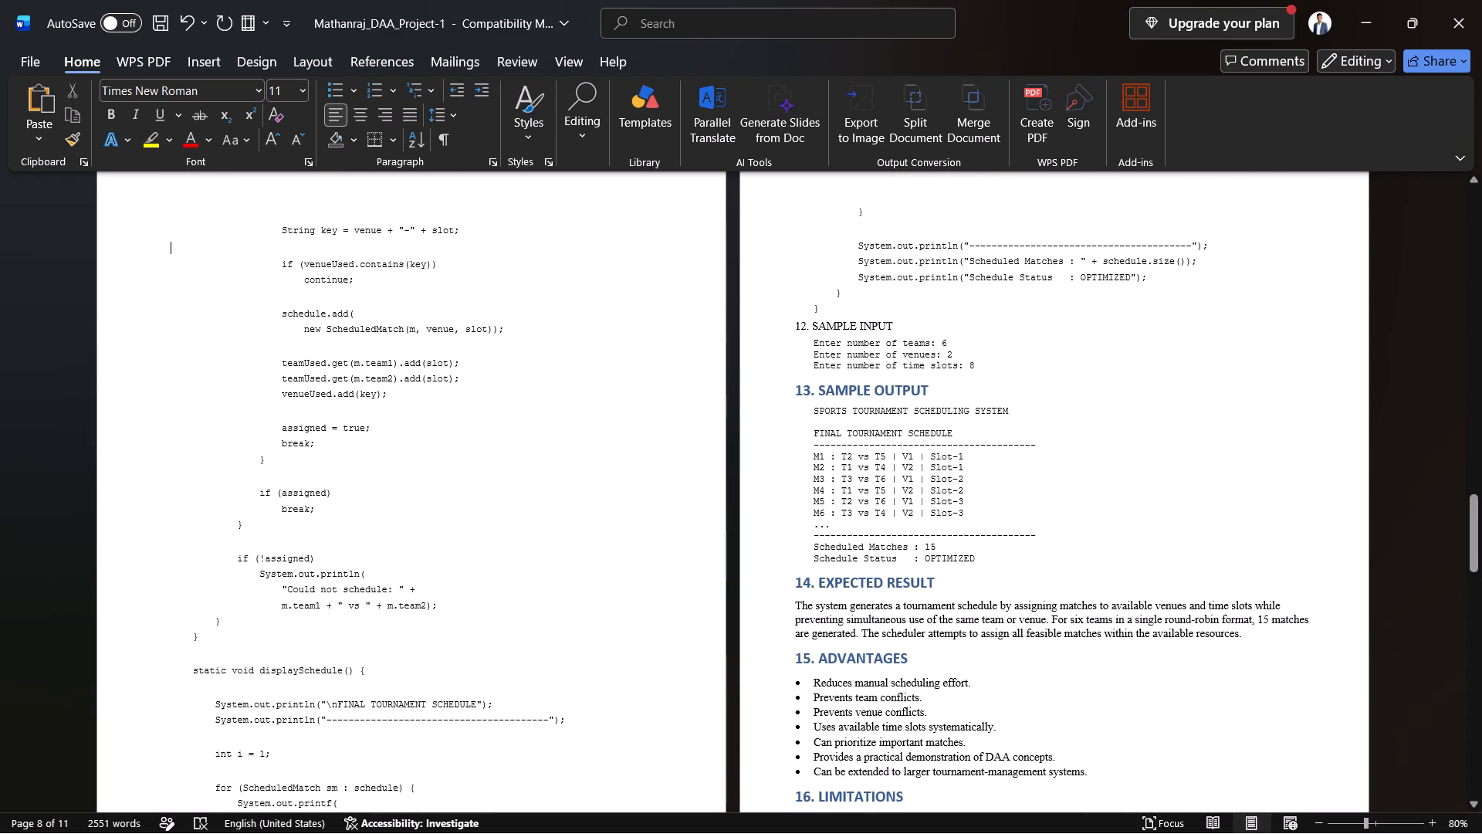
pyautogui.press('BackSpace')
pyautogui.press('BackSpace')
# Remove the blank lines before and after the schedule.add(new ScheduledMatch(m, venue, slot)); statement in the generateSchedule method.
pyautogui.press('Down')
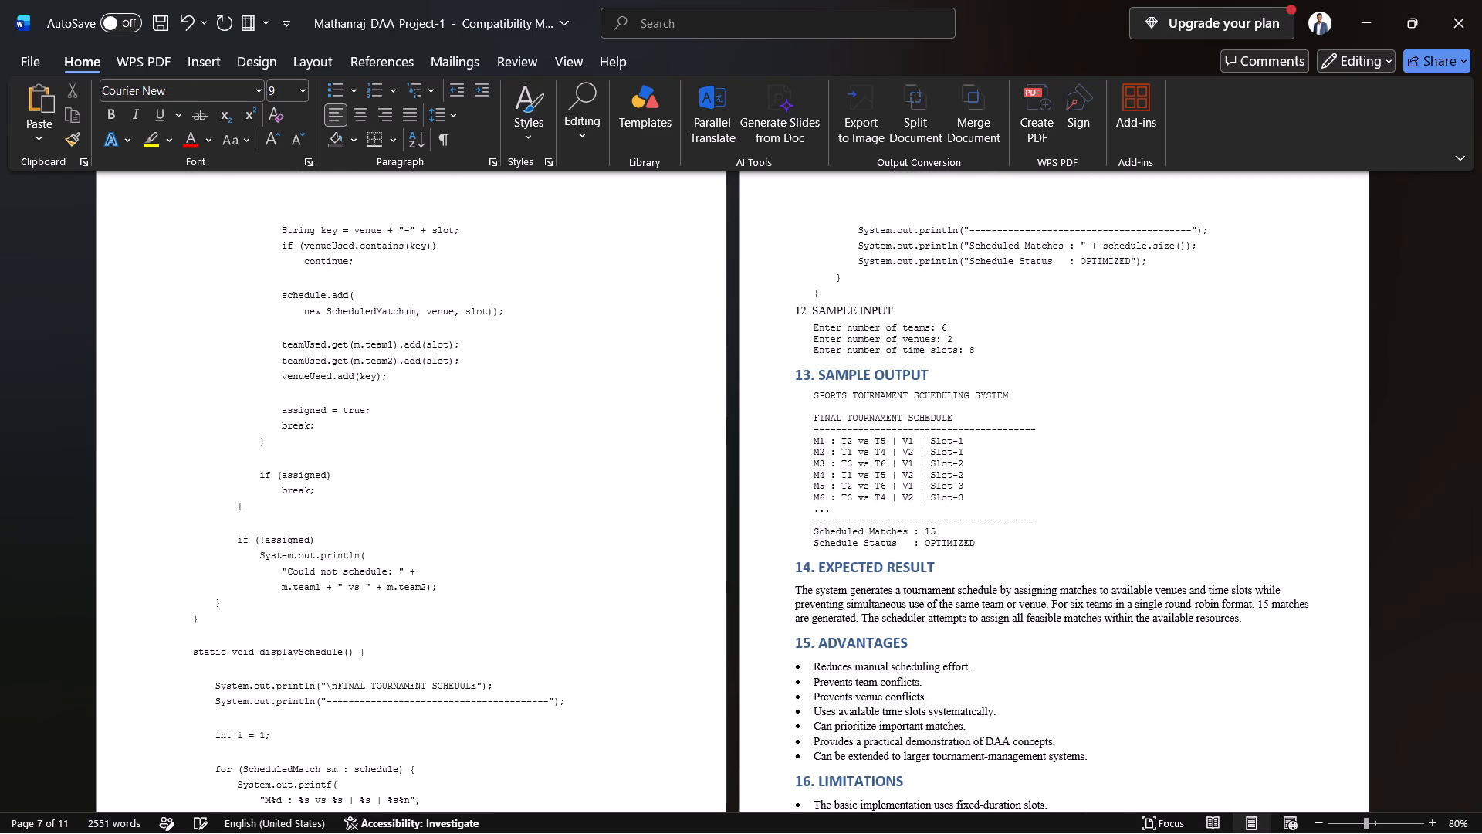
pyautogui.press('Down')
pyautogui.press('Down')
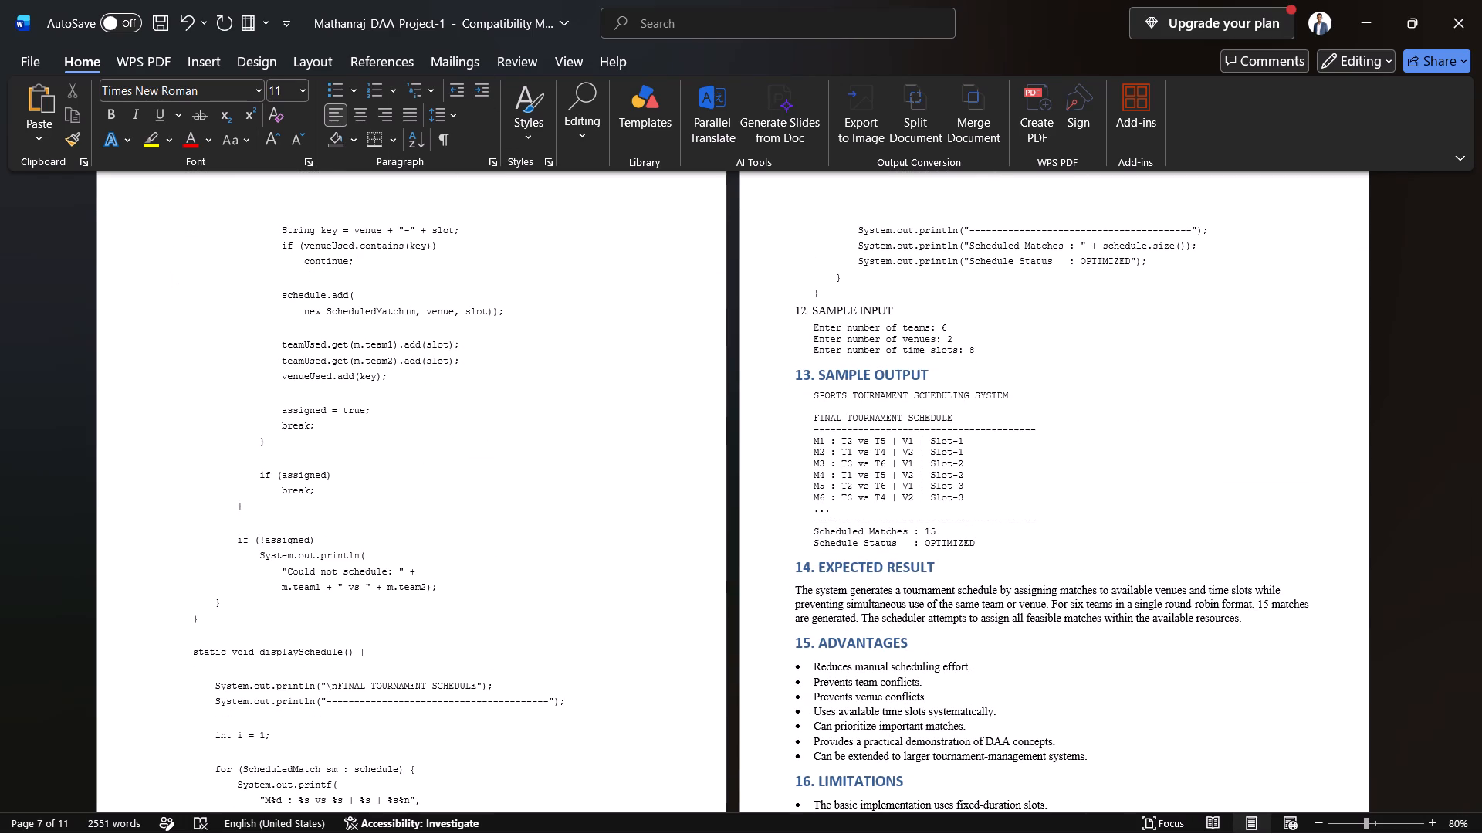
pyautogui.press('BackSpace')
pyautogui.press('BackSpace')
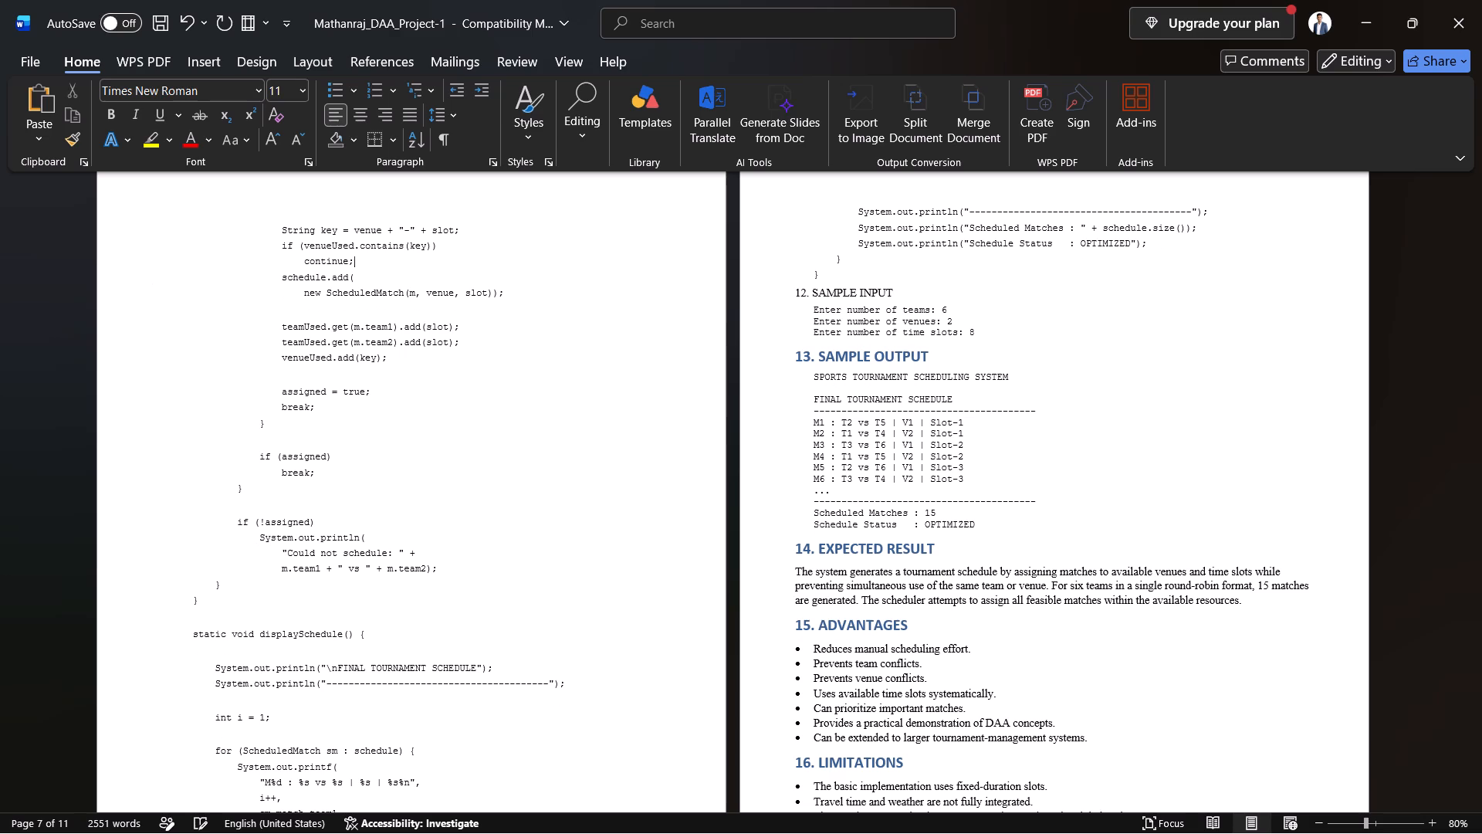
pyautogui.press('Down')
pyautogui.press('Down')
pyautogui.press('Down')
pyautogui.press('BackSpace')
pyautogui.press('BackSpace')
# Remove the blank line between venueUsed.add(key); and assigned = true; in the generateSchedule method.
pyautogui.press('Down')
pyautogui.press('Down')
pyautogui.press('Down')
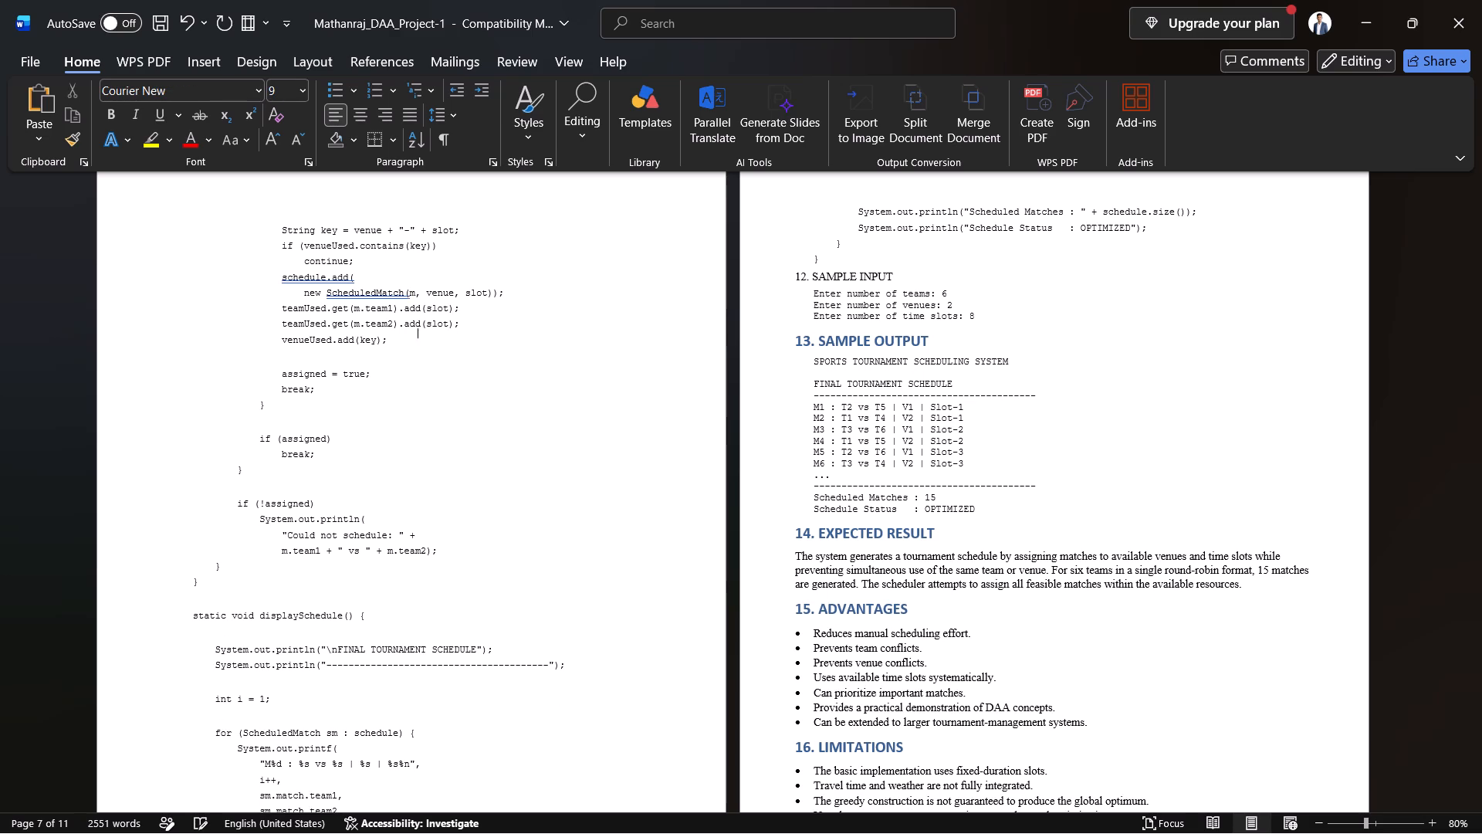
pyautogui.press('Down')
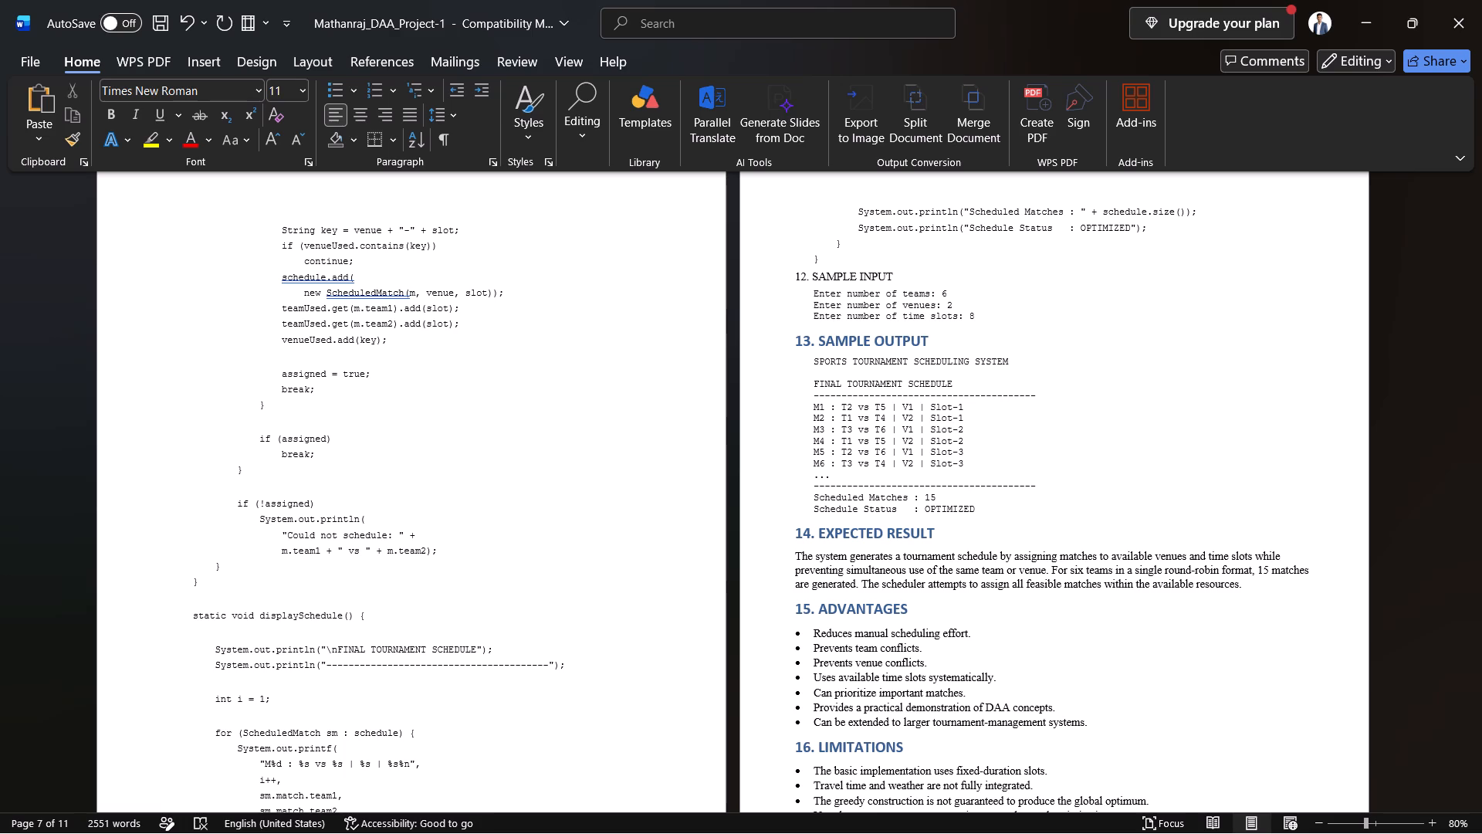
pyautogui.press('BackSpace')
pyautogui.press('BackSpace')
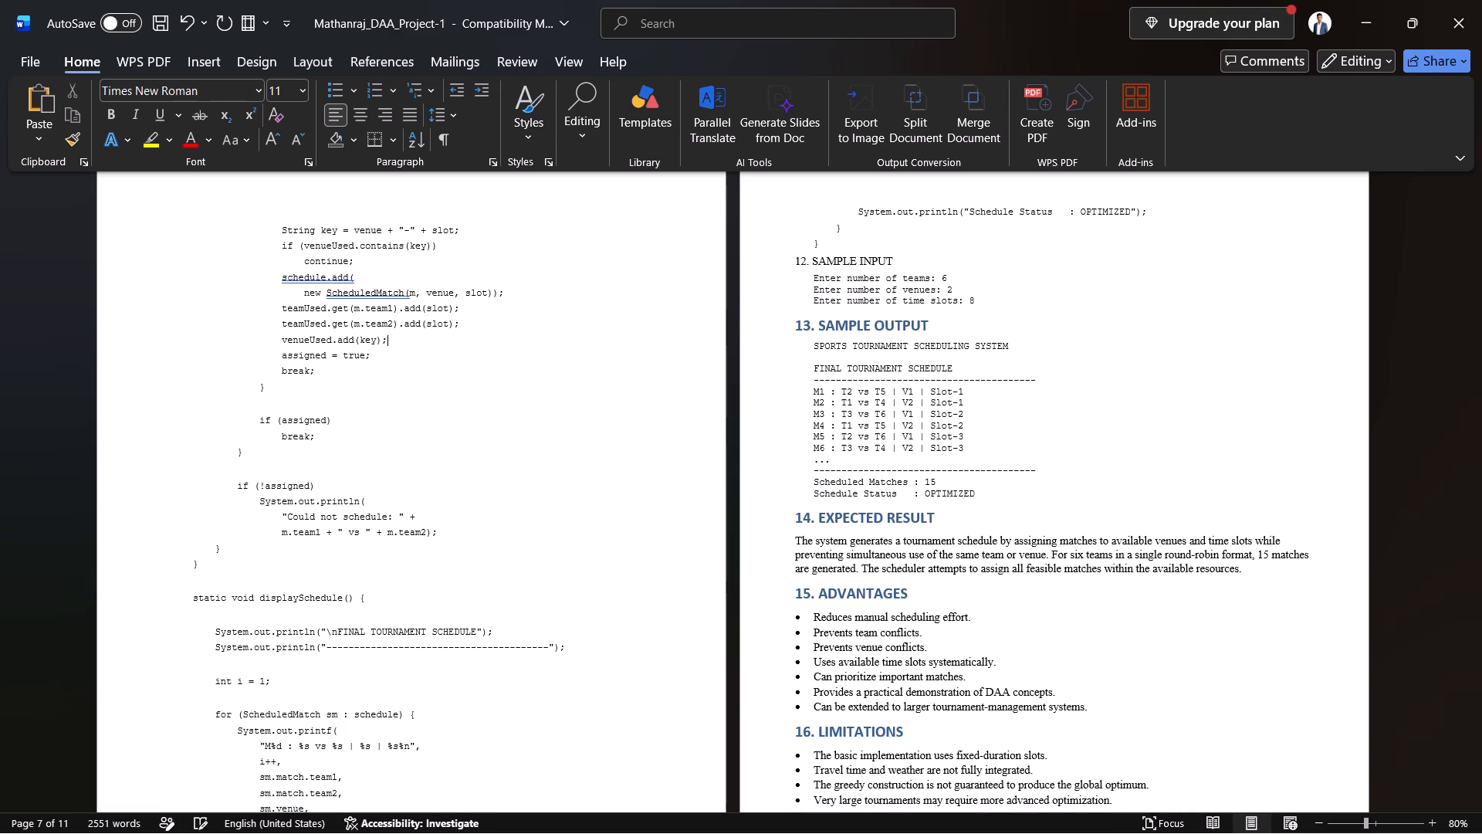
# Remove the blank lines before if (assigned) and before if (!assigned) in the generateSchedule method.
pyautogui.press('Down')
pyautogui.press('Down')
pyautogui.press('Down')
pyautogui.press('Down')
pyautogui.press('BackSpace')
pyautogui.press('BackSpace')
pyautogui.press('Down')
pyautogui.press('Down')
pyautogui.press('Down')
pyautogui.press('Down')
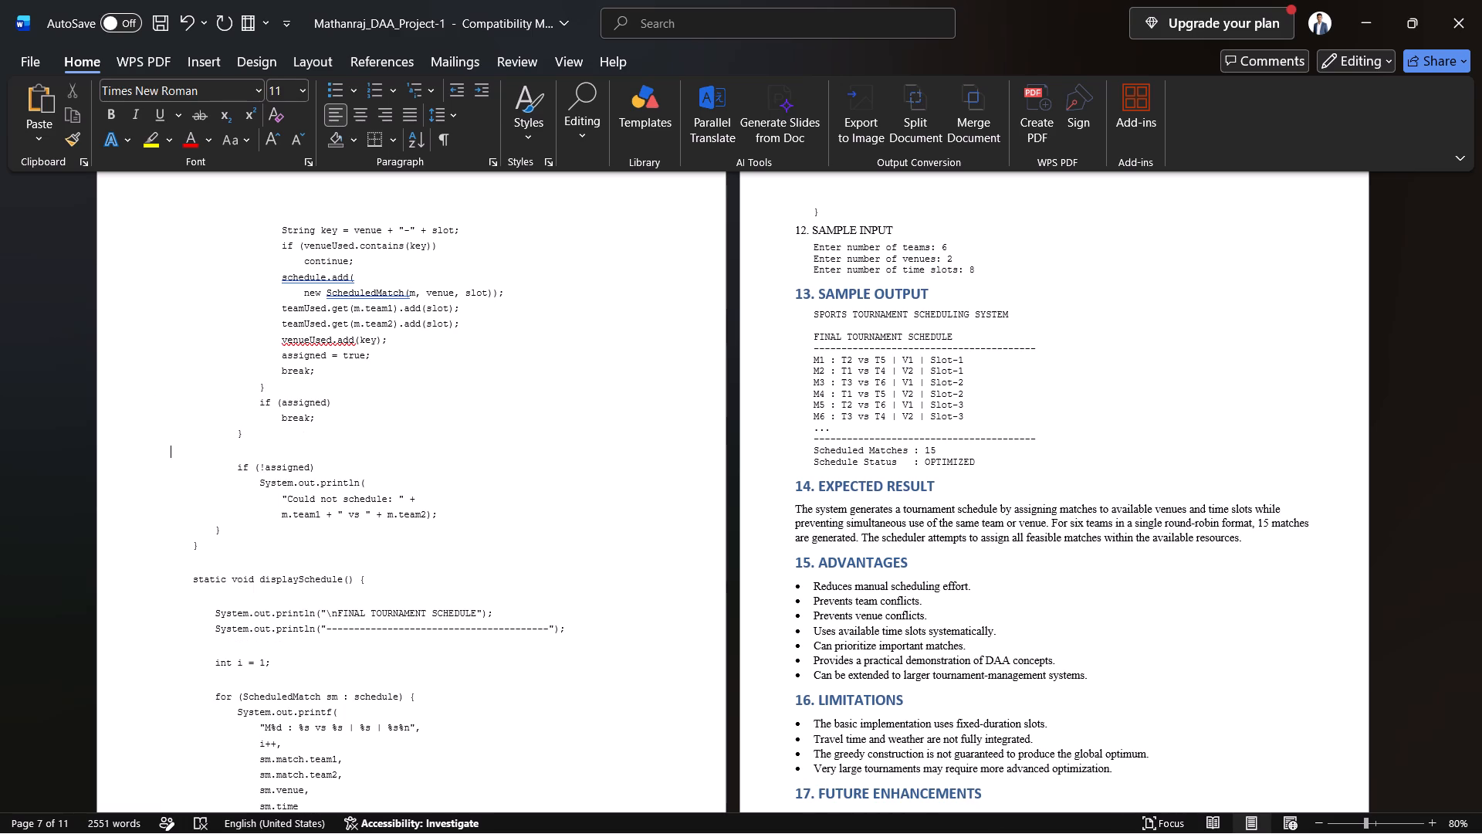
pyautogui.press('BackSpace')
pyautogui.press('BackSpace')
# Remove the blank line between the end of the generateSchedule method and the static void displaySchedule declaration.
pyautogui.press('Down')
pyautogui.press('Down')
pyautogui.press('Down')
pyautogui.press('Down')
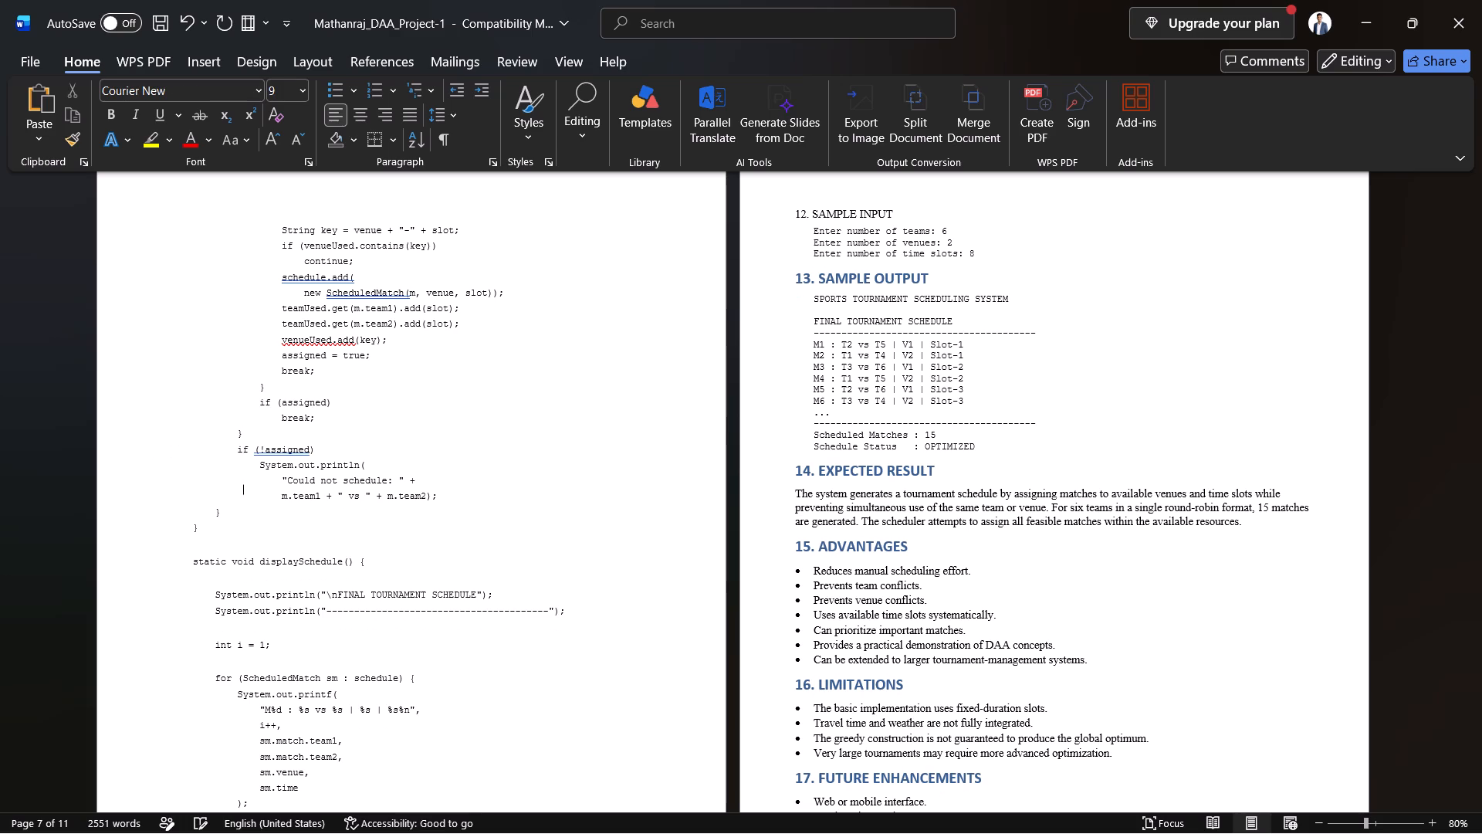
pyautogui.press('Down')
pyautogui.press('Down')
pyautogui.press('Down')
pyautogui.press('BackSpace')
pyautogui.press('BackSpace')
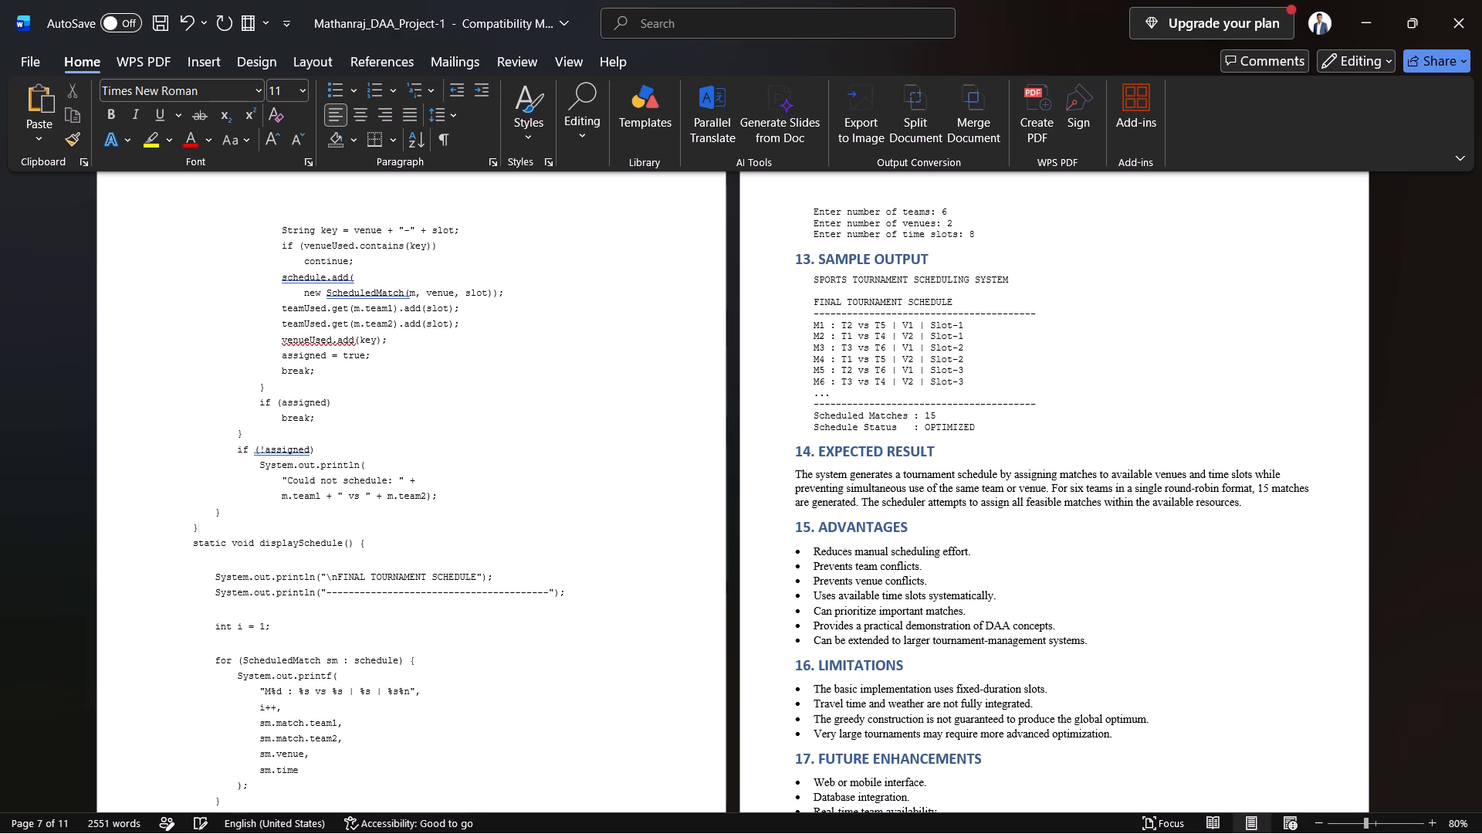
# Remove the blank lines before the FINAL TOURNAMENT SCHEDULE print statement and before int i = 1; in the displaySchedule method.
pyautogui.press('Down')
pyautogui.press('Down')
pyautogui.press('BackSpace')
pyautogui.press('BackSpace')
pyautogui.press('Down')
pyautogui.press('Down')
pyautogui.press('Down')
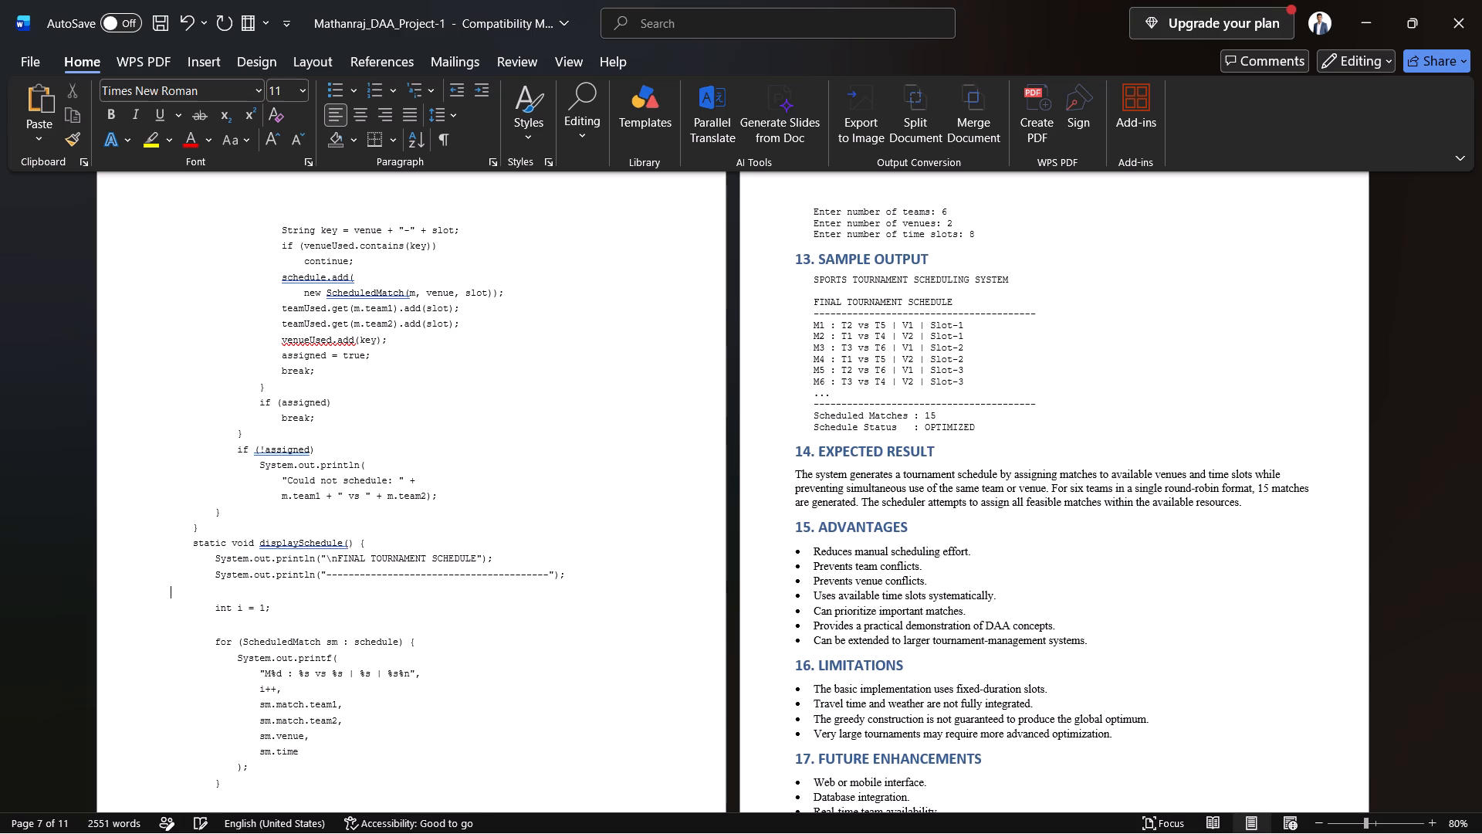
pyautogui.press('BackSpace')
pyautogui.press('BackSpace')
# Remove the blank line between int i = 1; and the for (ScheduledMatch sm : schedule) loop in the displaySchedule method.
pyautogui.press('Down')
pyautogui.press('Down')
pyautogui.press('Down')
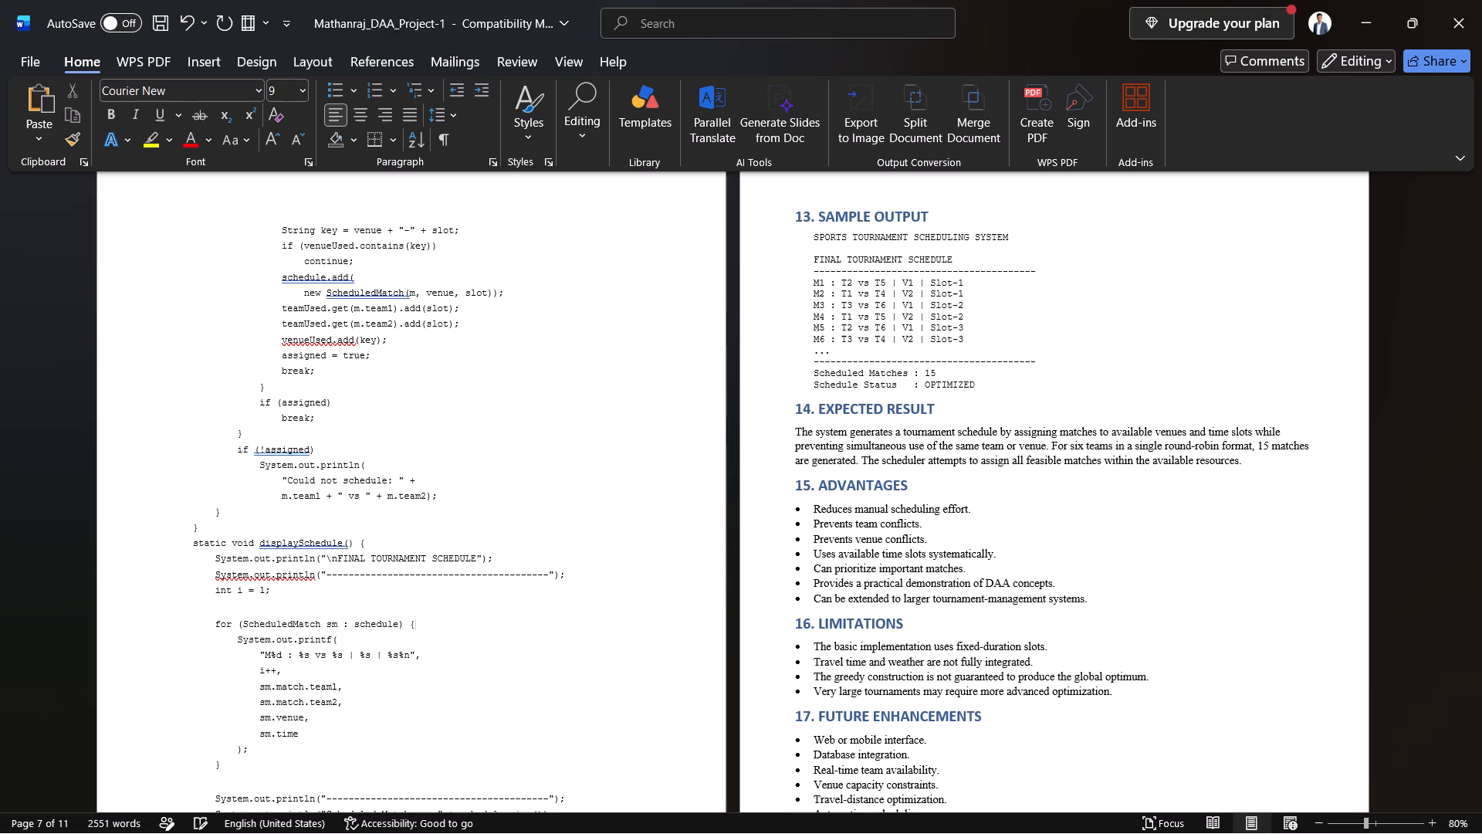
pyautogui.press('Up')
pyautogui.press('BackSpace')
pyautogui.press('BackSpace')
# Remove the blank line between the end of the ScheduledMatch for loop and the dashed-line print statement in the displaySchedule method.
pyautogui.press('Down')
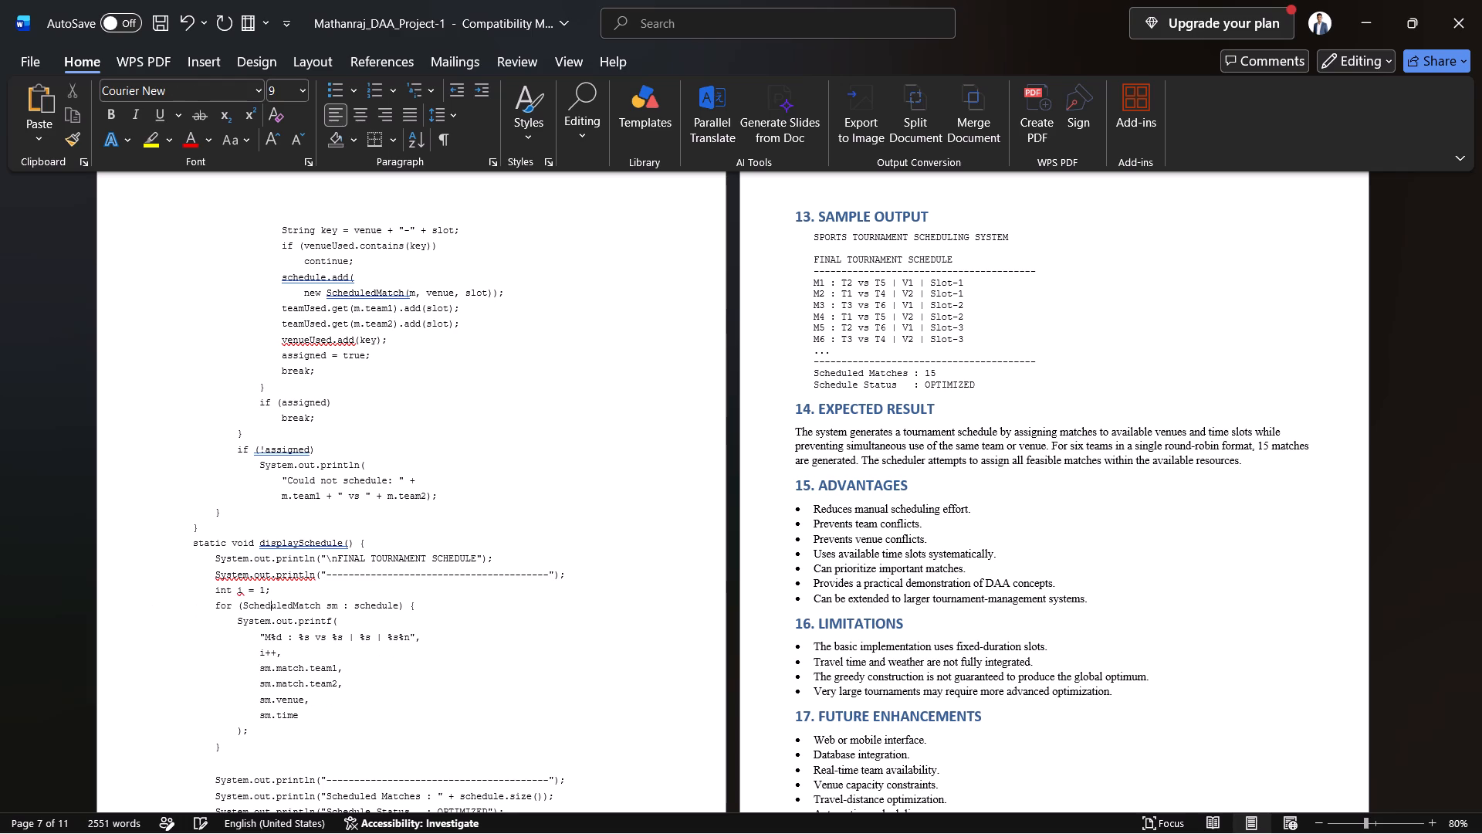
pyautogui.press('Down')
pyautogui.press('Down')
pyautogui.press('Down')
pyautogui.press('Down')
pyautogui.press('Down')
pyautogui.press('Down')
pyautogui.press('Down')
pyautogui.press('Down')
pyautogui.press('Down')
pyautogui.press('Down')
pyautogui.press('Down')
pyautogui.press('Up')
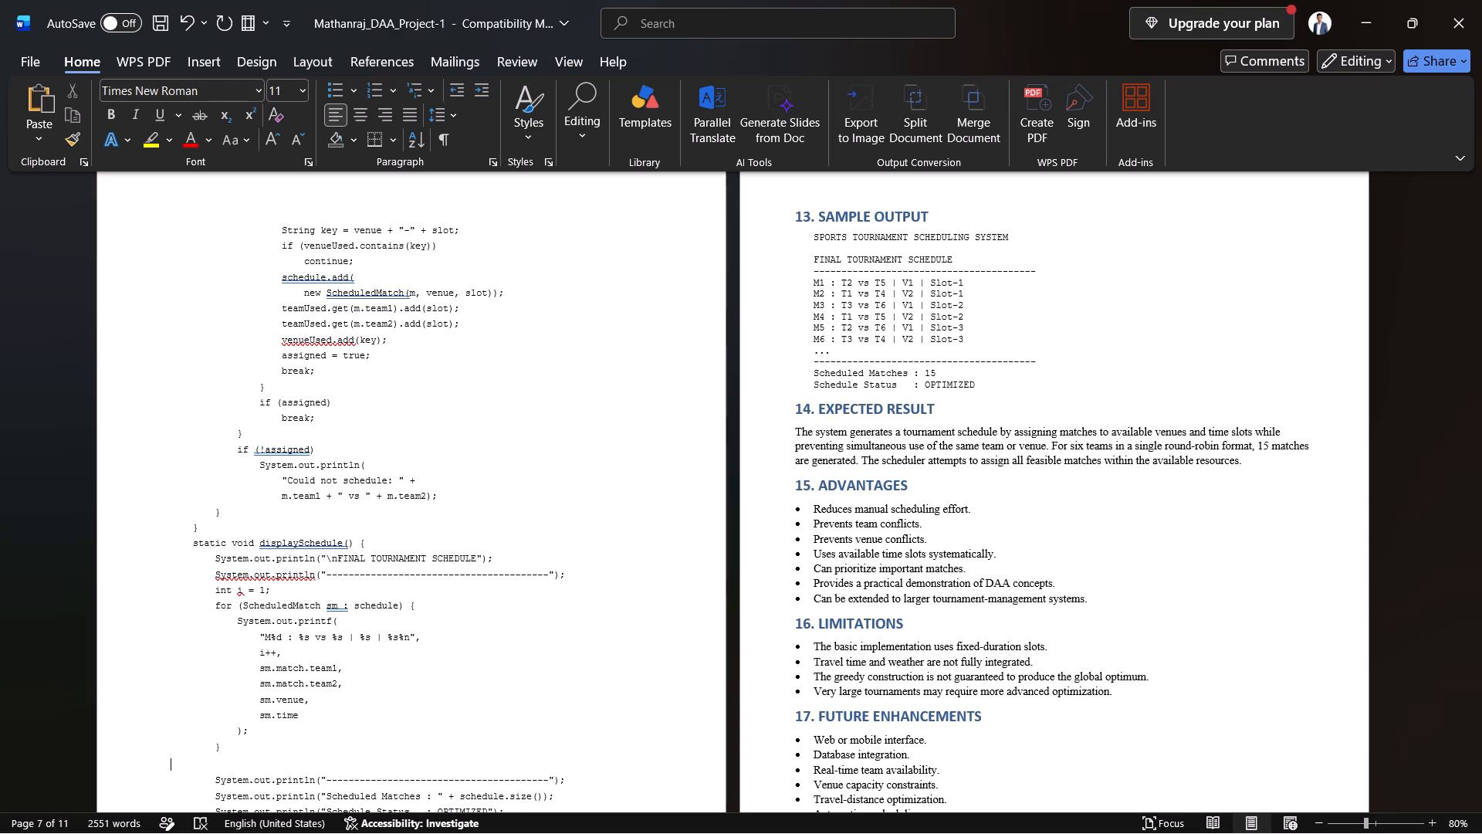
pyautogui.press('BackSpace')
pyautogui.press('BackSpace')
# Review the end of the Java code and the page layout of the whole report.
pyautogui.press('Down')
pyautogui.press('Down')
pyautogui.press('Down')
pyautogui.press('Down')
pyautogui.press('Down')
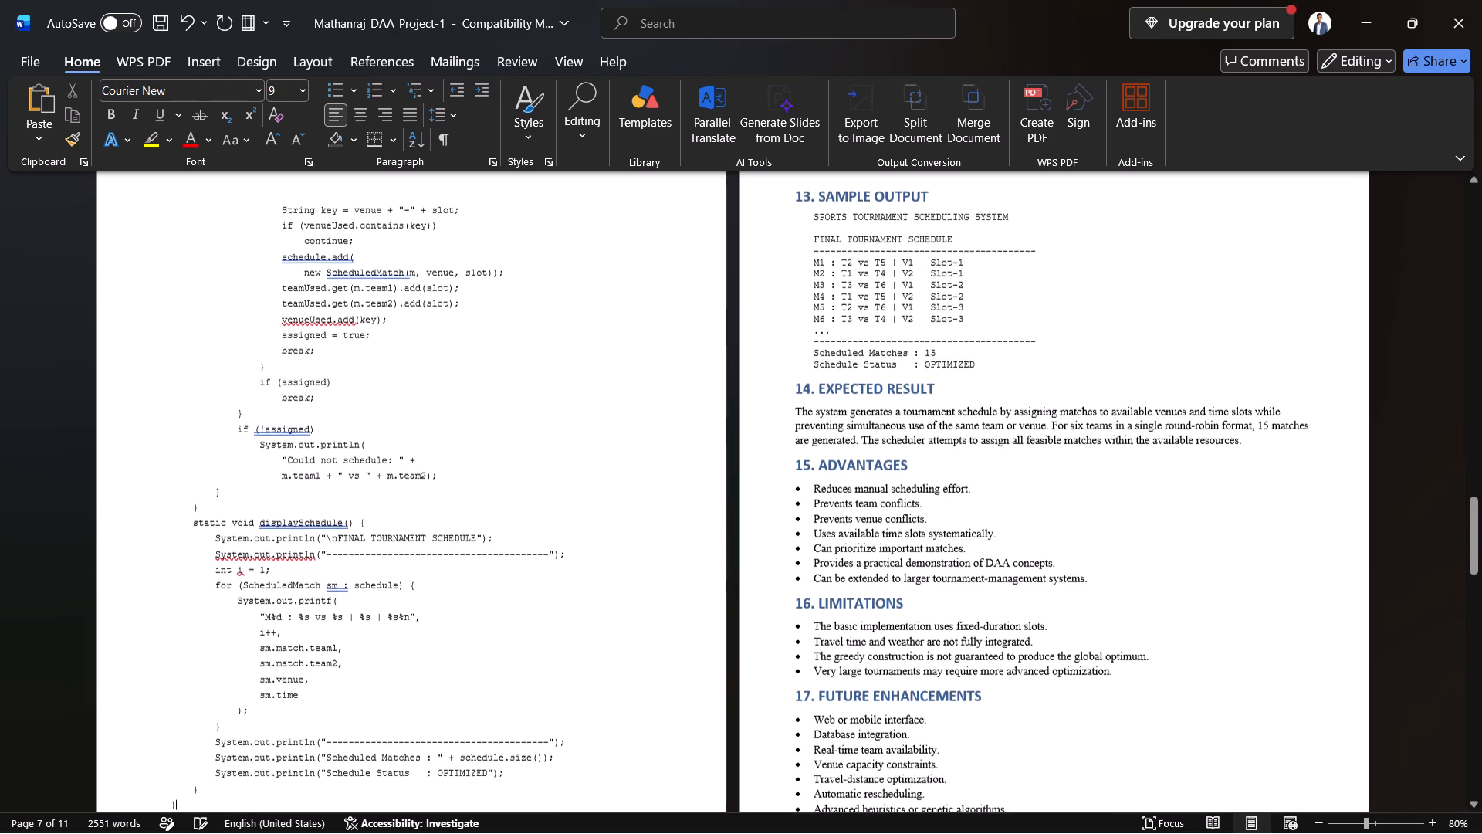
pyautogui.press('Down')
pyautogui.press('Down')
pyautogui.keyDown('ctrl'); pyautogui.scroll(-1, 395, 242); pyautogui.keyUp('ctrl')
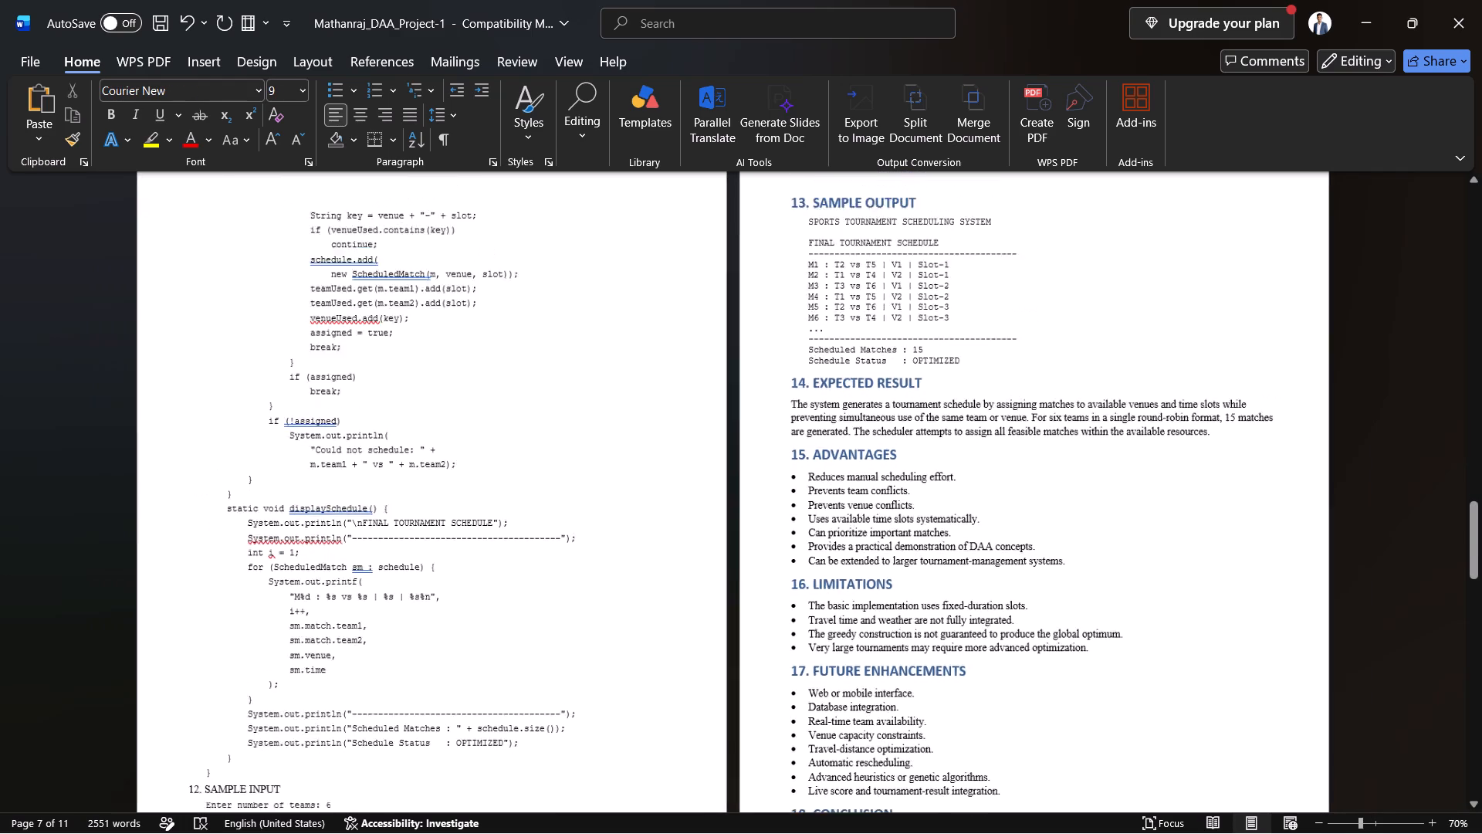
pyautogui.keyDown('ctrl'); pyautogui.scroll(-8, 395, 242); pyautogui.keyUp('ctrl')
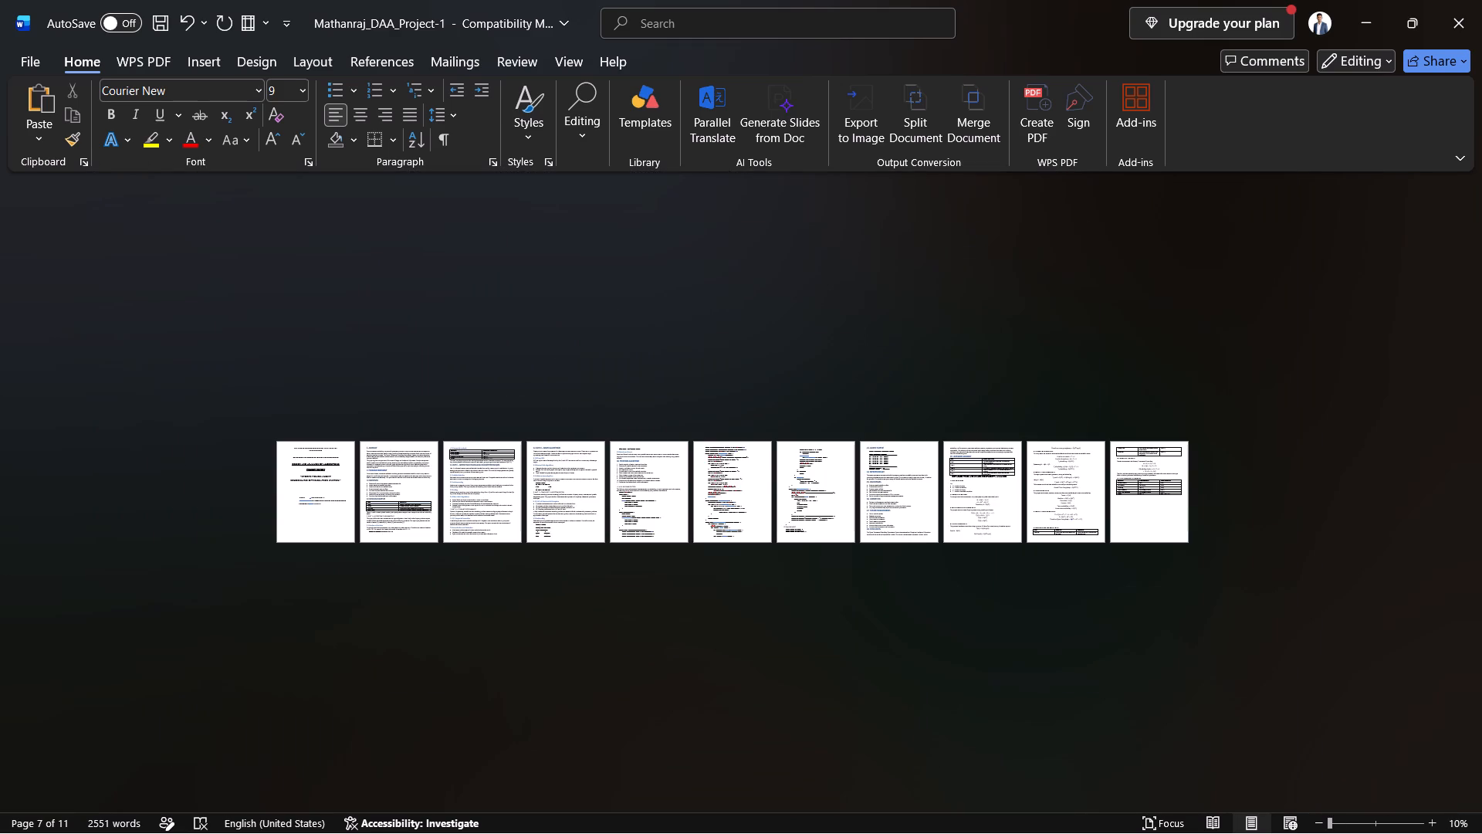
pyautogui.keyDown('ctrl'); pyautogui.scroll(6, 687, 485); pyautogui.keyUp('ctrl')
pyautogui.hscroll(4, 687, 485)
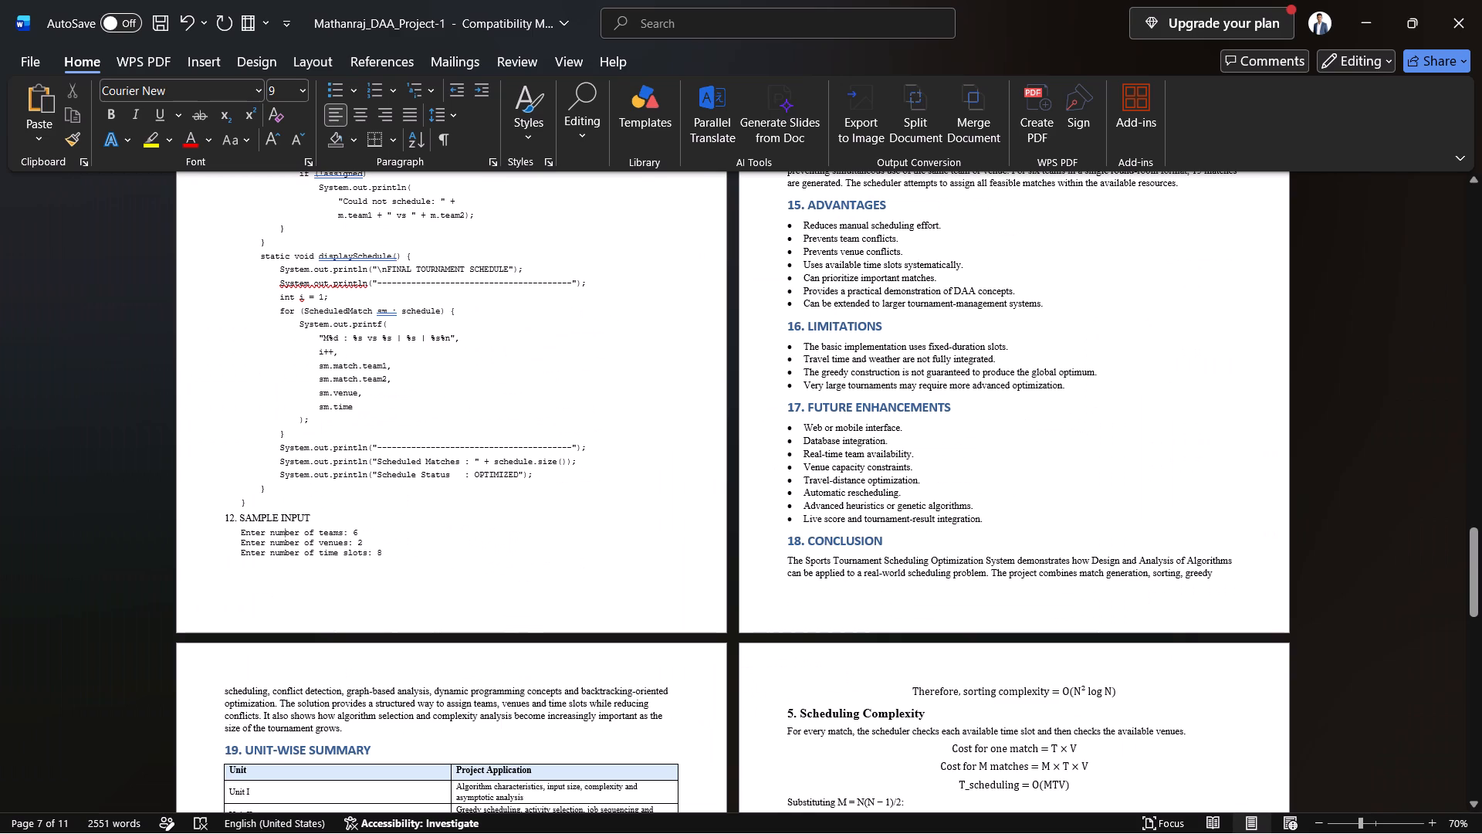
# Insert two blank lines above the institute name on the cover page.
pyautogui.scroll(17, 687, 485)
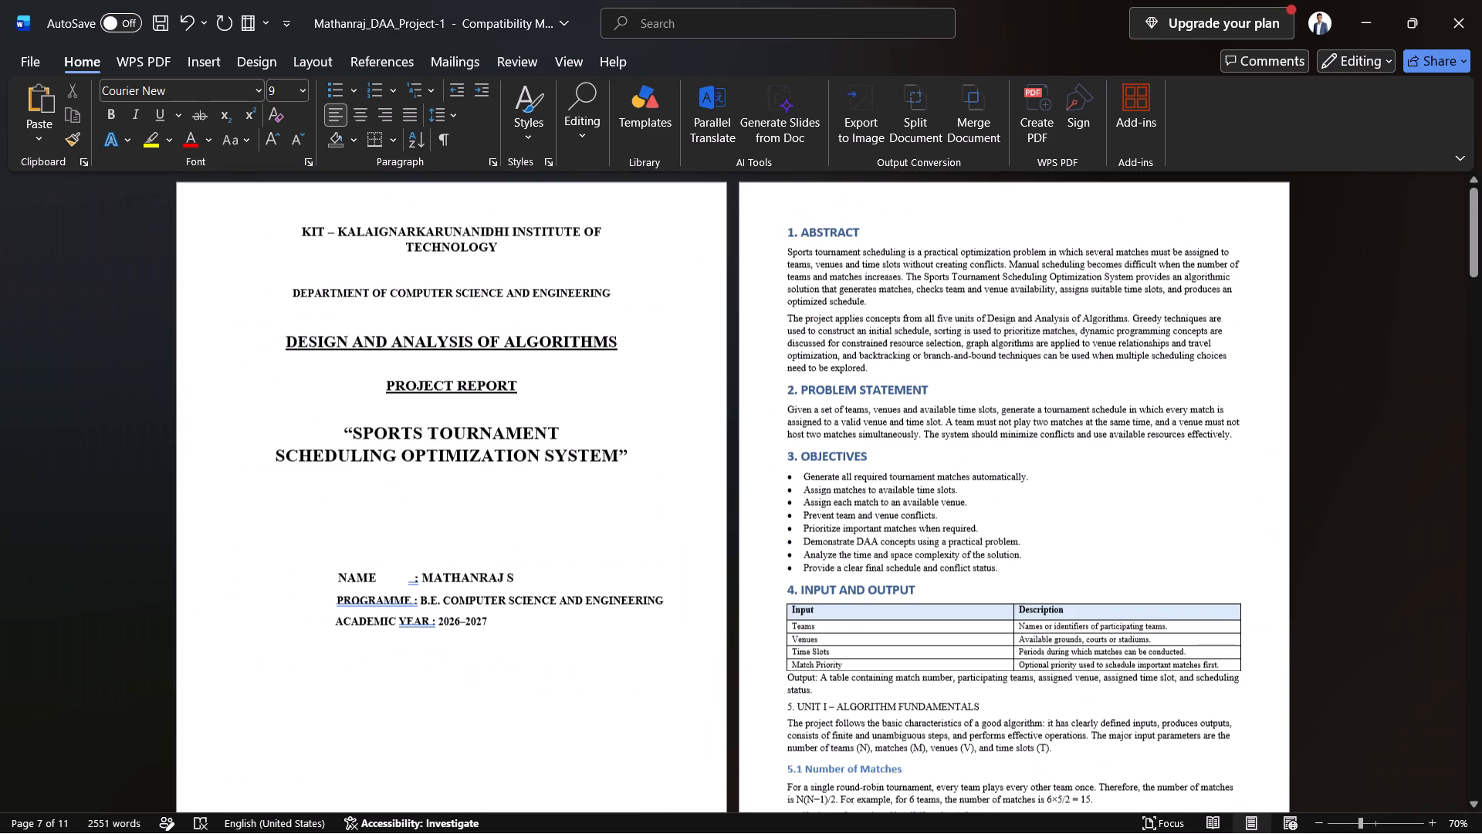
pyautogui.click(298, 233)
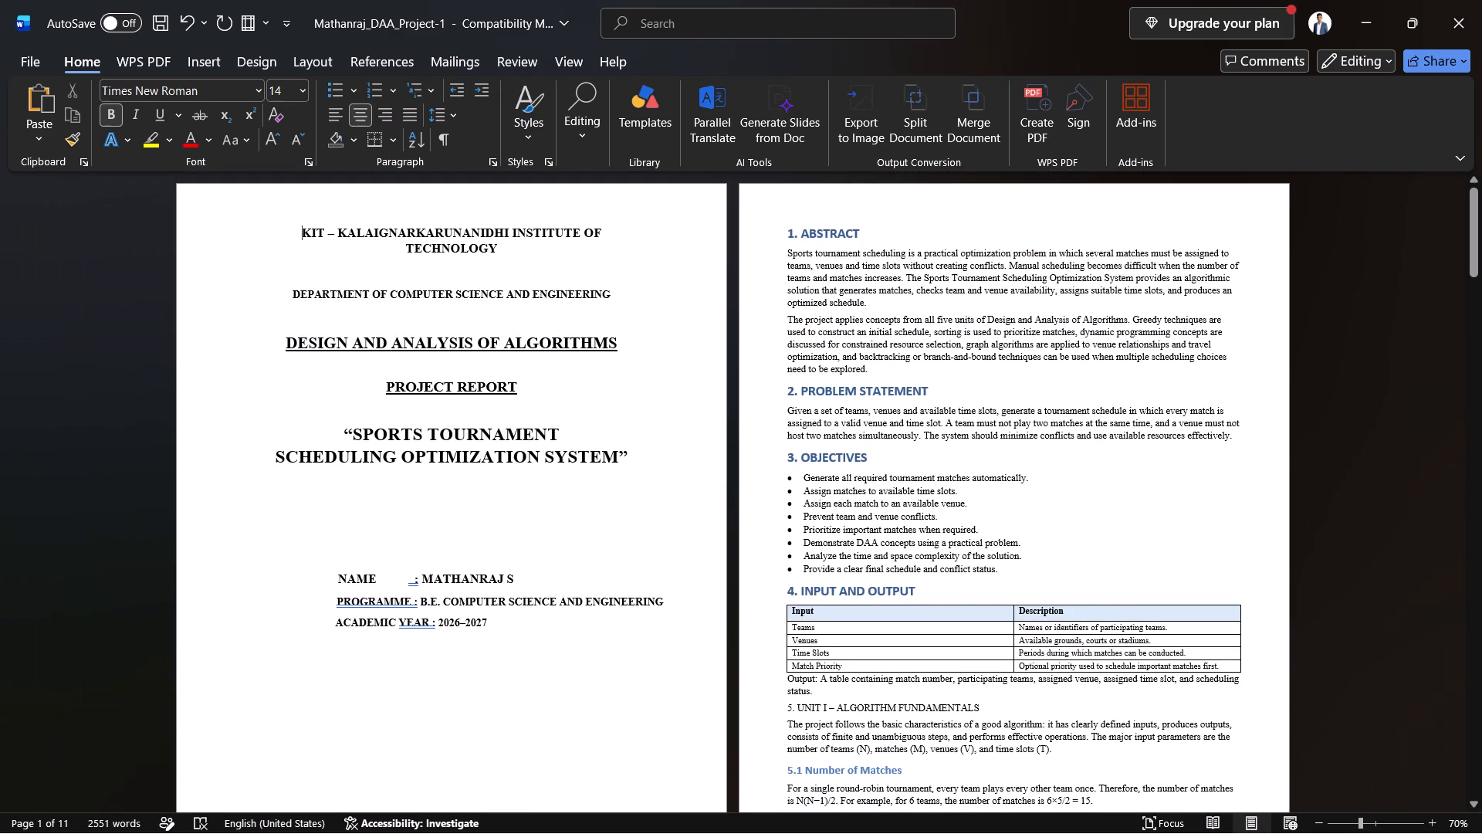
pyautogui.press('Return')
pyautogui.press('Return')
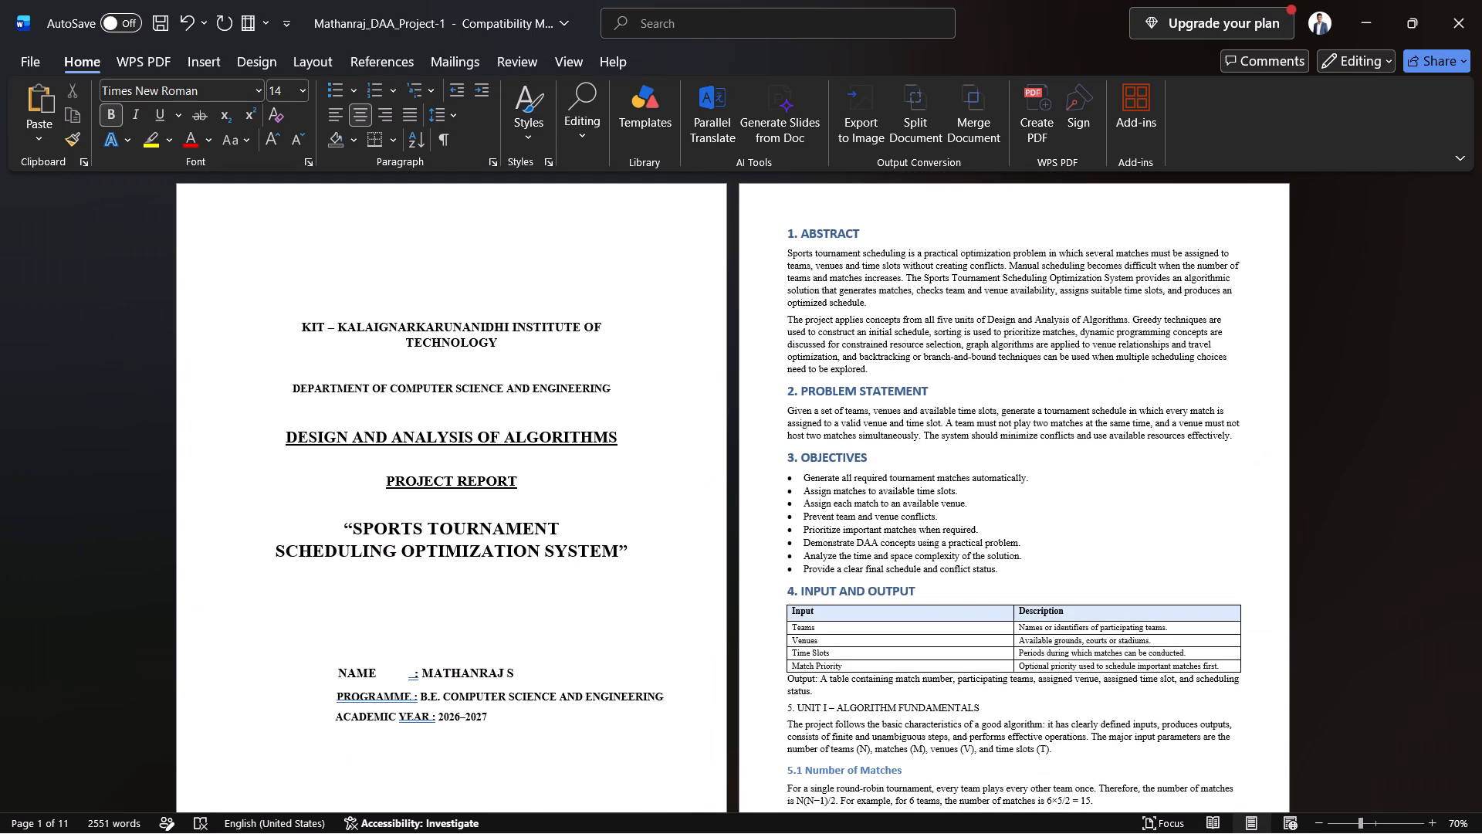
# Draw a rectangle about 4.32 cm high and 14.64 cm wide over the name, programme and academic year lines on the cover page.
pyautogui.keyDown('ctrl'); pyautogui.scroll(-3, 298, 233); pyautogui.keyUp('ctrl')
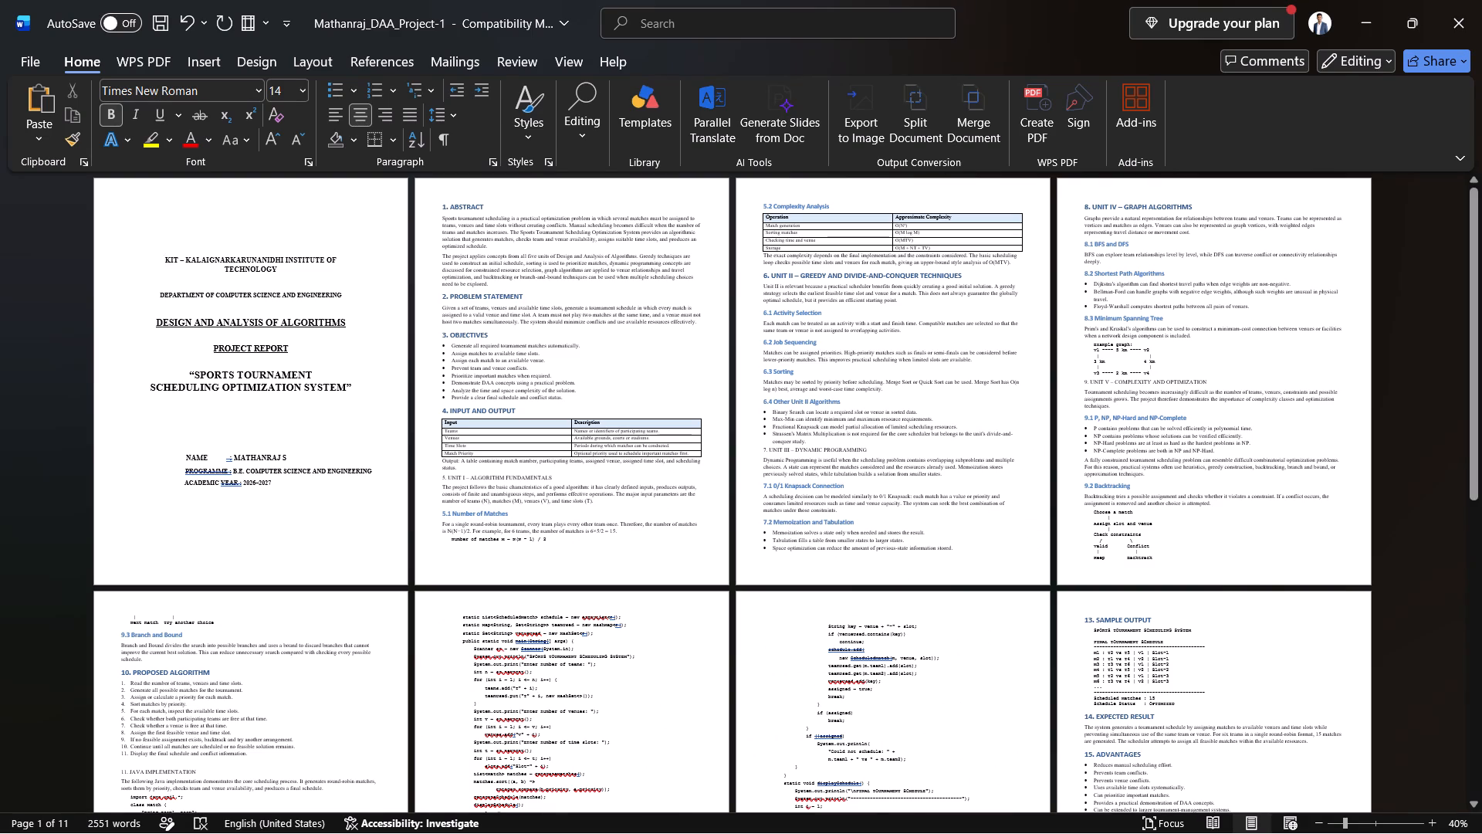
pyautogui.keyDown('ctrl'); pyautogui.scroll(3, 297, 280); pyautogui.keyUp('ctrl')
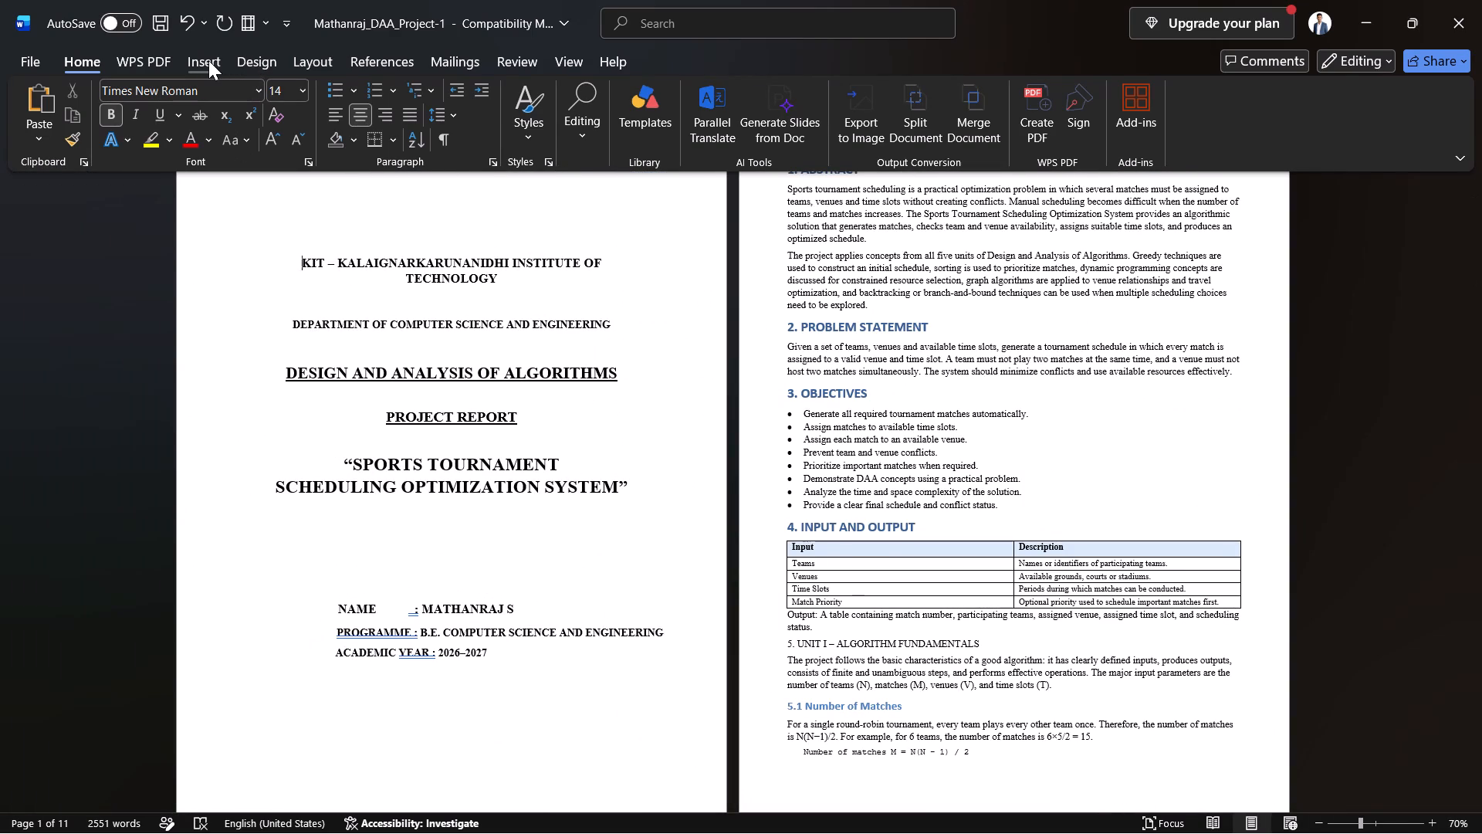
pyautogui.click(201, 60)
pyautogui.click(200, 106)
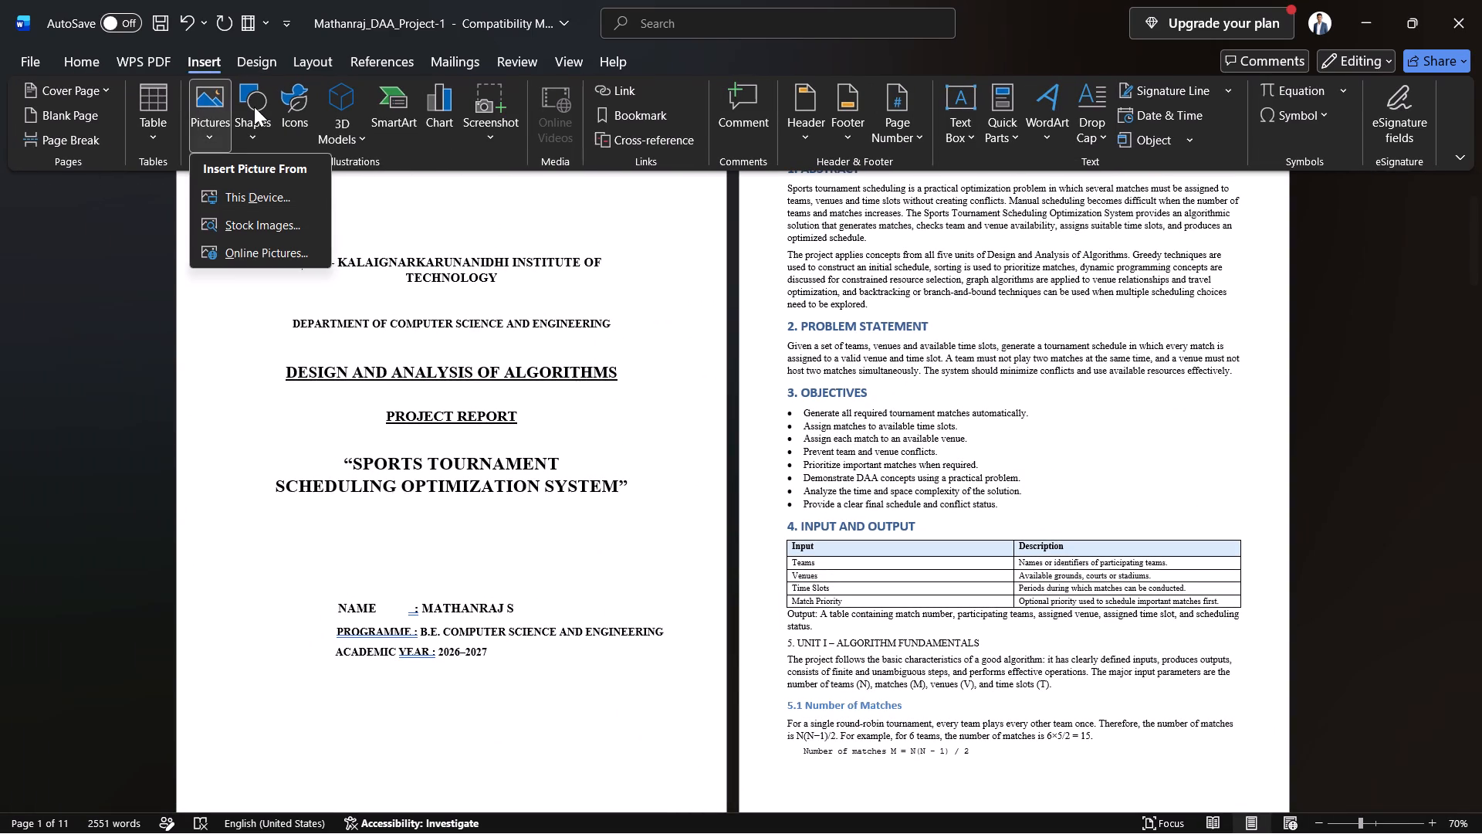
pyautogui.click(254, 107)
pyautogui.click(315, 198)
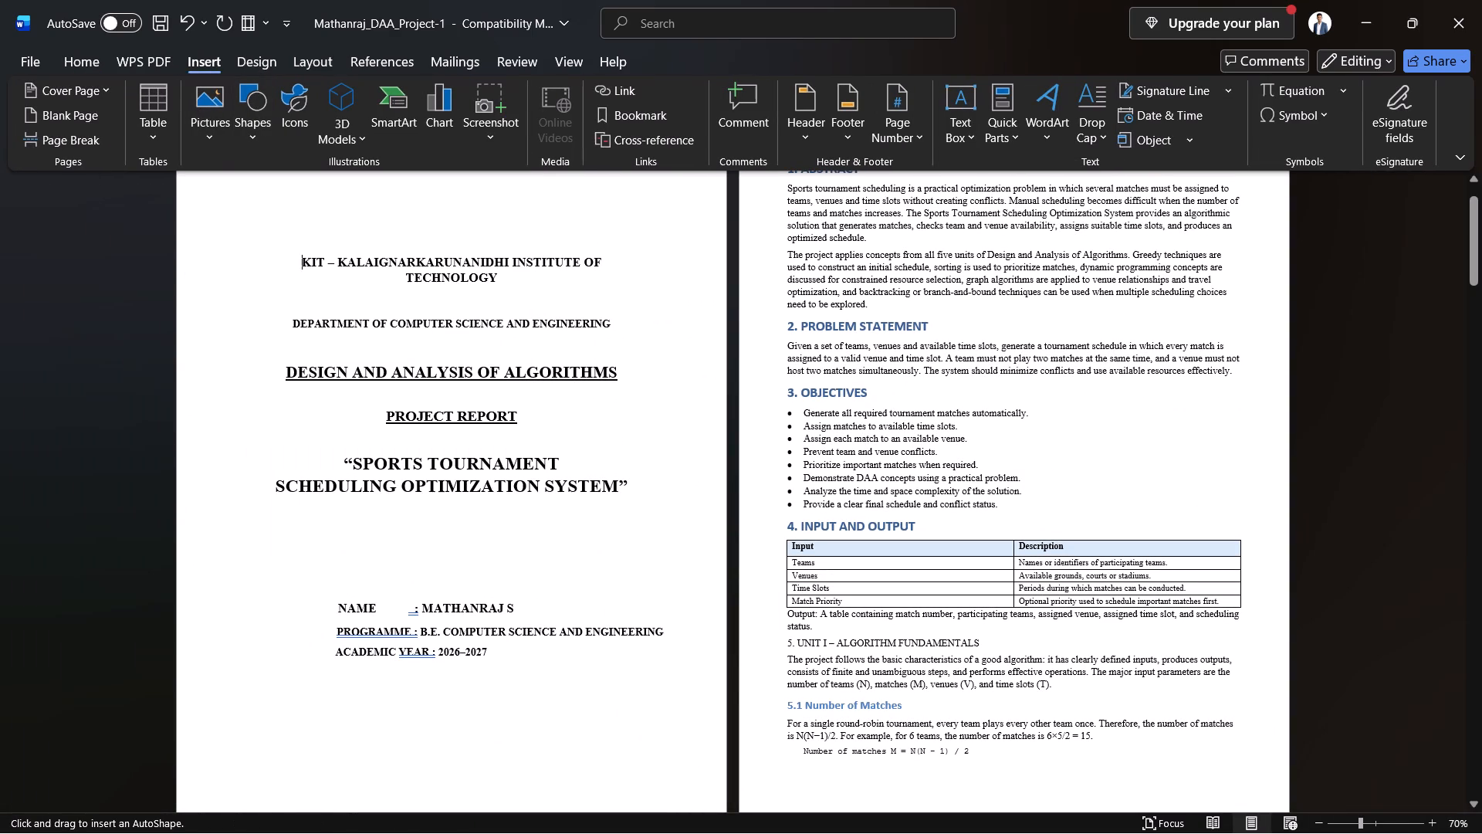
pyautogui.moveTo(305, 575); pyautogui.dragTo(596, 733)
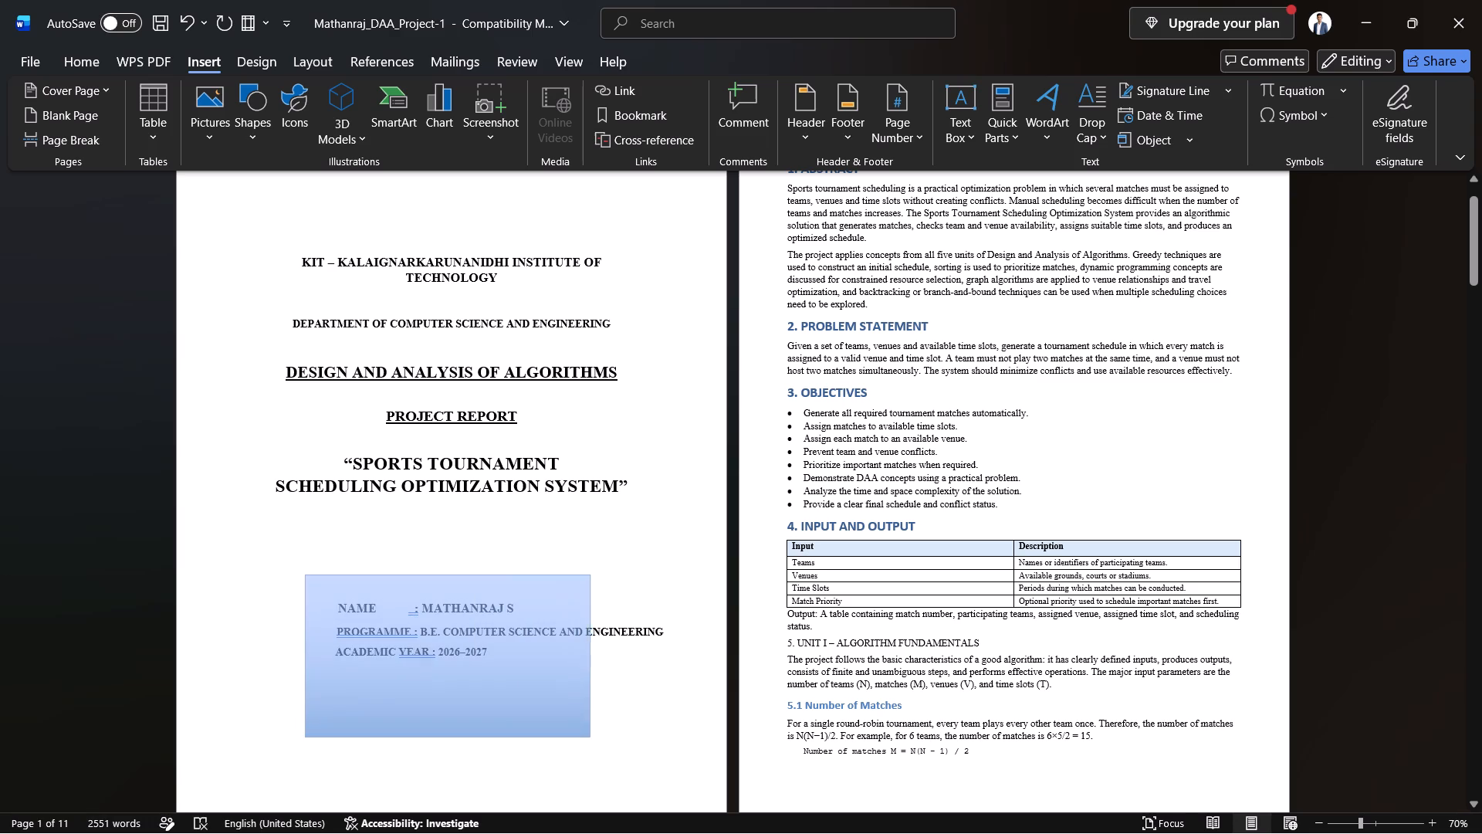
pyautogui.moveTo(596, 733); pyautogui.dragTo(680, 690)
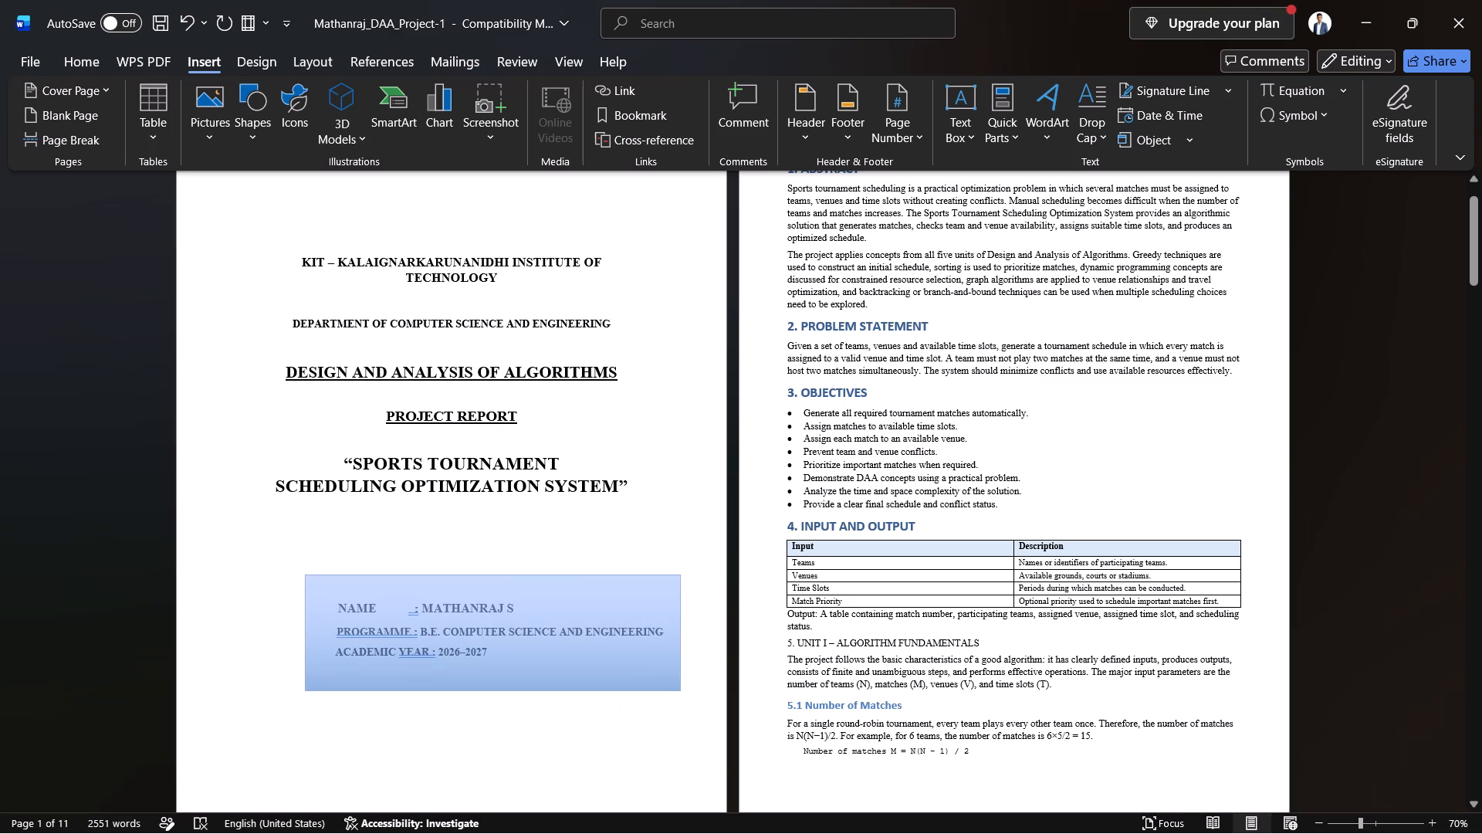
pyautogui.moveTo(680, 690); pyautogui.dragTo(678, 685)
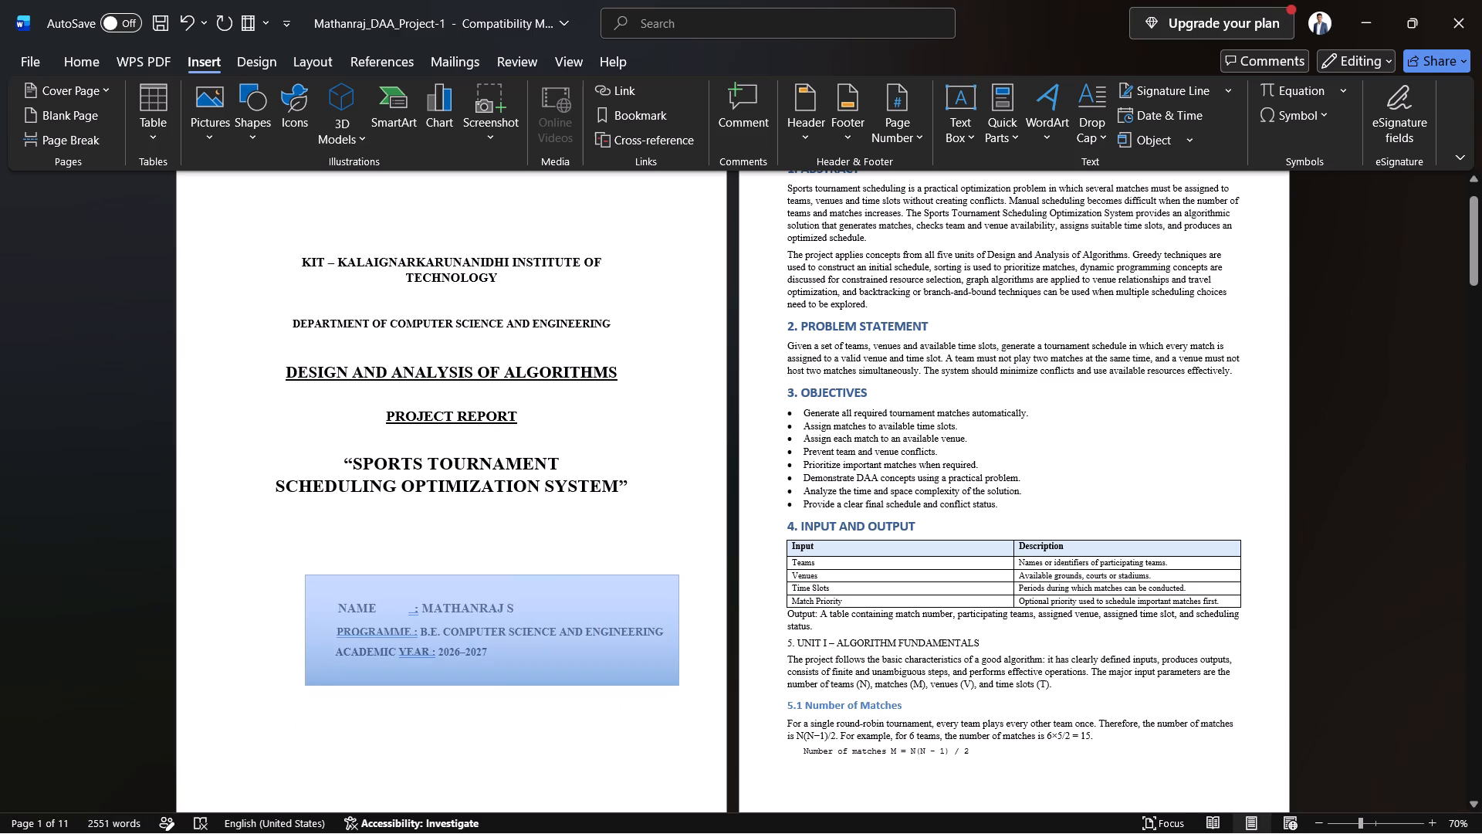
pyautogui.moveTo(678, 685); pyautogui.dragTo(678, 686)
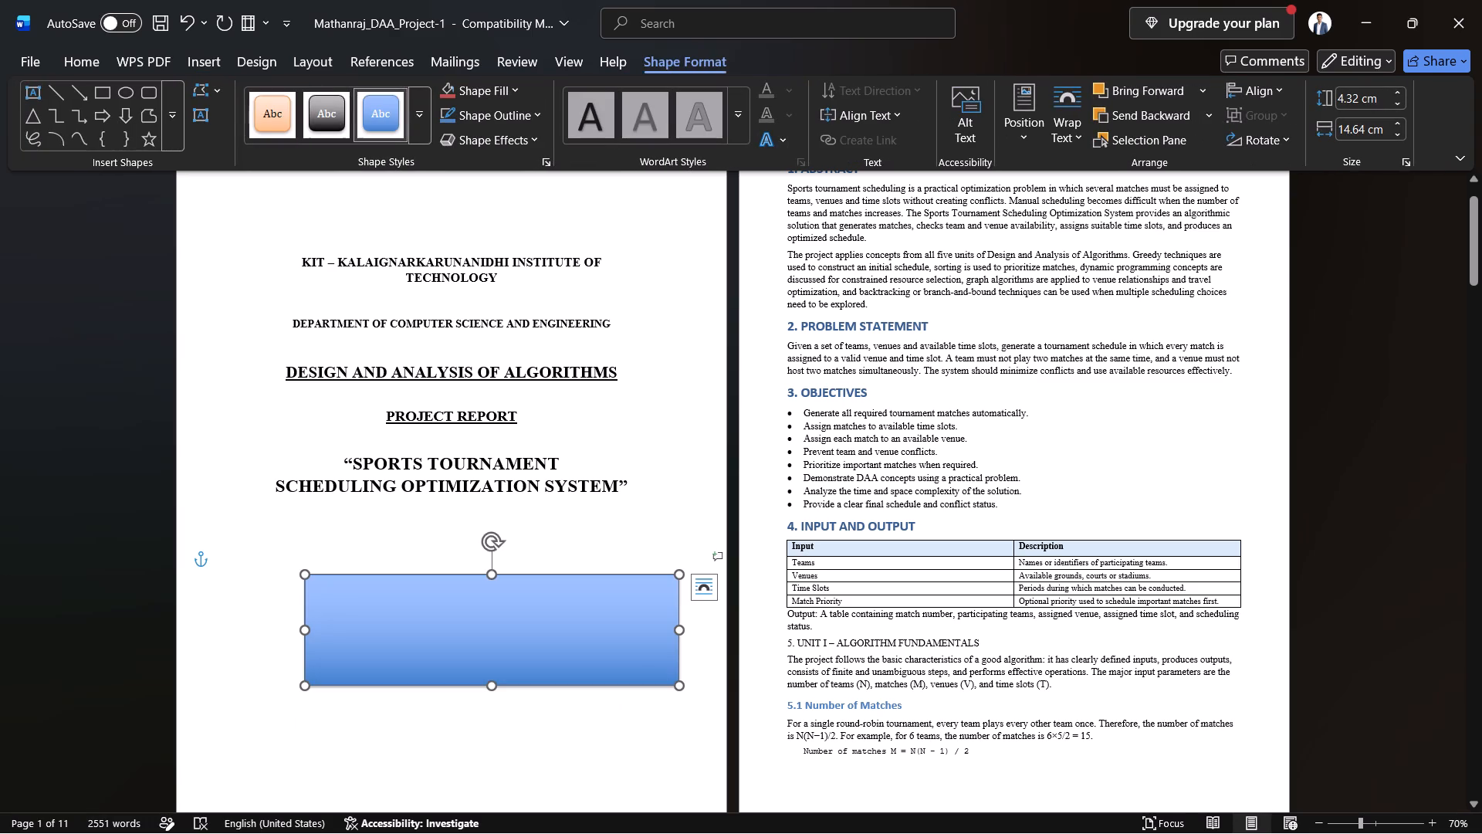
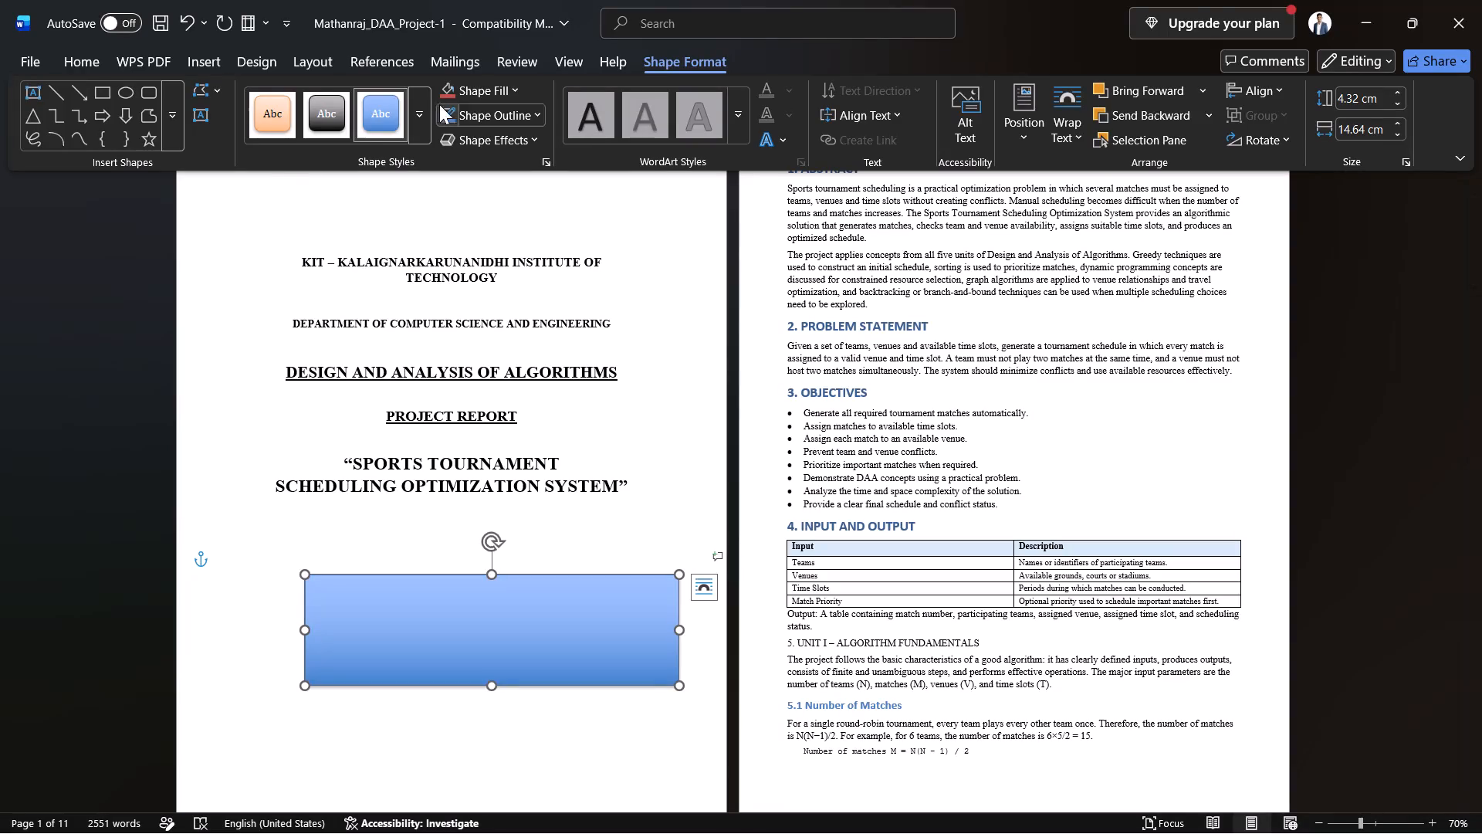
# Set the rectangle around the student details on the cover page to No Fill.
pyautogui.click(510, 92)
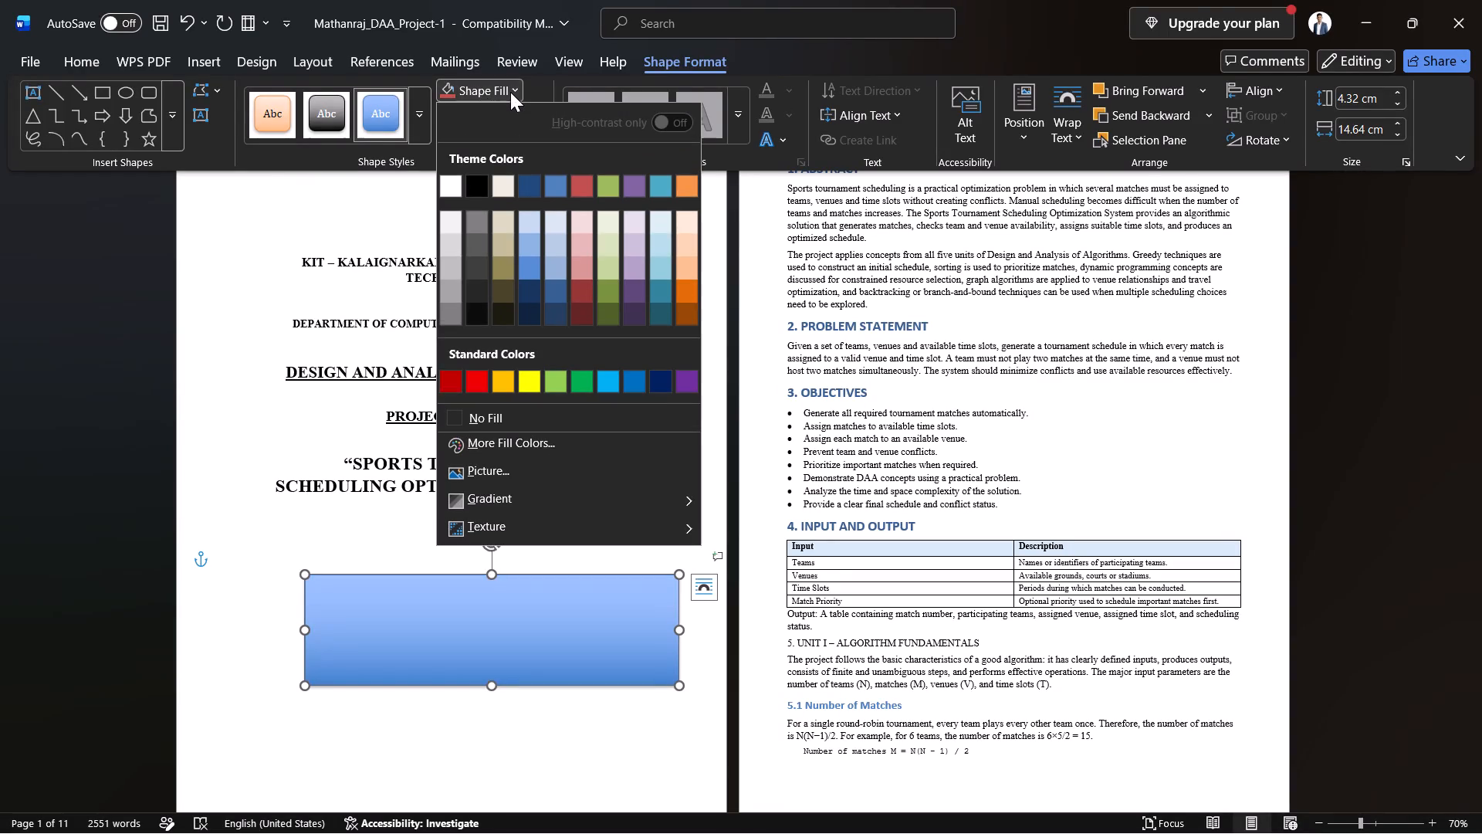
pyautogui.click(479, 426)
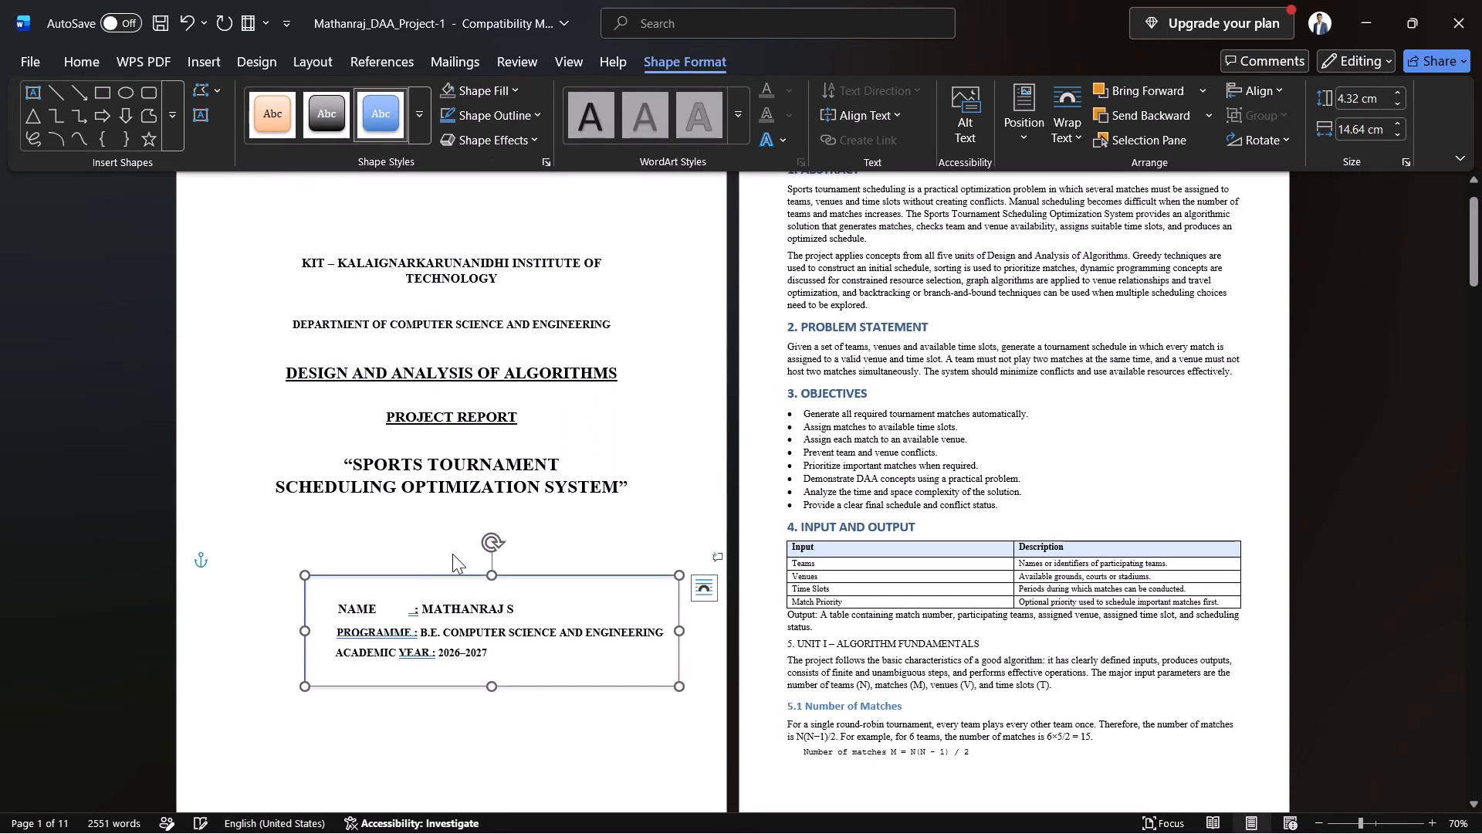
pyautogui.click(452, 554)
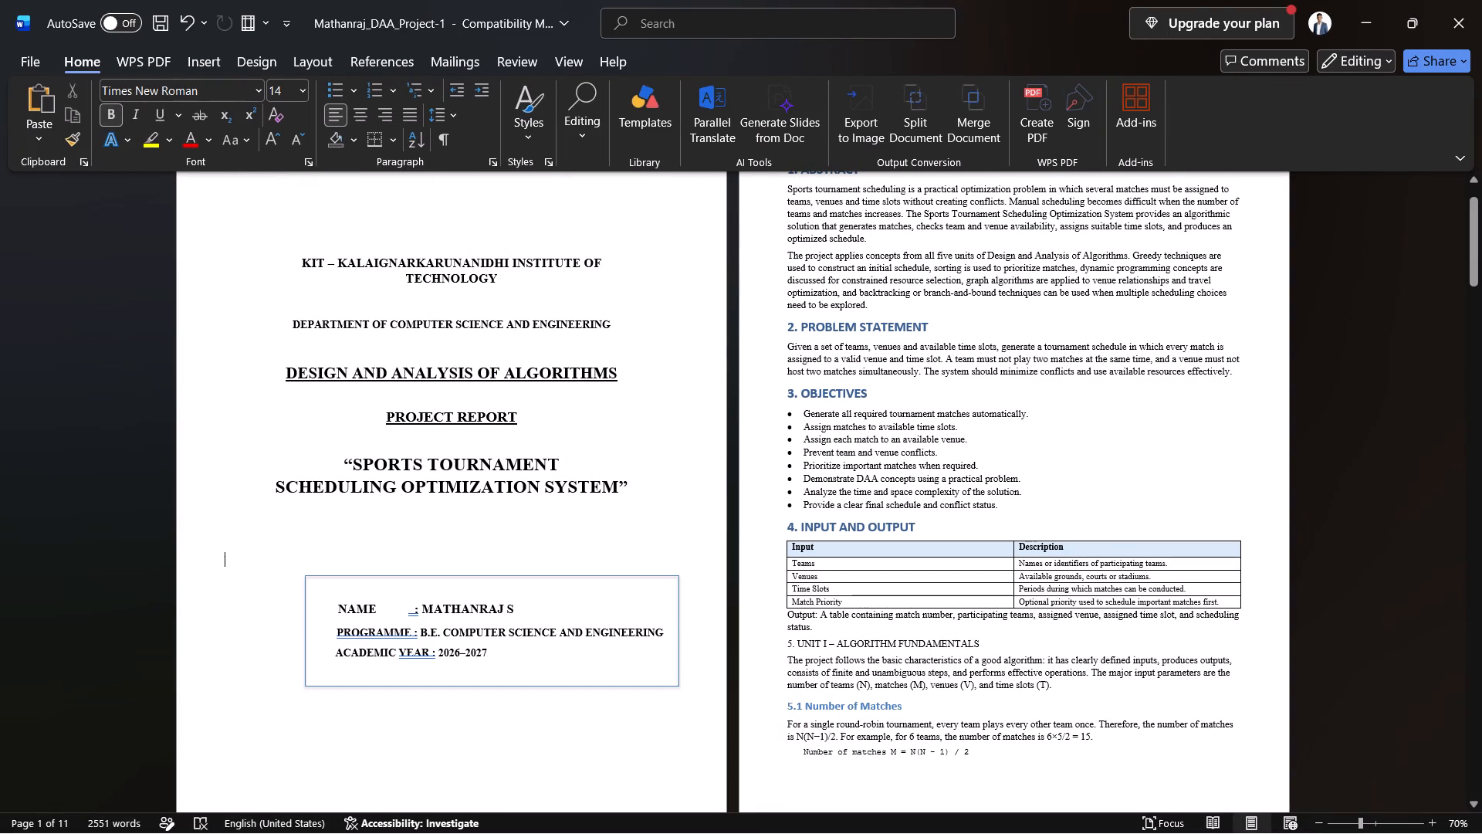
pyautogui.click(590, 701)
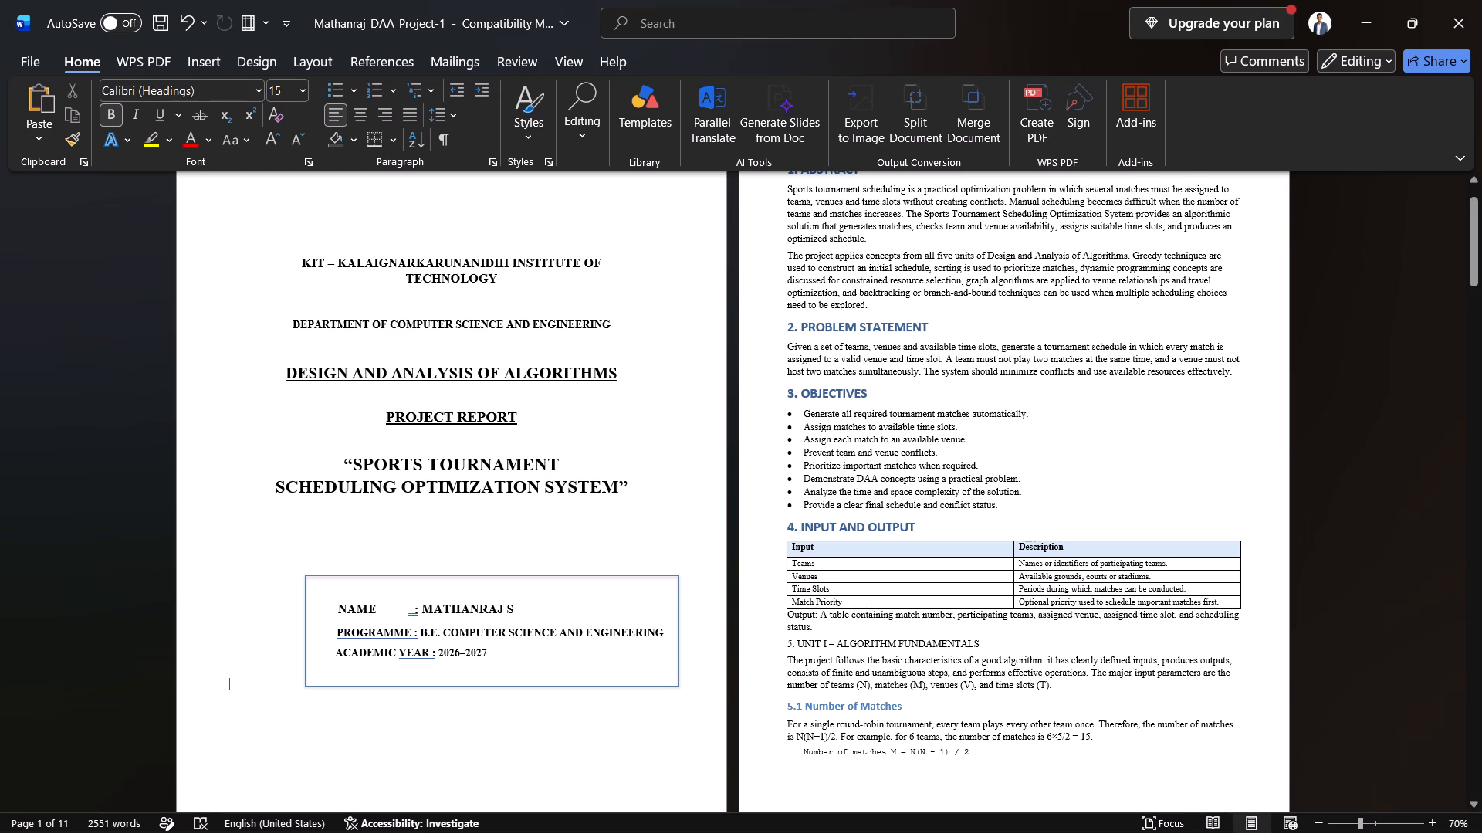
# Start saving a copy of the report on this PC, with Downloads as the destination folder.
pyautogui.click(23, 61)
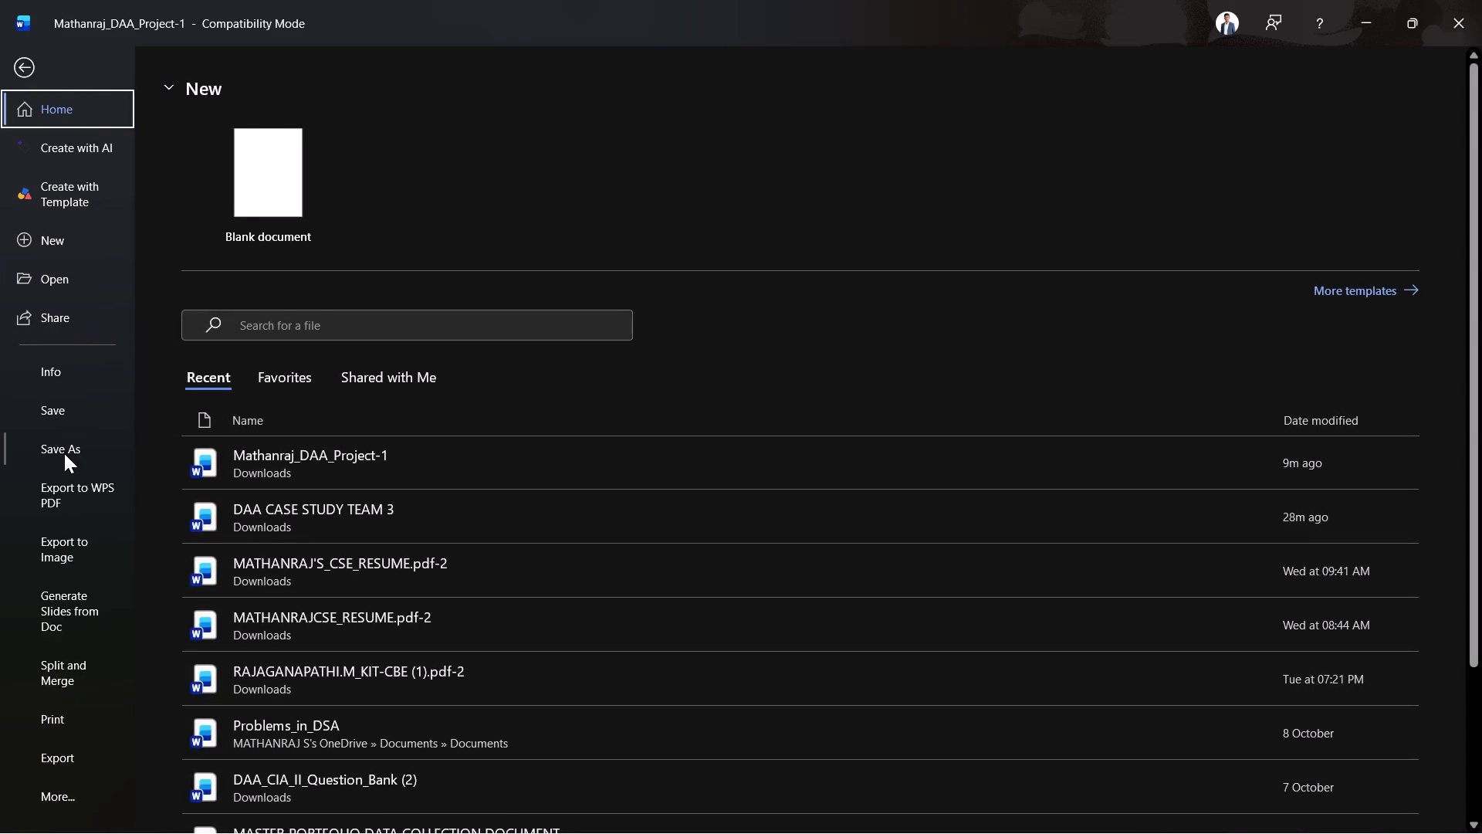
pyautogui.click(64, 453)
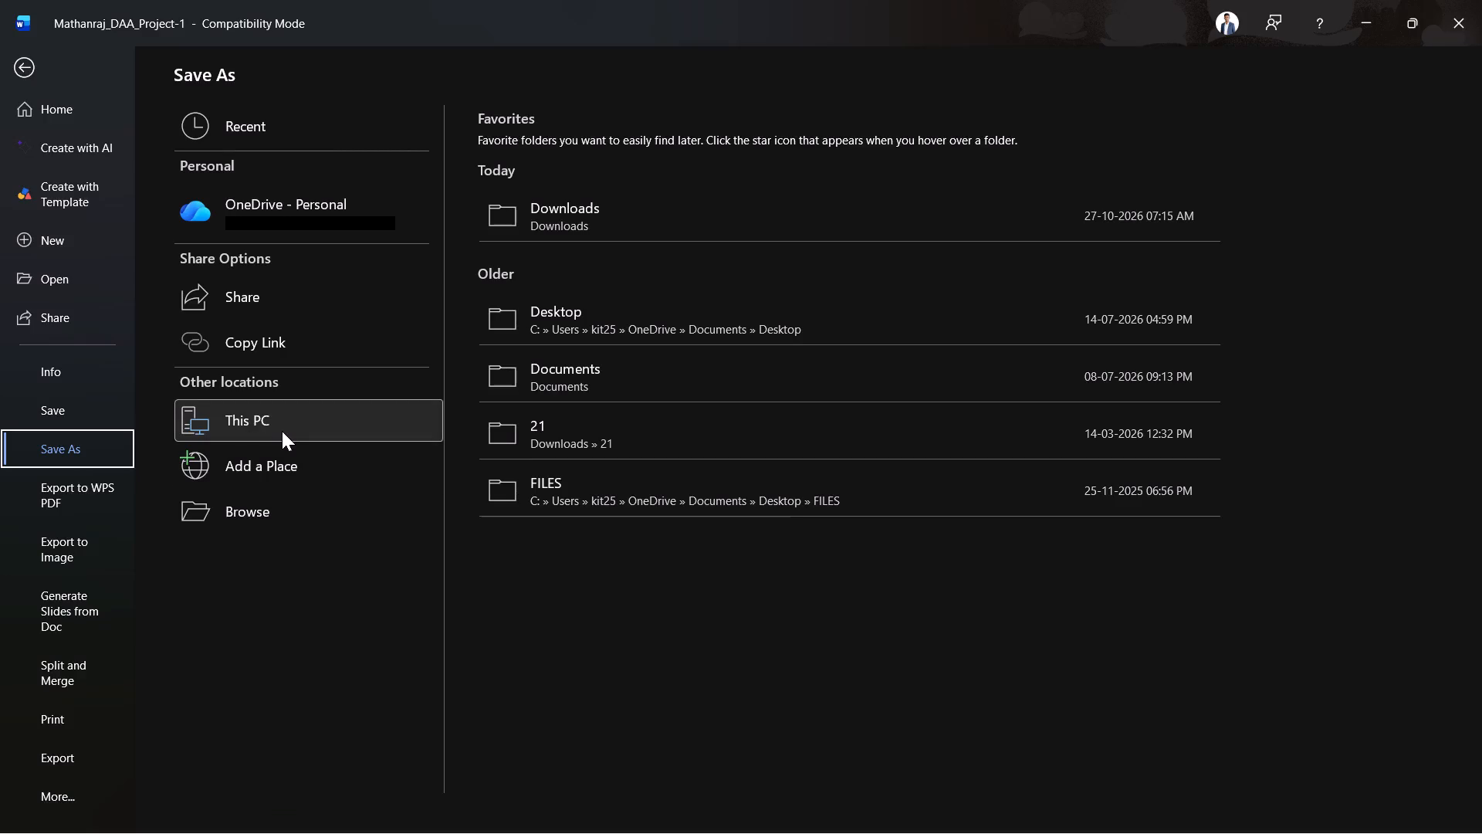
pyautogui.doubleClick(282, 429)
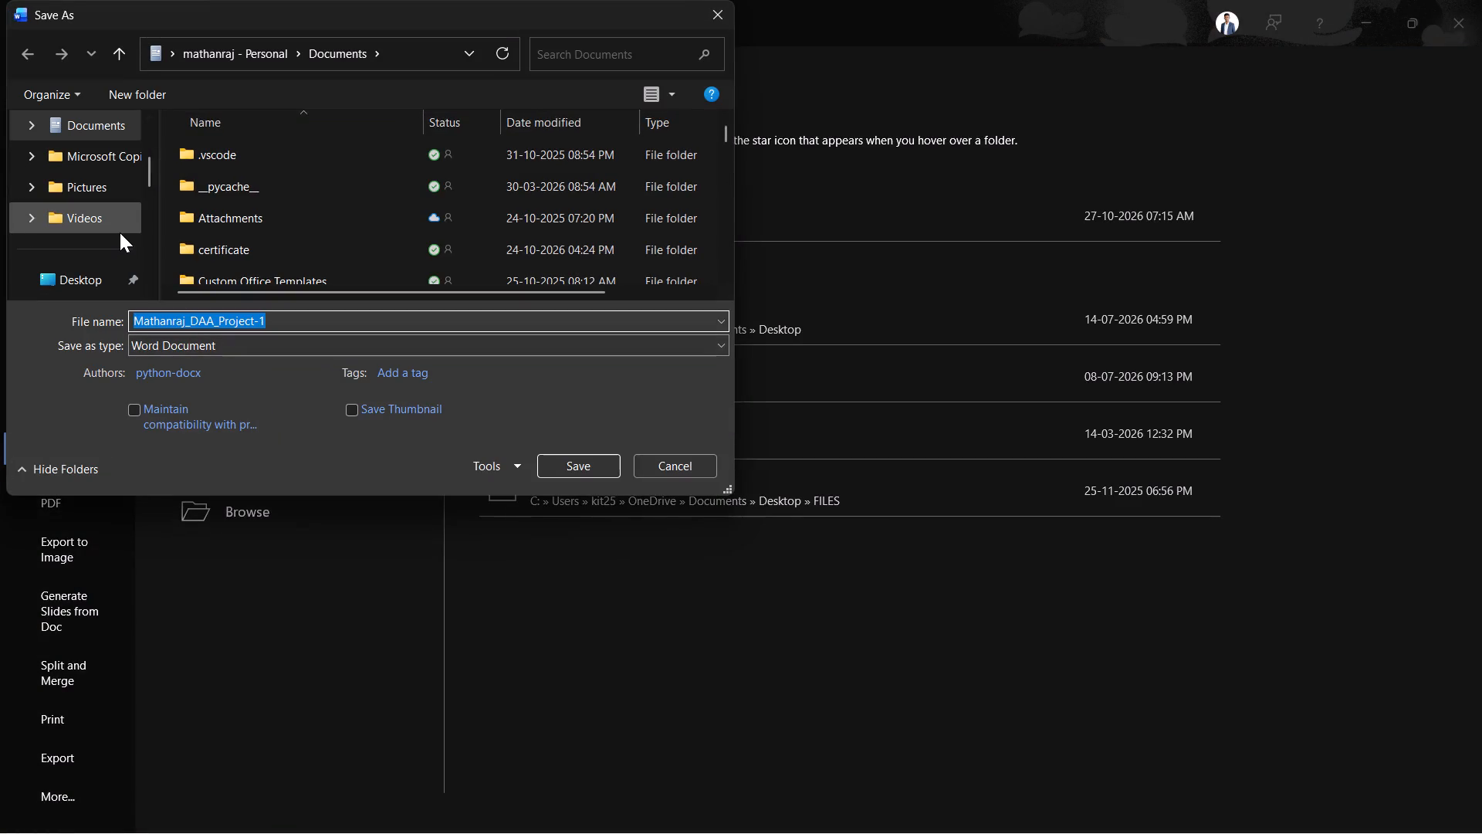
pyautogui.scroll(-1, 69, 209)
pyautogui.click(84, 177)
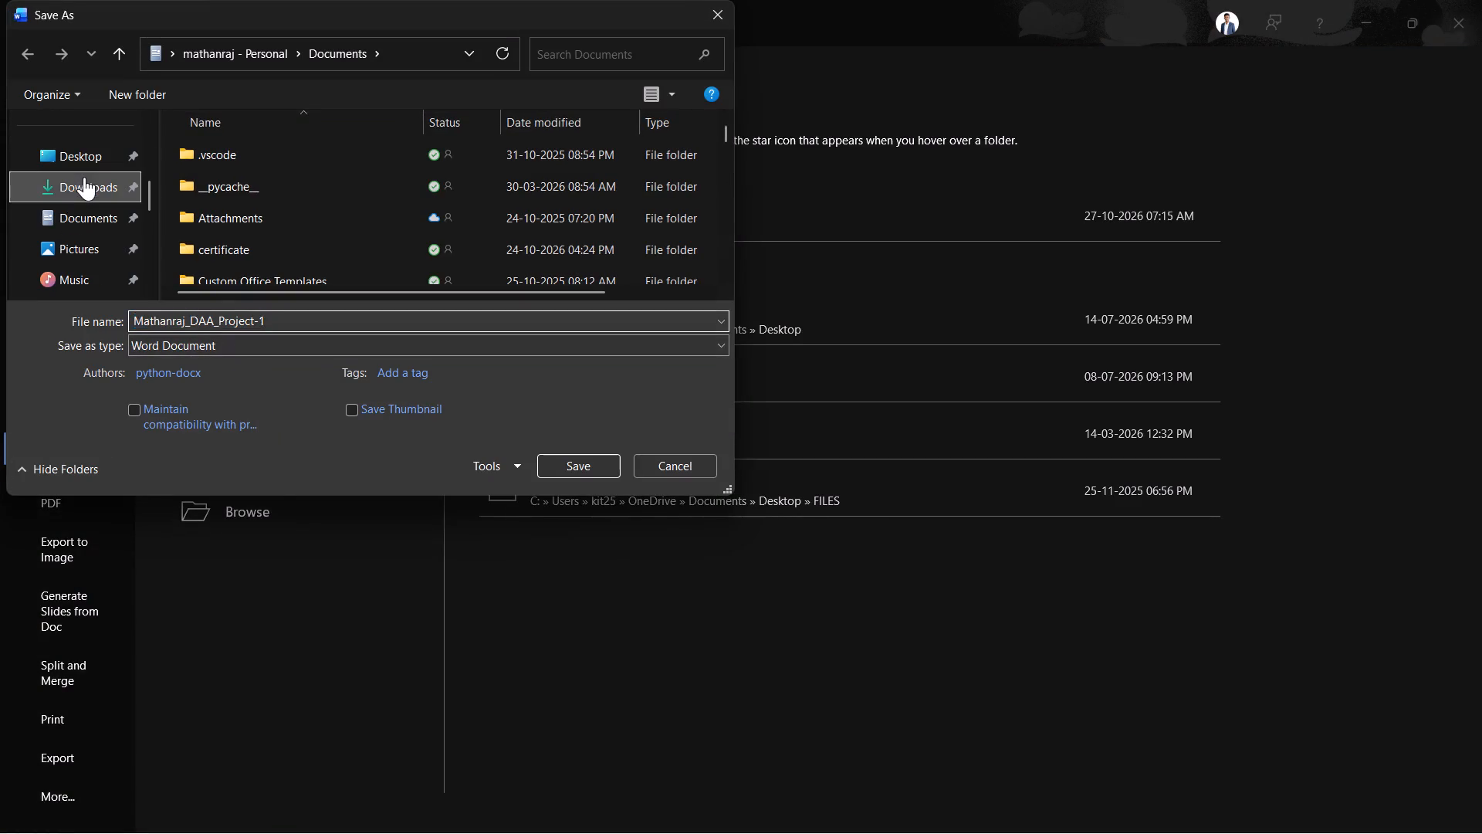
# Replace the "Project-1" ending of the copy's file name with "project", keeping the student's name and DAA prefix.
pyautogui.click(279, 319)
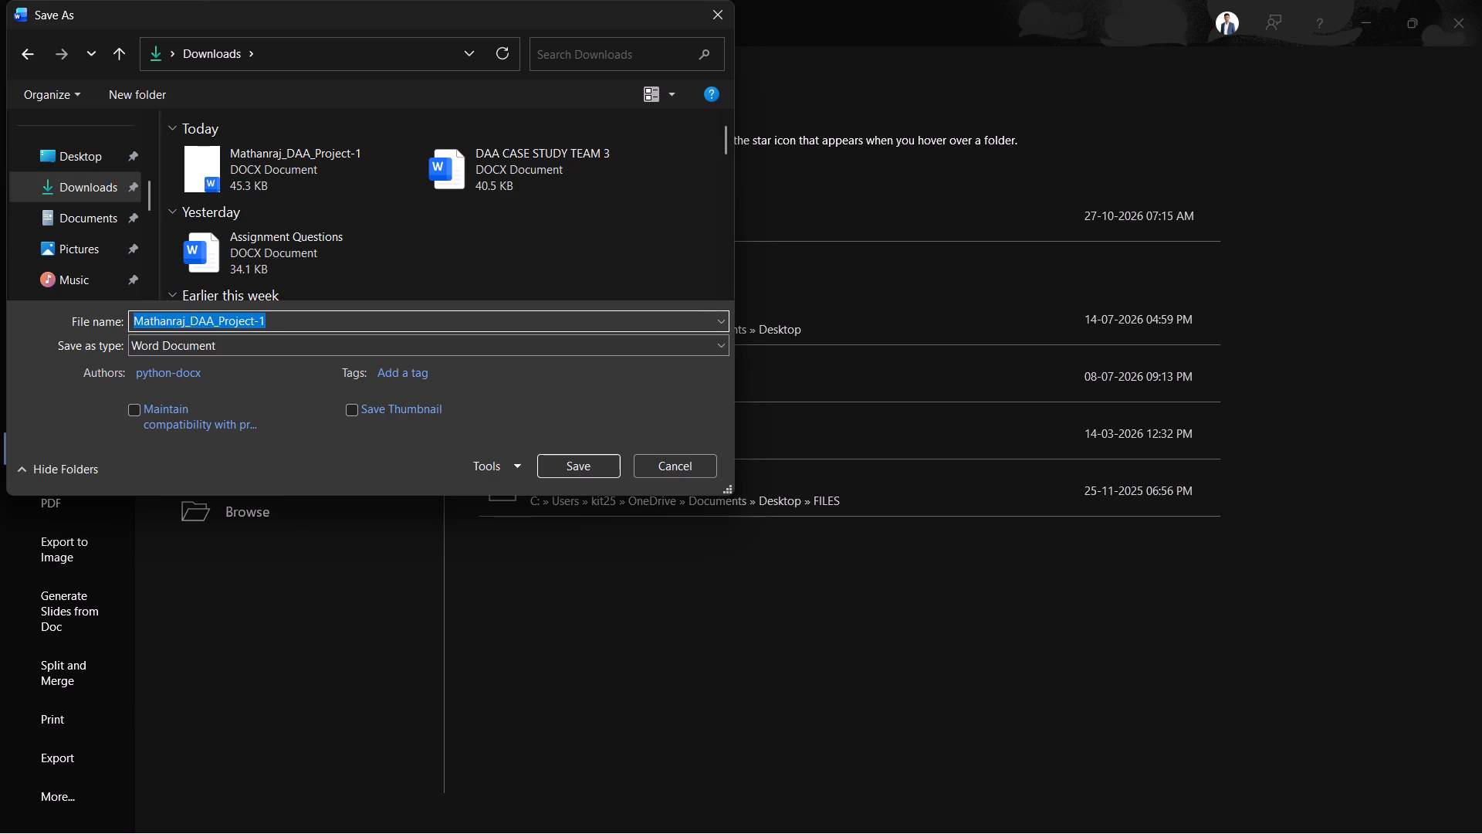
pyautogui.click(279, 319)
pyautogui.press('BackSpace')
pyautogui.press('BackSpace')
pyautogui.press('BackSpace')
pyautogui.press('BackSpace')
pyautogui.press('BackSpace')
pyautogui.press('BackSpace')
pyautogui.press('BackSpace')
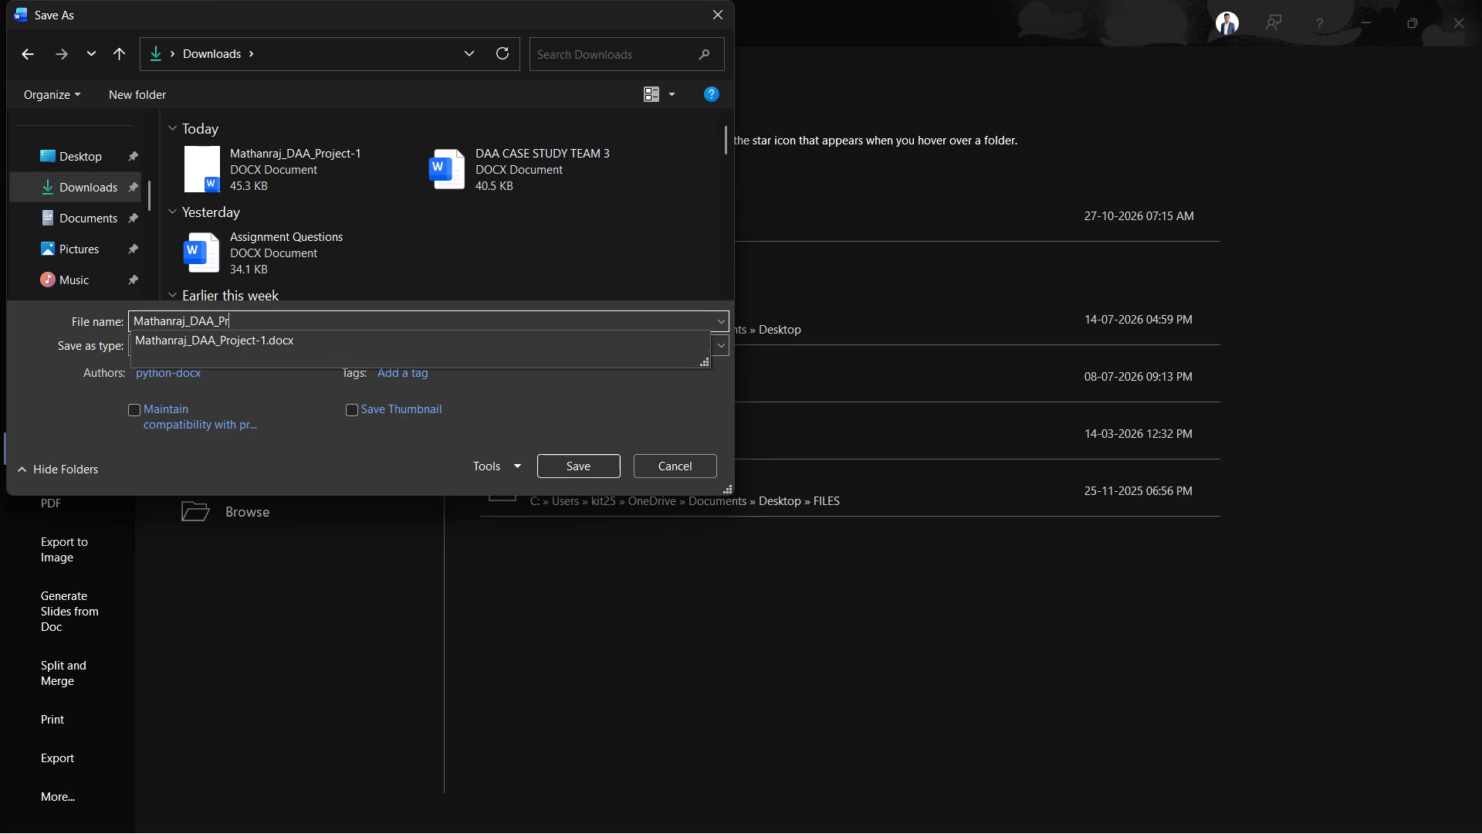
pyautogui.press('BackSpace')
pyautogui.press('BackSpace')
pyautogui.press('i')
pyautogui.write('ndi')
pyautogui.press('BackSpace')
pyautogui.write('ual')
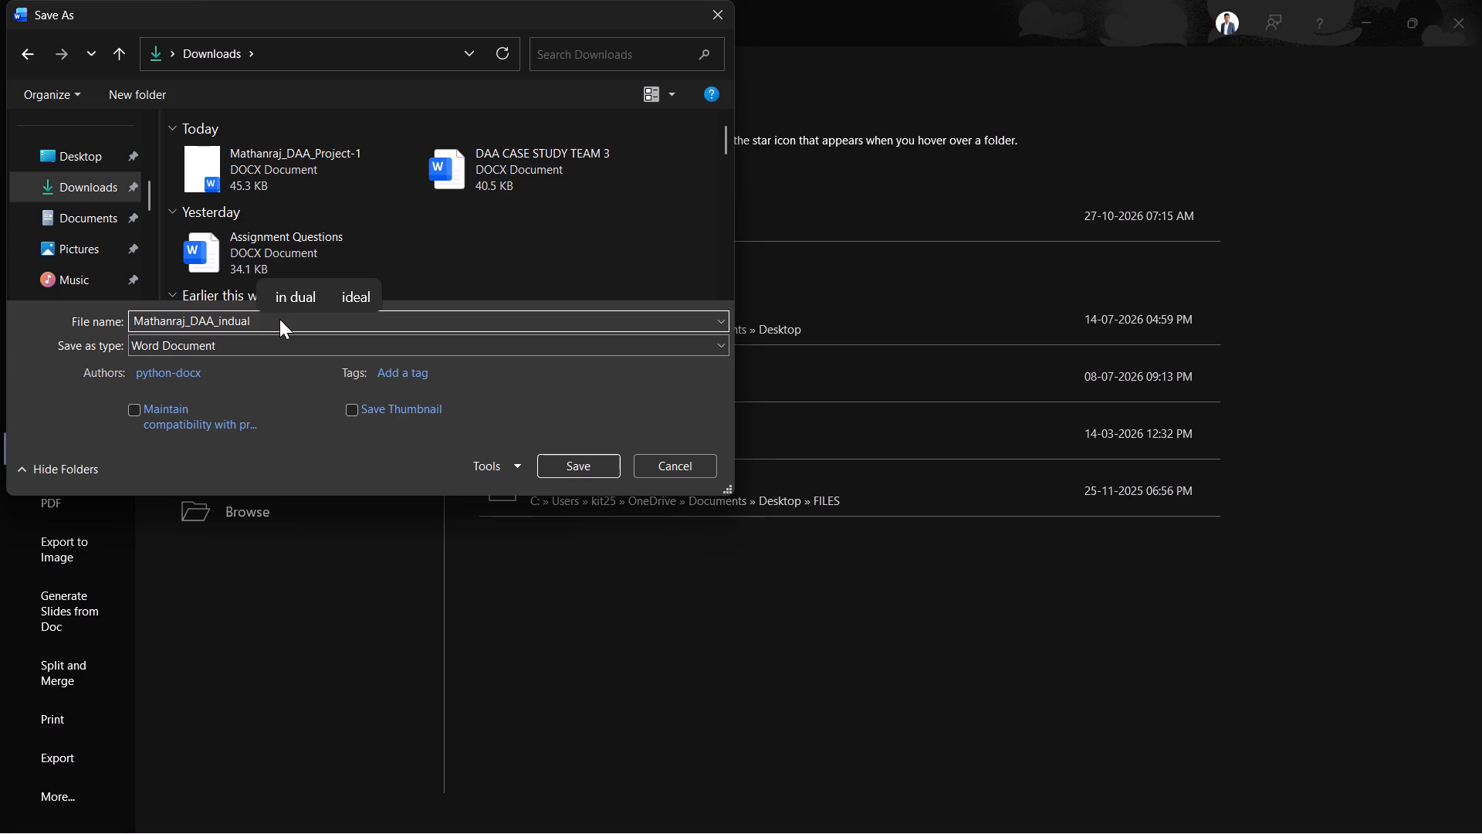
pyautogui.press('BackSpace')
pyautogui.press('BackSpace')
pyautogui.press('BackSpace')
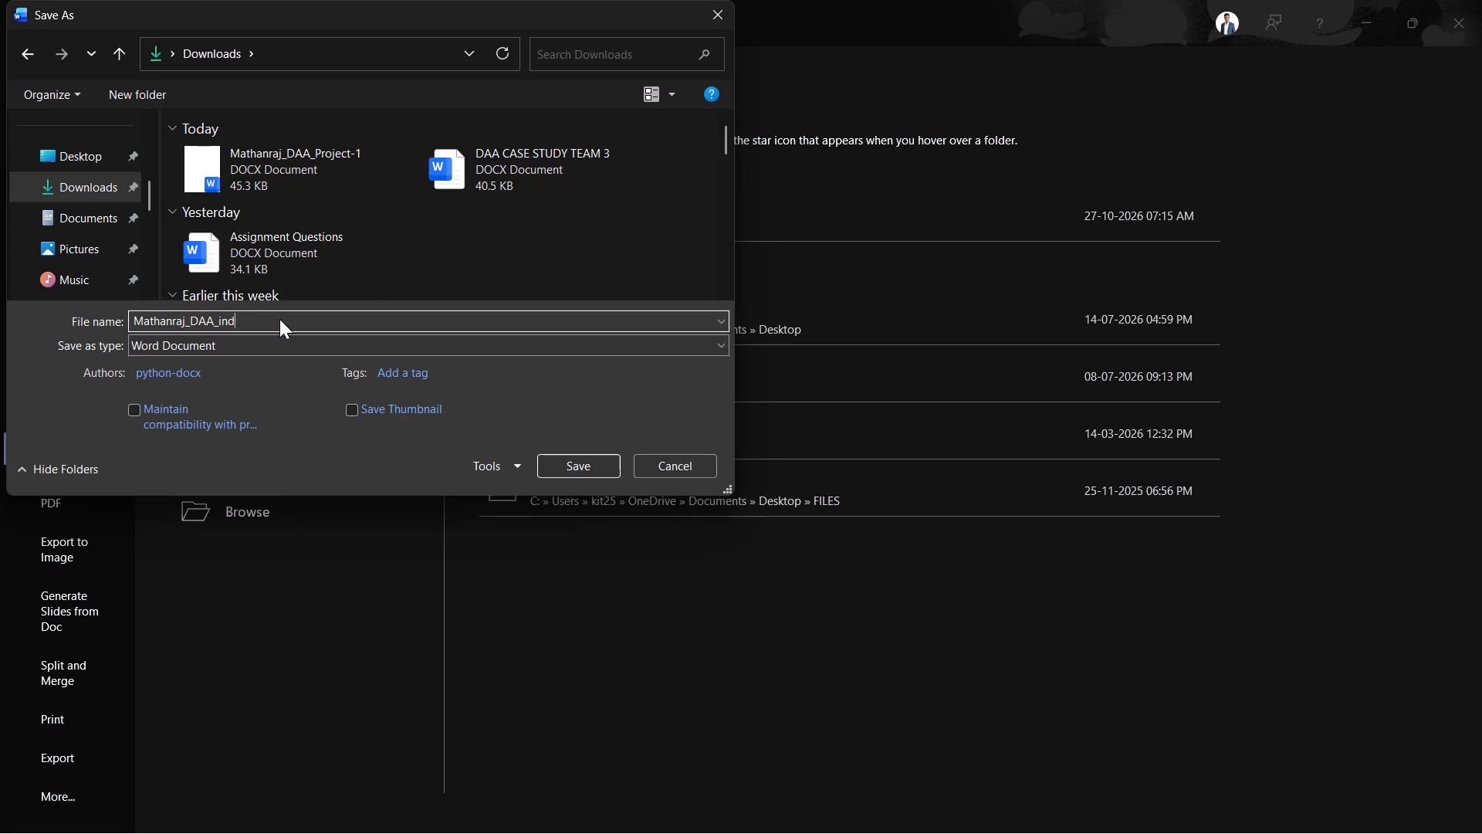
pyautogui.press('BackSpace')
pyautogui.press('BackSpace')
pyautogui.press('BackSpace')
pyautogui.press('BackSpace')
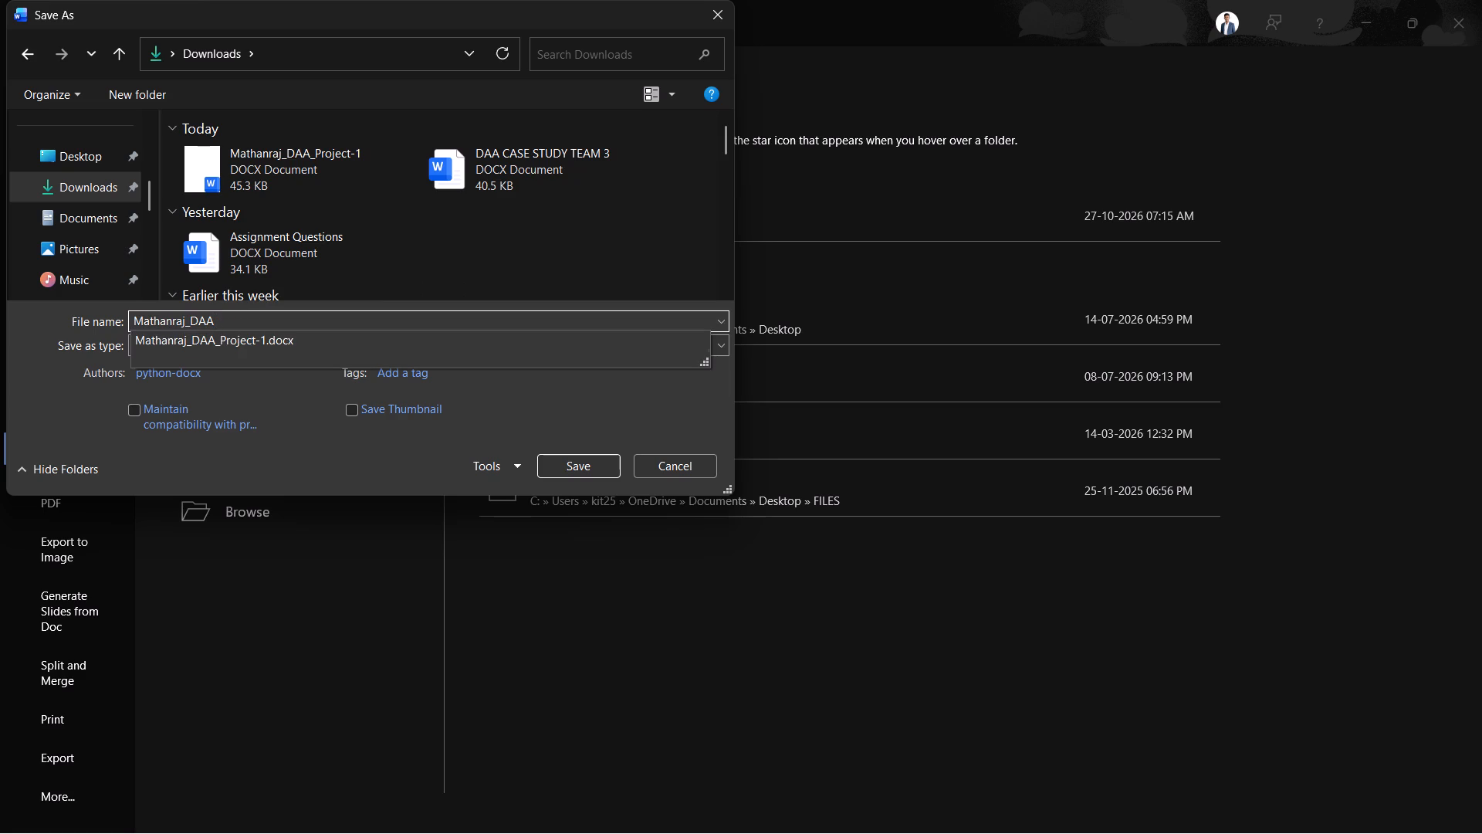
pyautogui.write('_project')
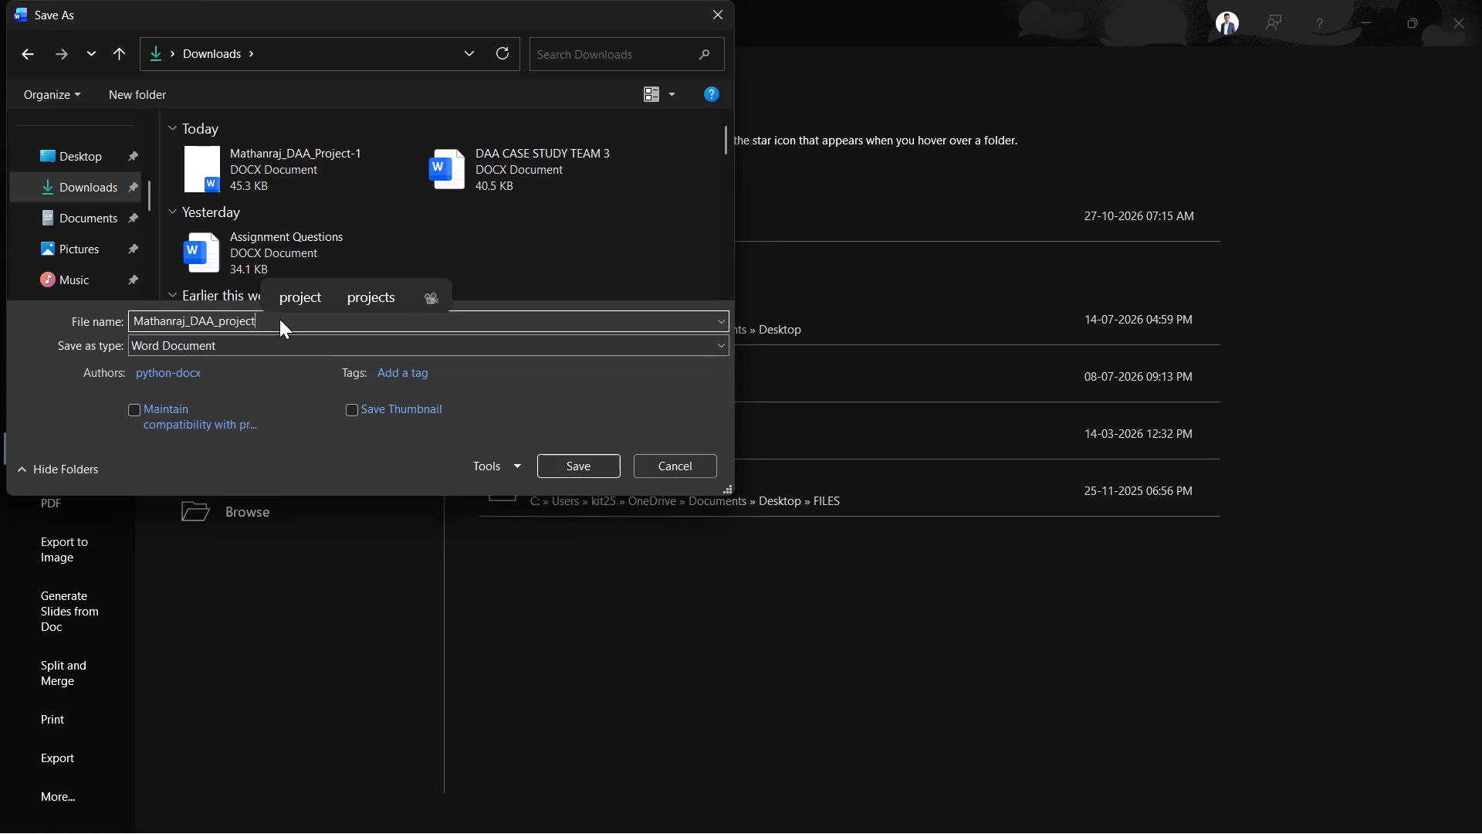
# Set the file type to PDF and save the report copy.
pyautogui.click(269, 347)
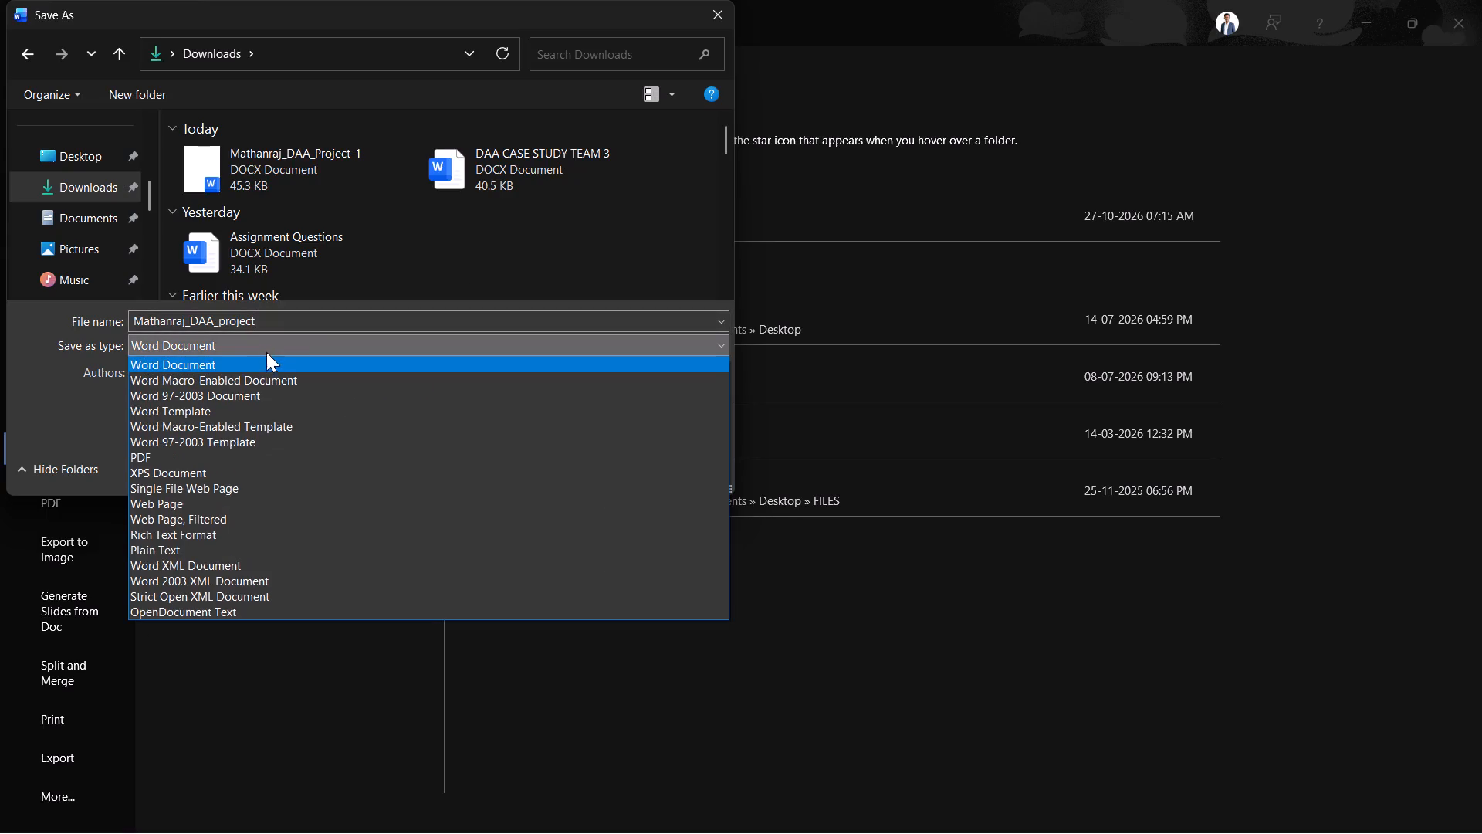
pyautogui.click(221, 457)
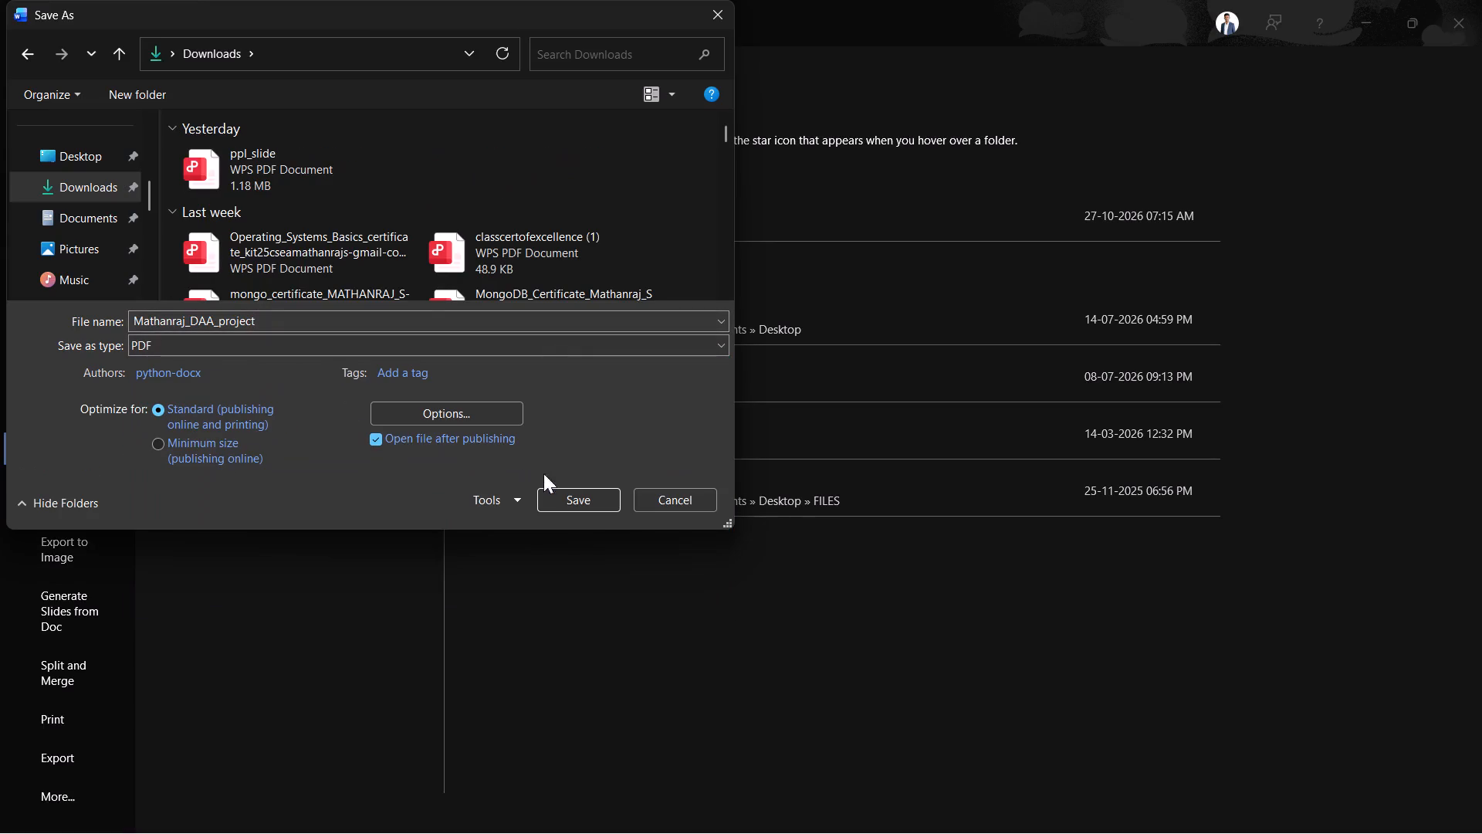
pyautogui.click(576, 494)
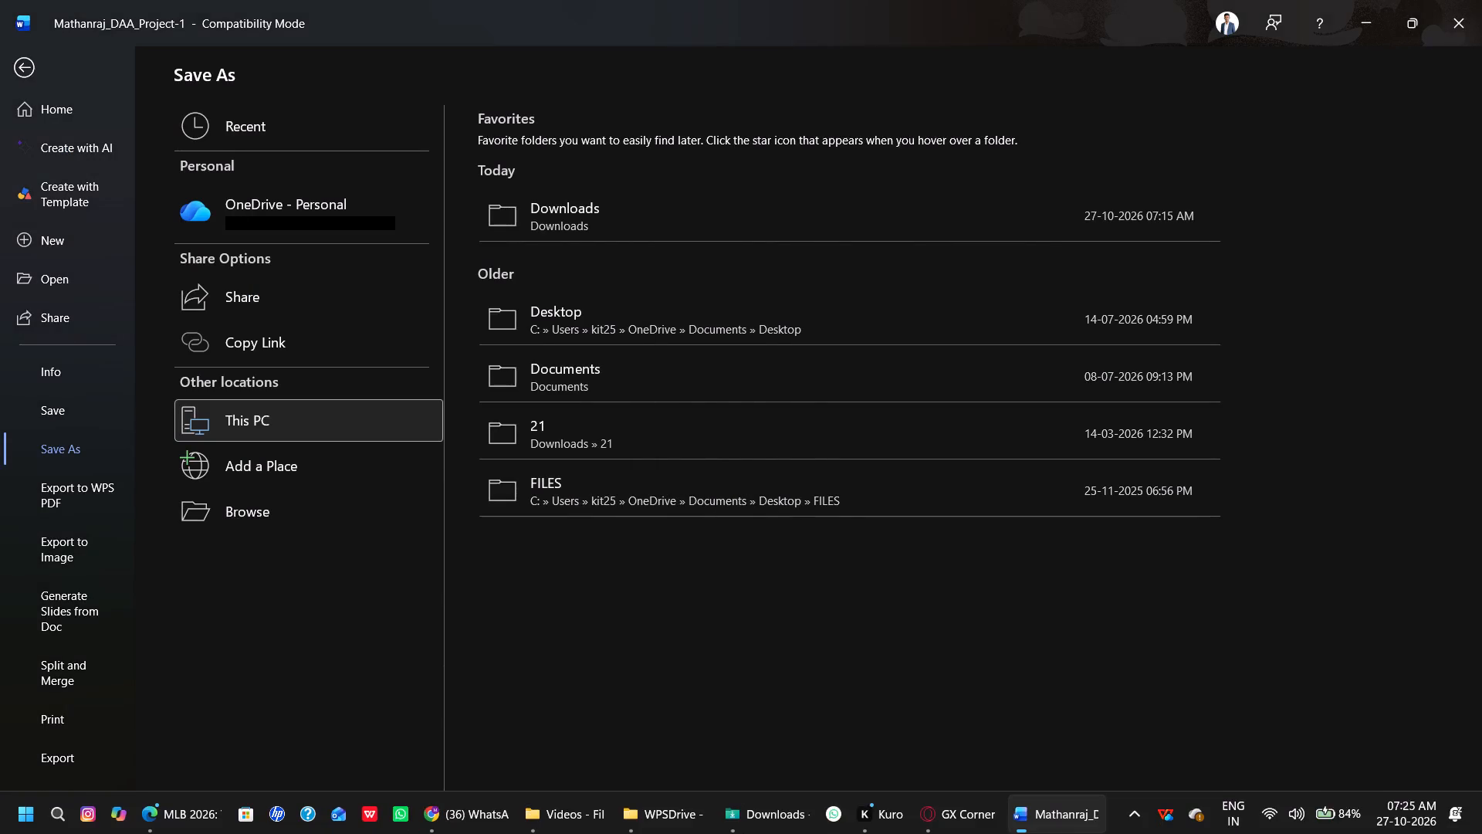
# Switch to File Explorer, open the new DAA project PDF in Downloads, and review its pages in the preview.
pyautogui.click(657, 812)
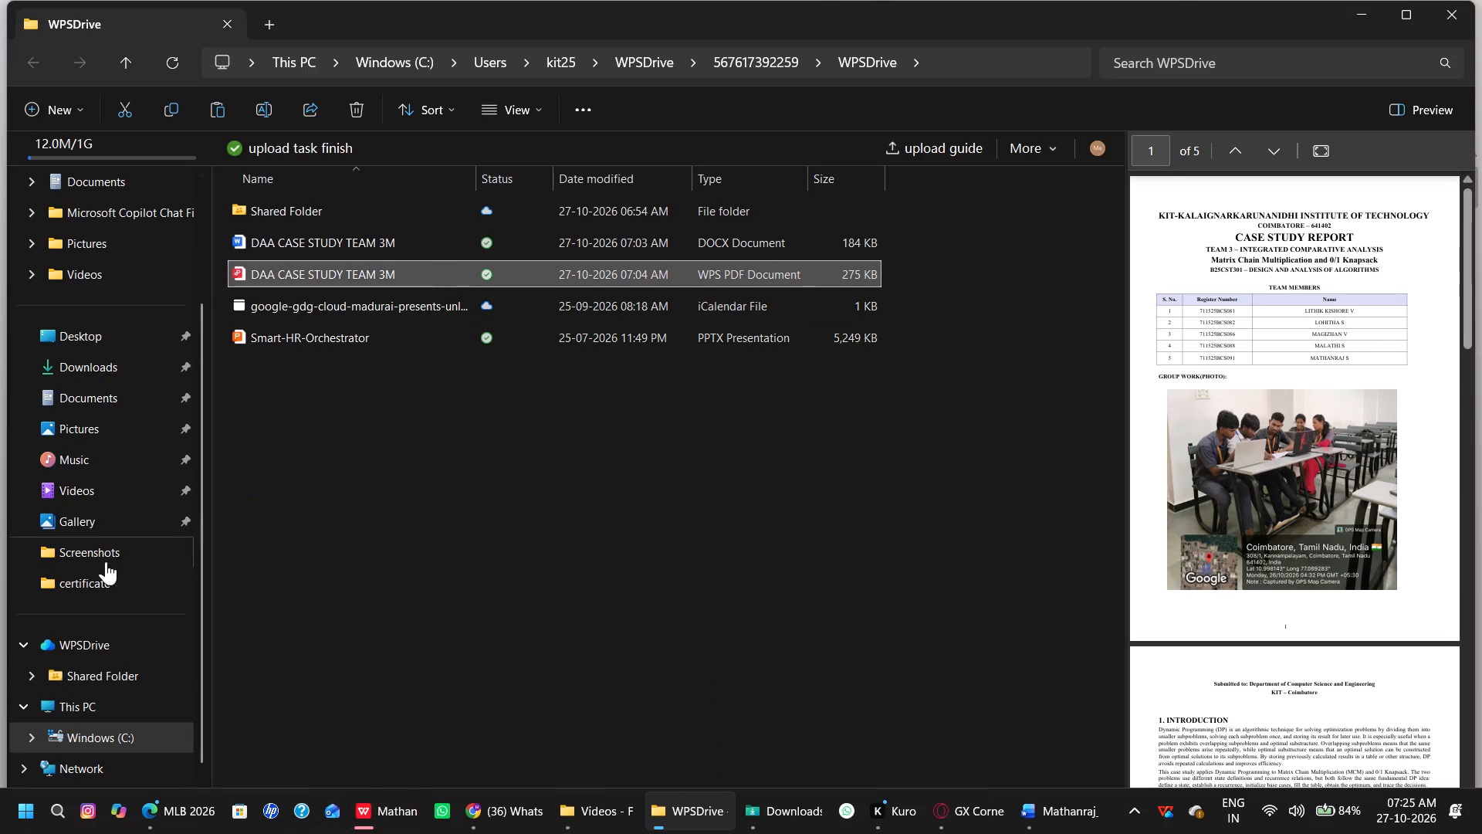
pyautogui.click(93, 354)
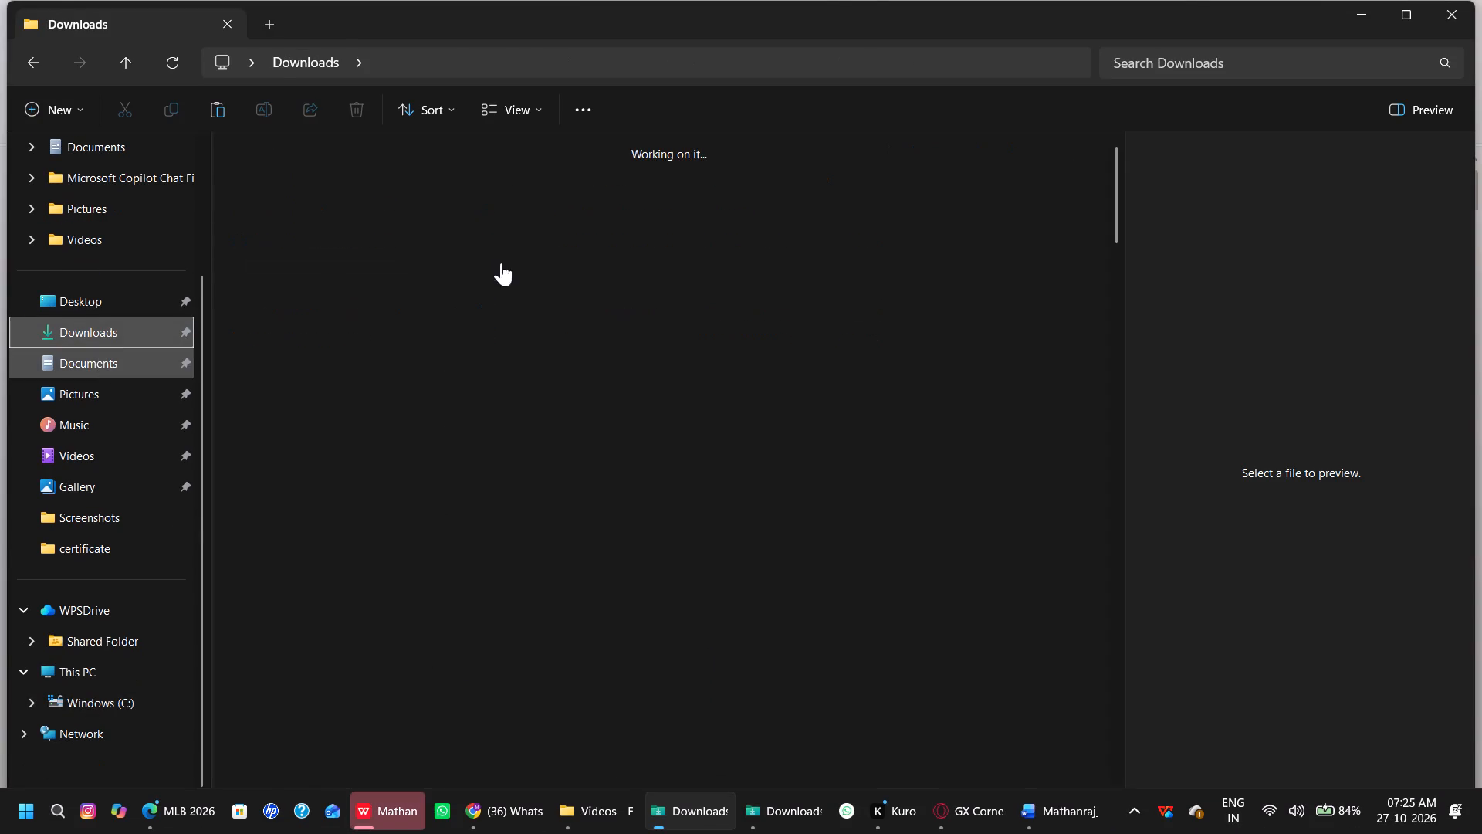
pyautogui.doubleClick(563, 180)
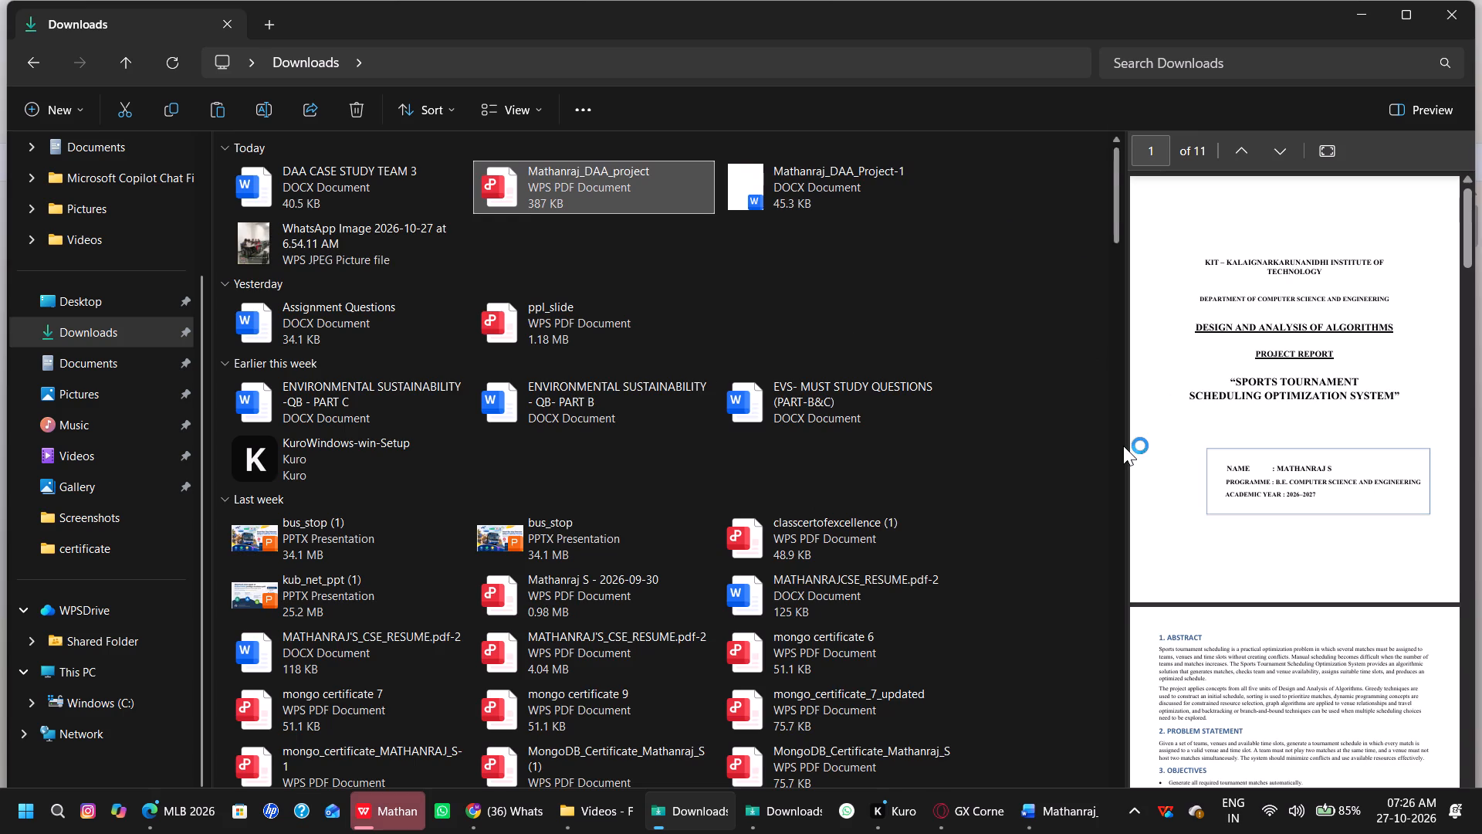
pyautogui.scroll(-3, 1123, 446)
pyautogui.scroll(-8, 1187, 565)
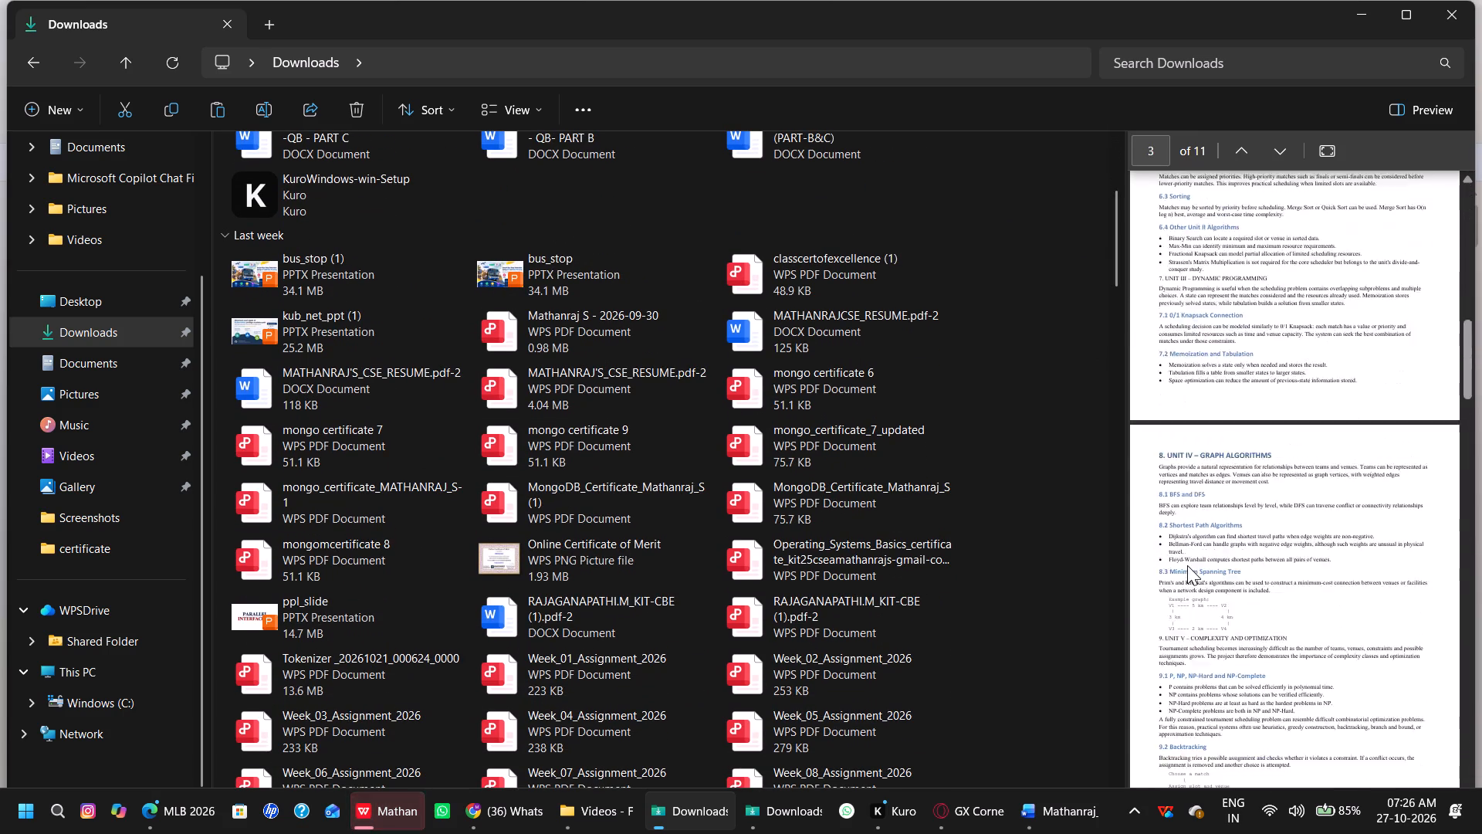
pyautogui.scroll(-5, 1187, 565)
pyautogui.scroll(4, 496, 308)
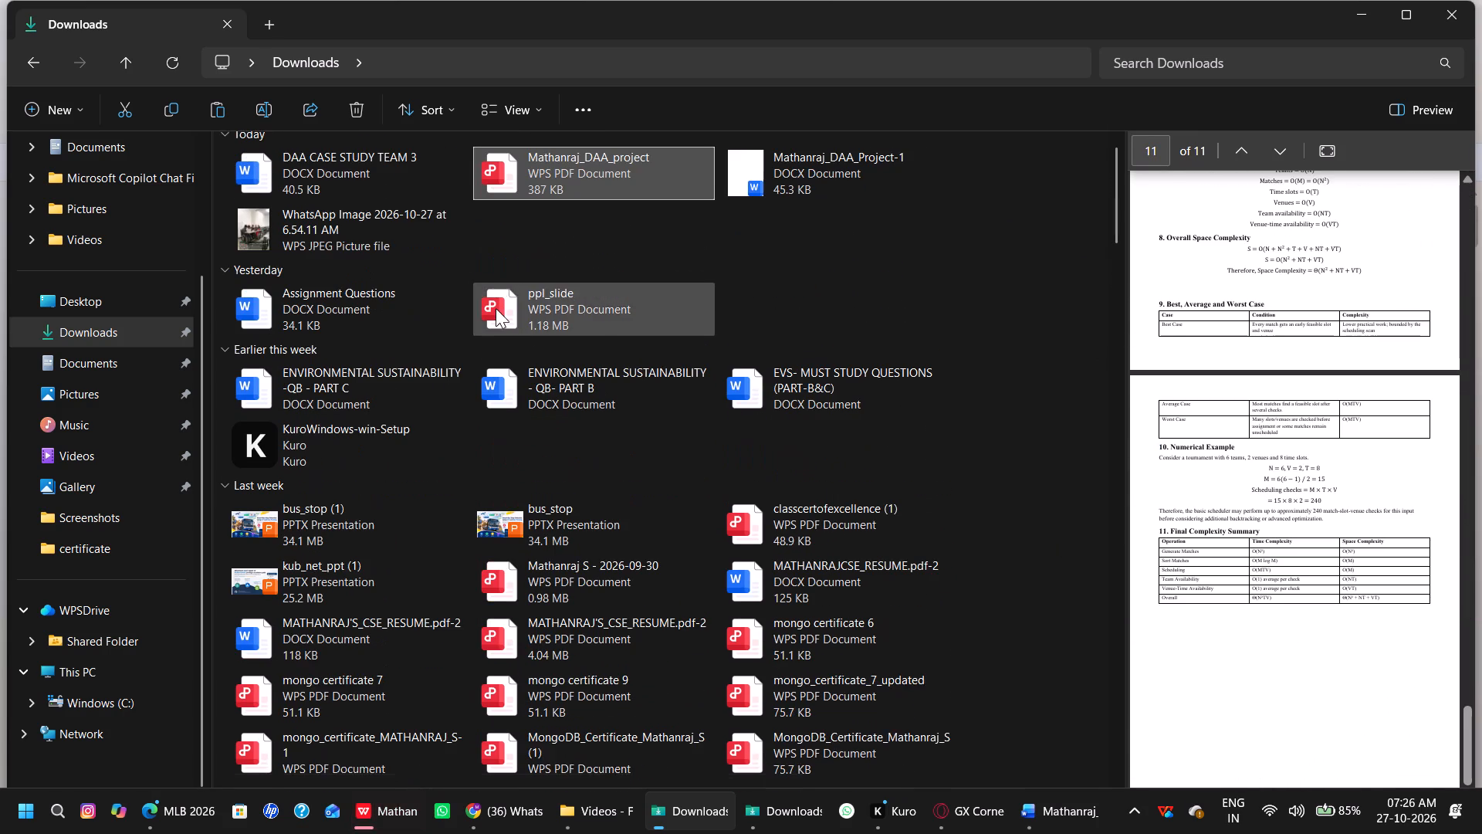
# Copy the new DAA project PDF from the Downloads folder.
pyautogui.rightClick(584, 169)
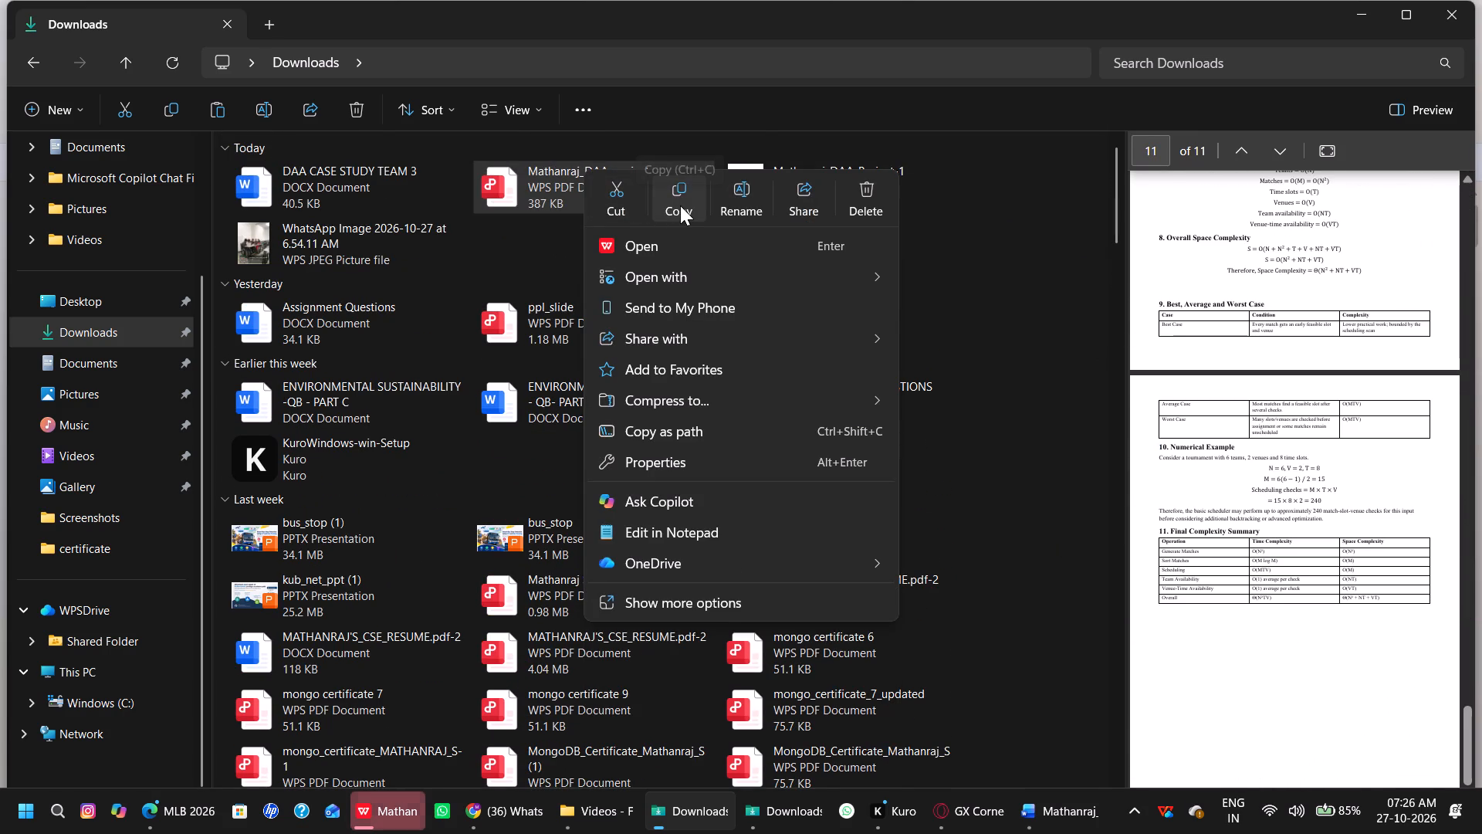
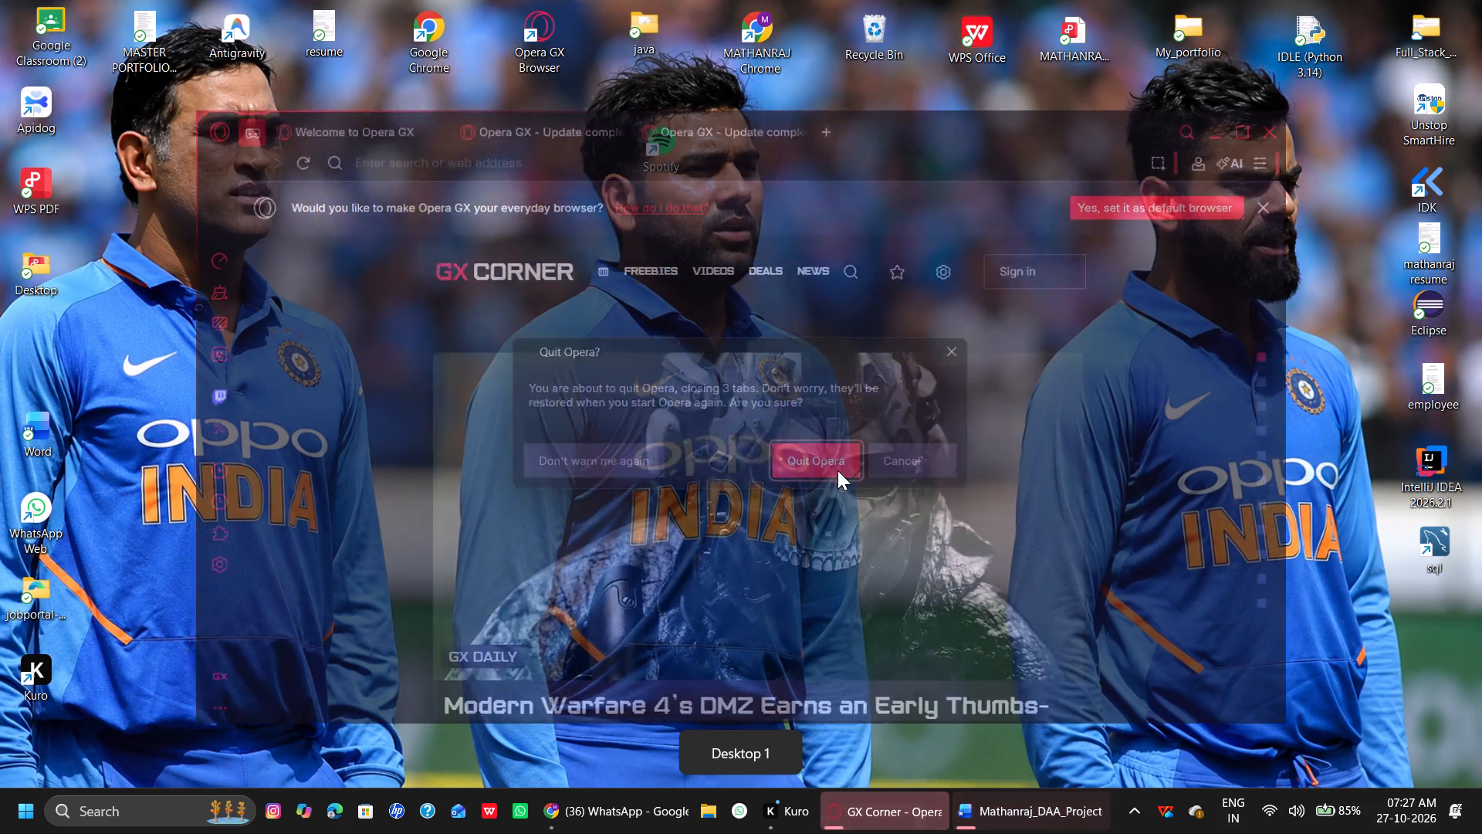
# Close the DAA project report document in Word, bringing its window forward to deal with the pending changes.
pyautogui.click(979, 637)
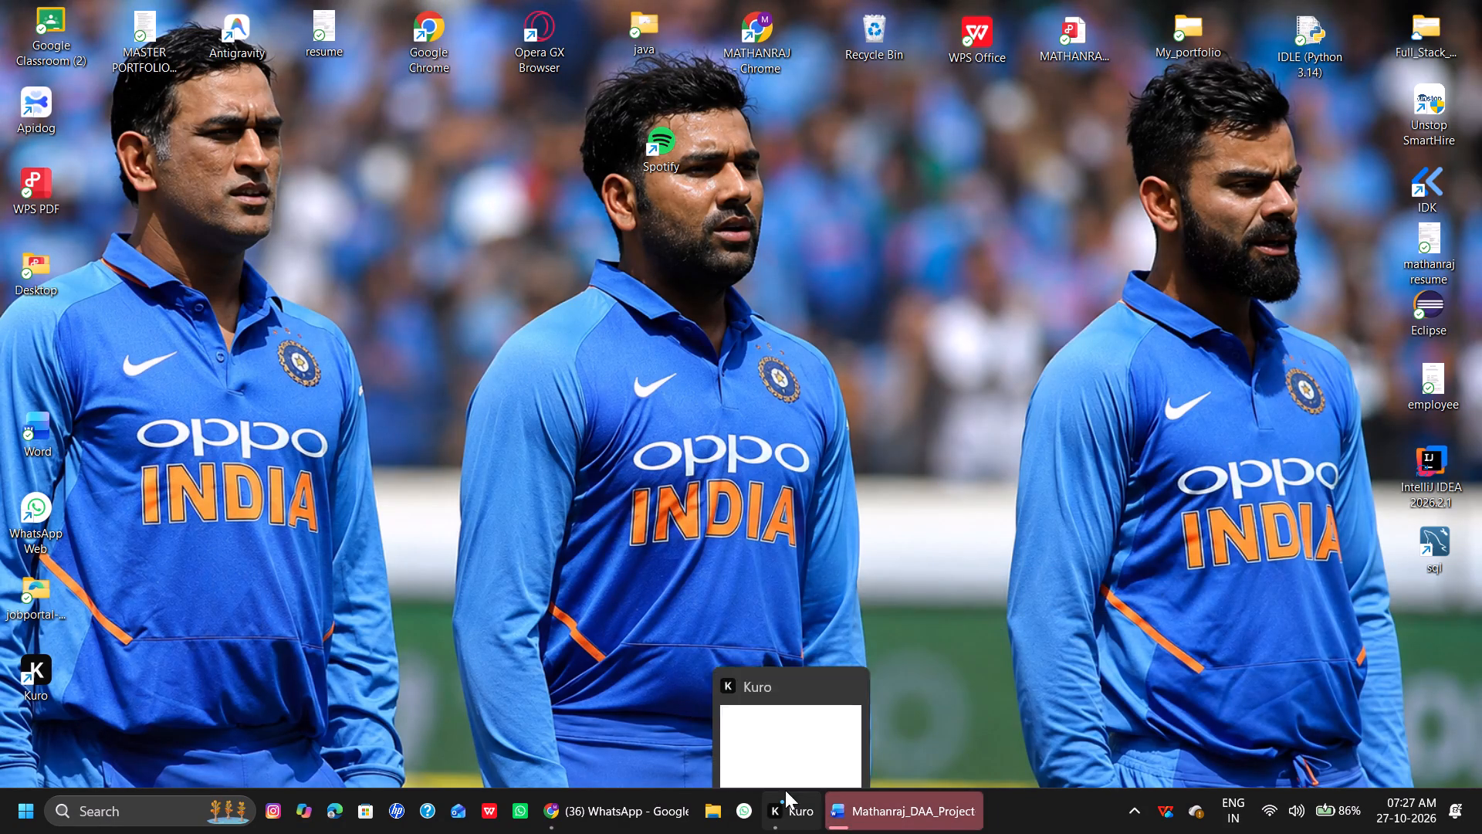
pyautogui.click(976, 647)
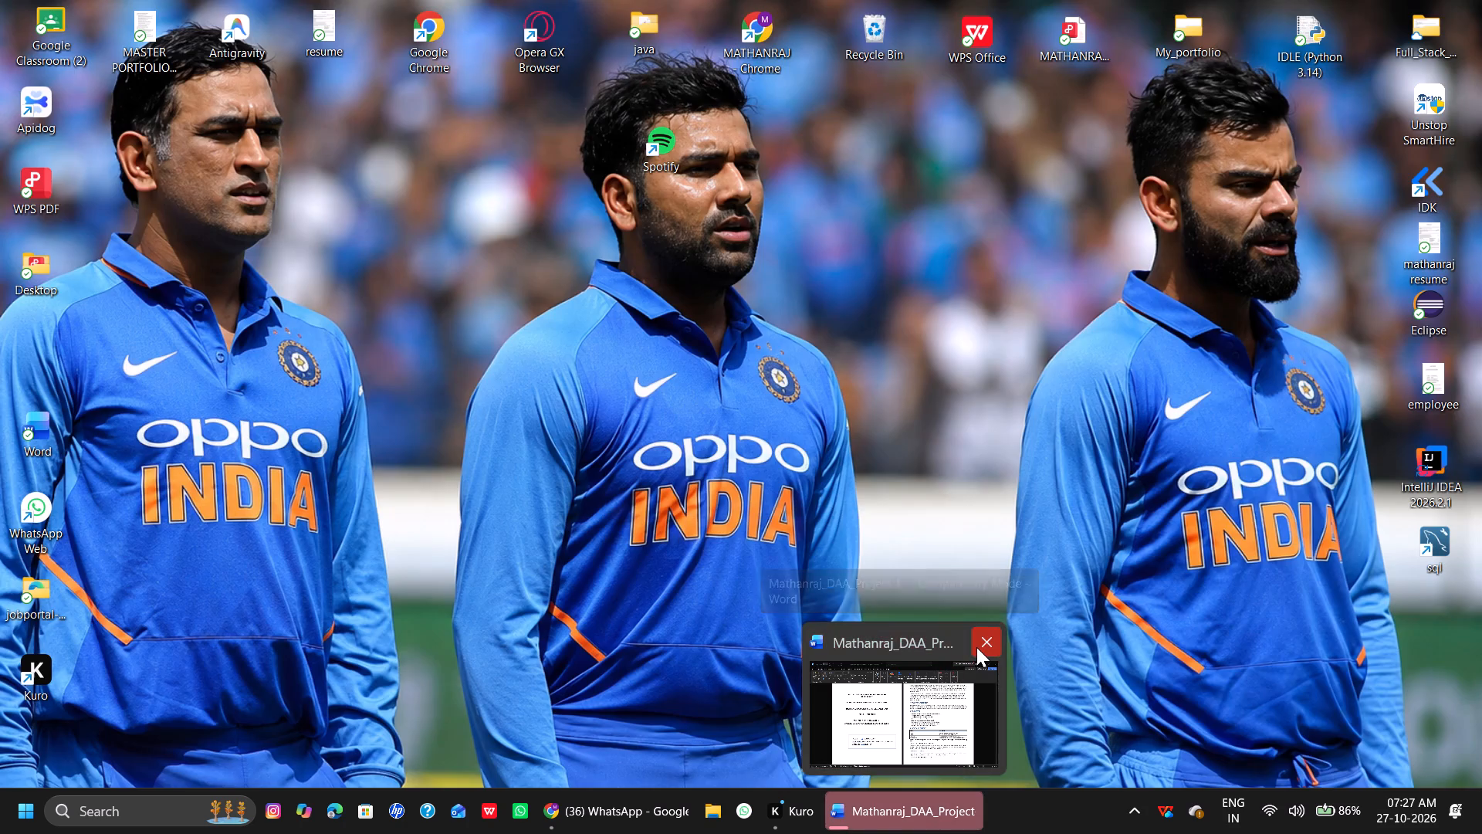
pyautogui.click(944, 687)
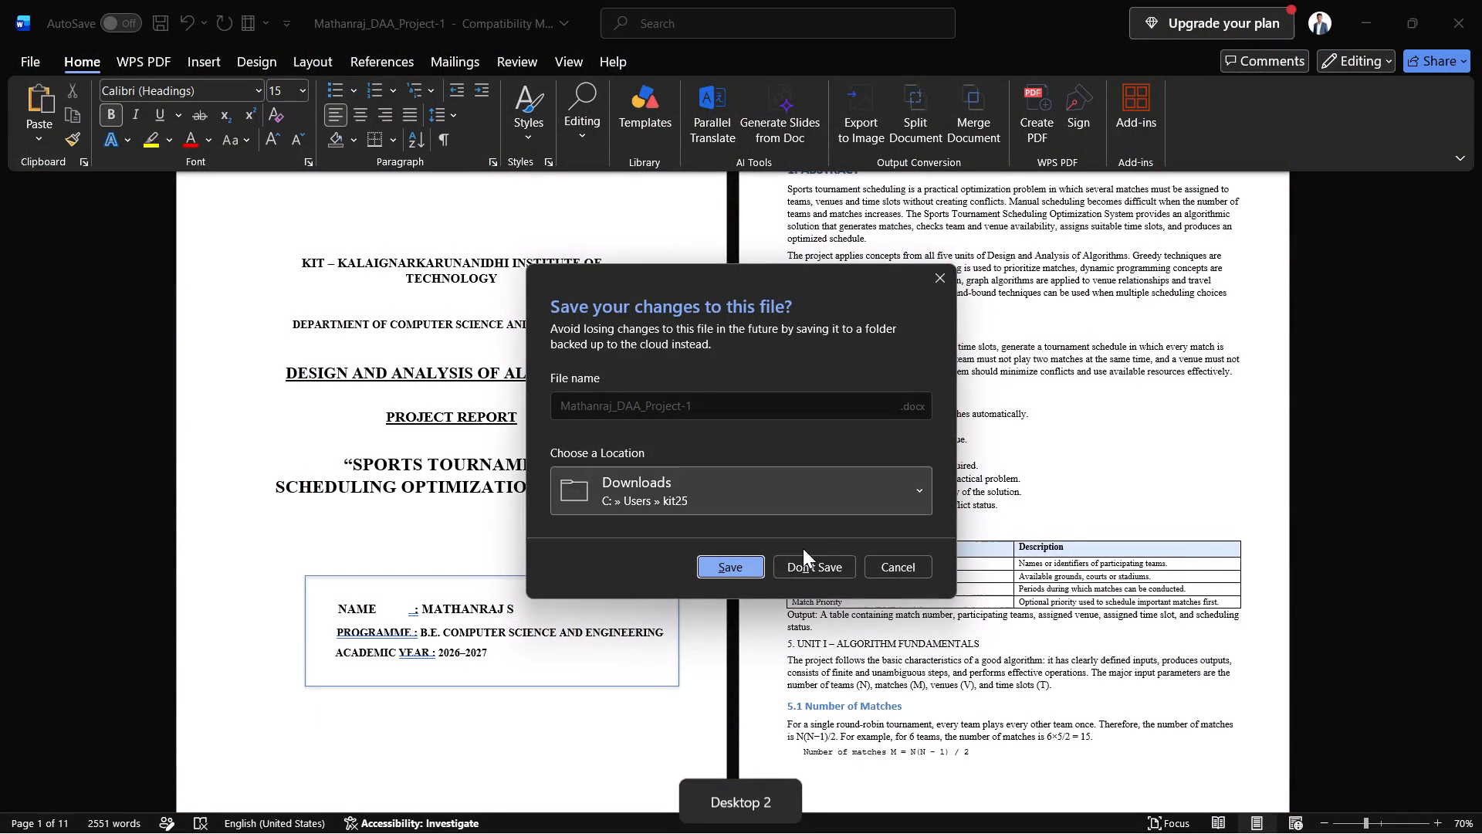